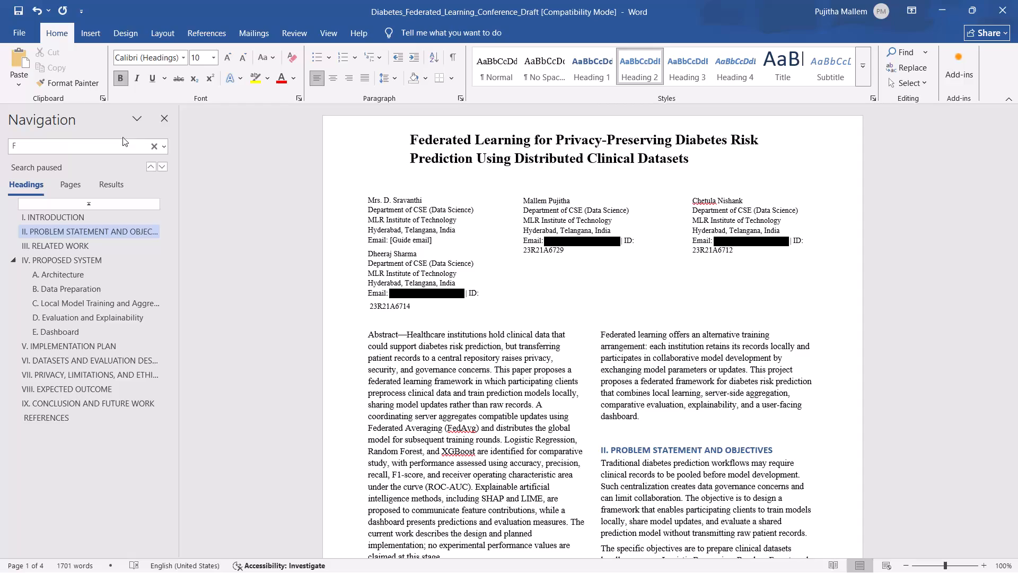
Save a Word Document copy as Diabetes_Federated_Learning_Conference_Draft in Downloads, replacing the existing file and accepting the upgrade to the newest format.
{"action": "left_click", "coordinate": [8, 31]}
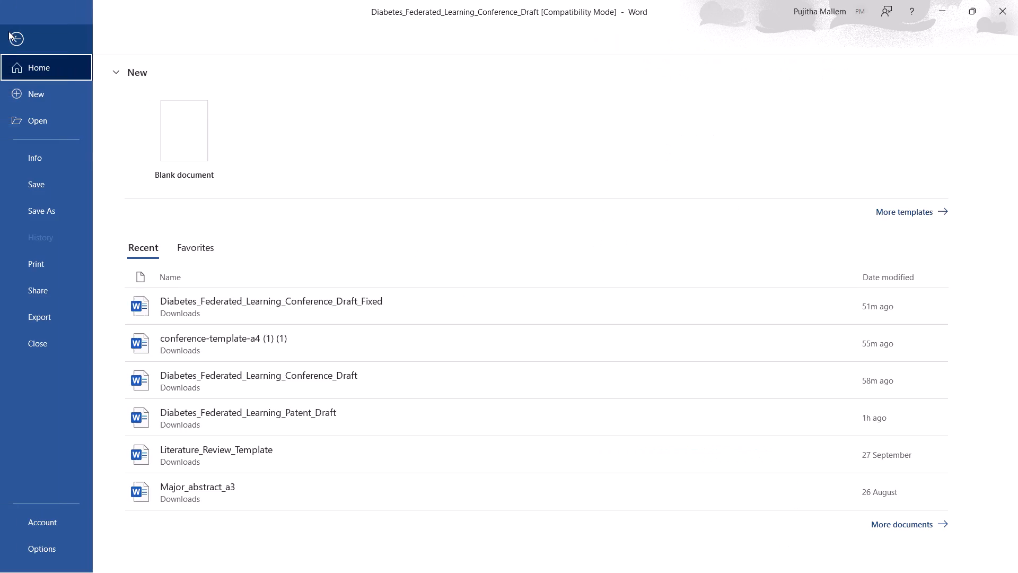
{"action": "left_click", "coordinate": [46, 215]}
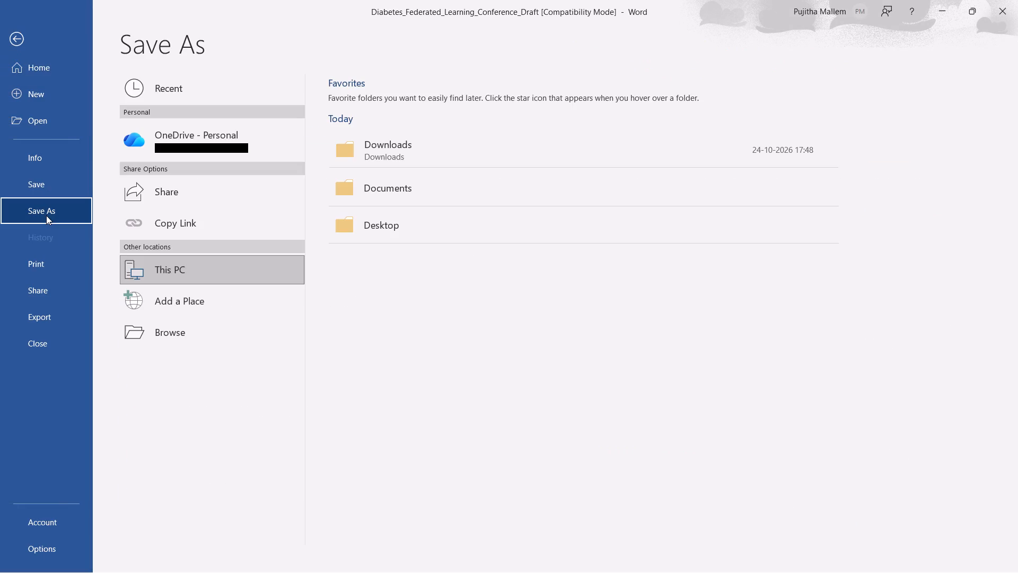
{"action": "left_click", "coordinate": [198, 271]}
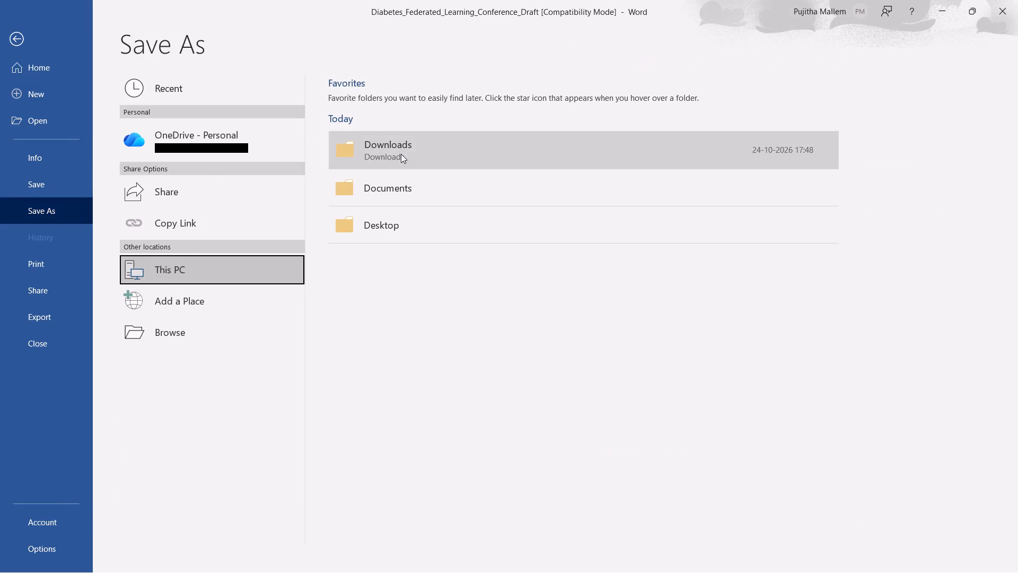
{"action": "left_click", "coordinate": [401, 154]}
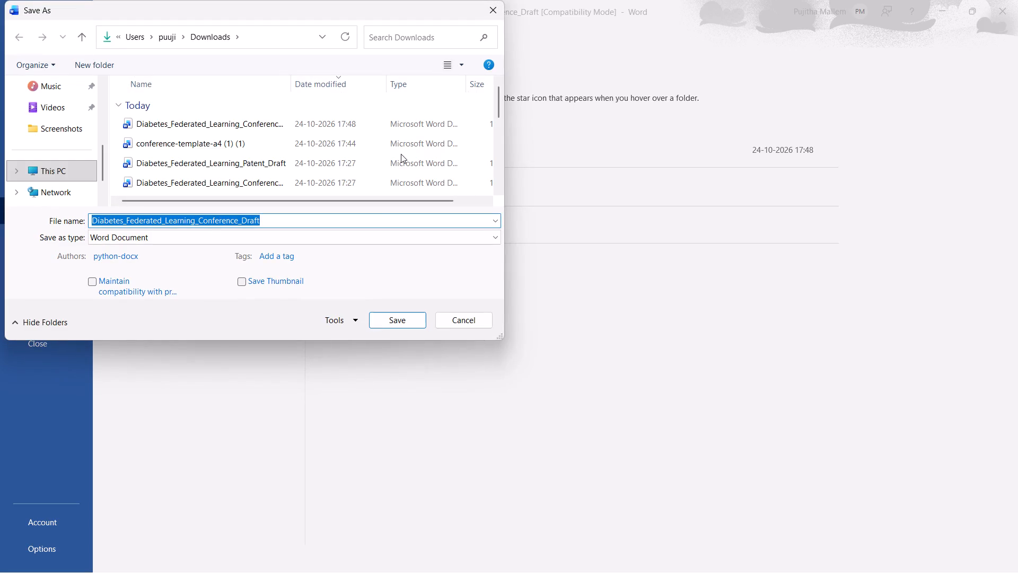
{"action": "left_click", "coordinate": [364, 213]}
{"action": "left_click", "coordinate": [322, 220]}
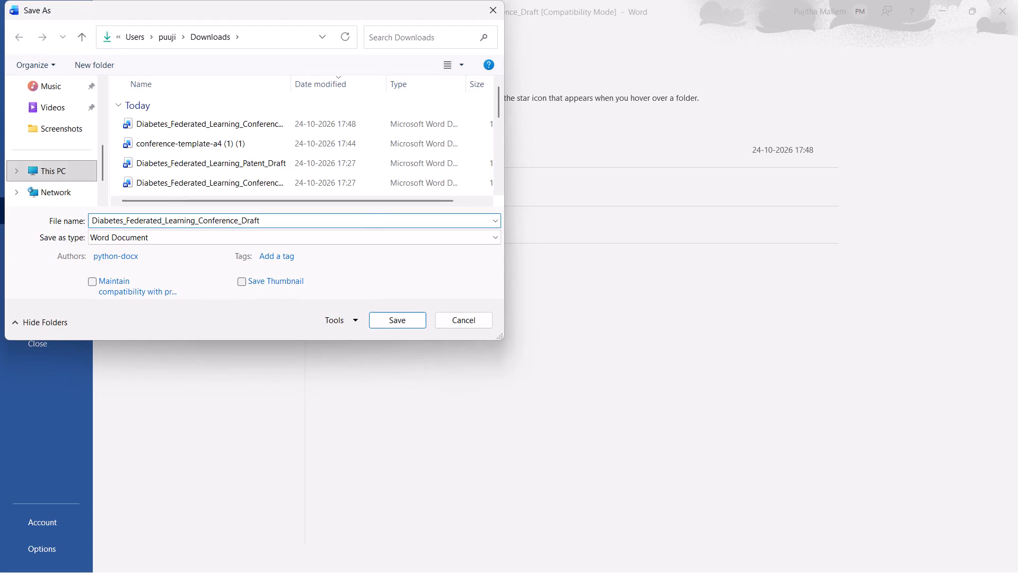
{"action": "left_click", "coordinate": [388, 323]}
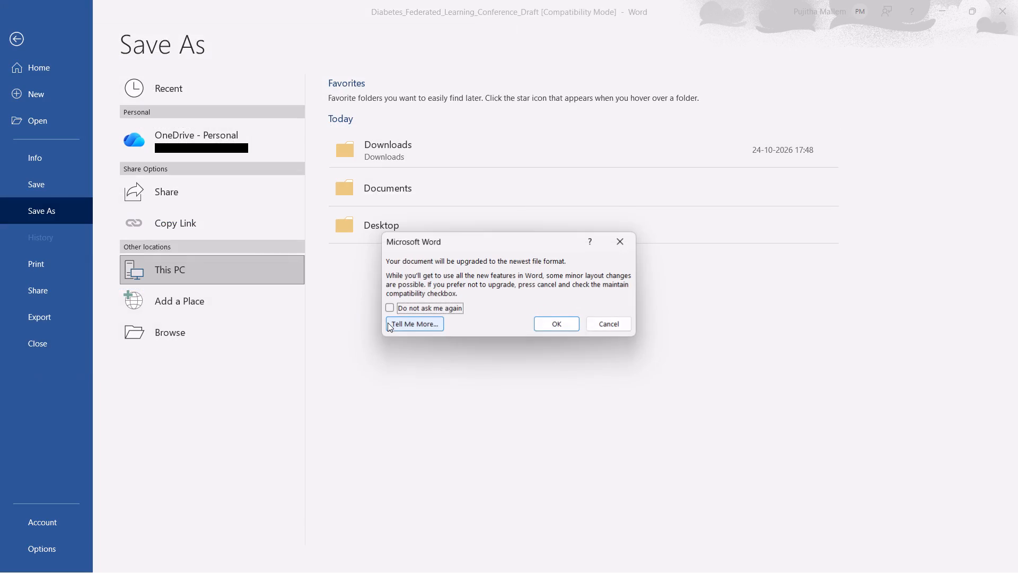
{"action": "left_click", "coordinate": [565, 328]}
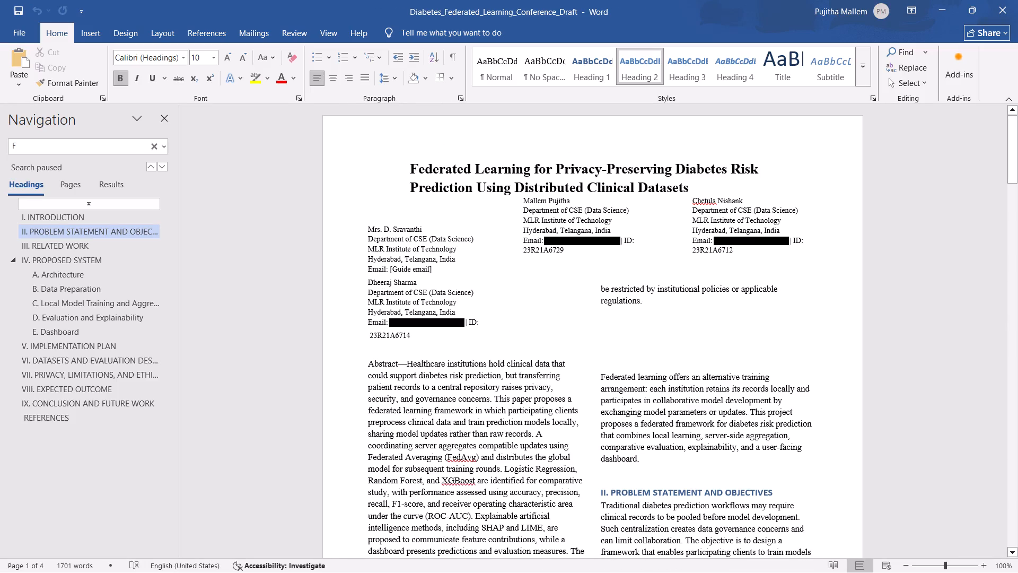
Move the second and third authors' text boxes down below the title, roughly level with the first author's block.
{"action": "left_click", "coordinate": [522, 204]}
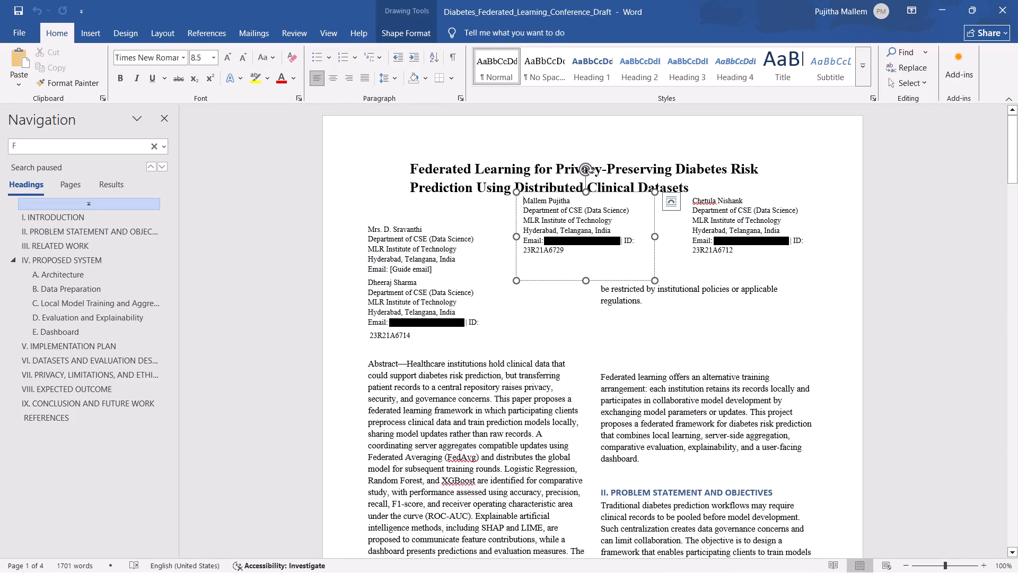
{"action": "left_click_drag", "start_coordinate": [606, 190], "coordinate": [607, 222]}
{"action": "left_click", "coordinate": [756, 222]}
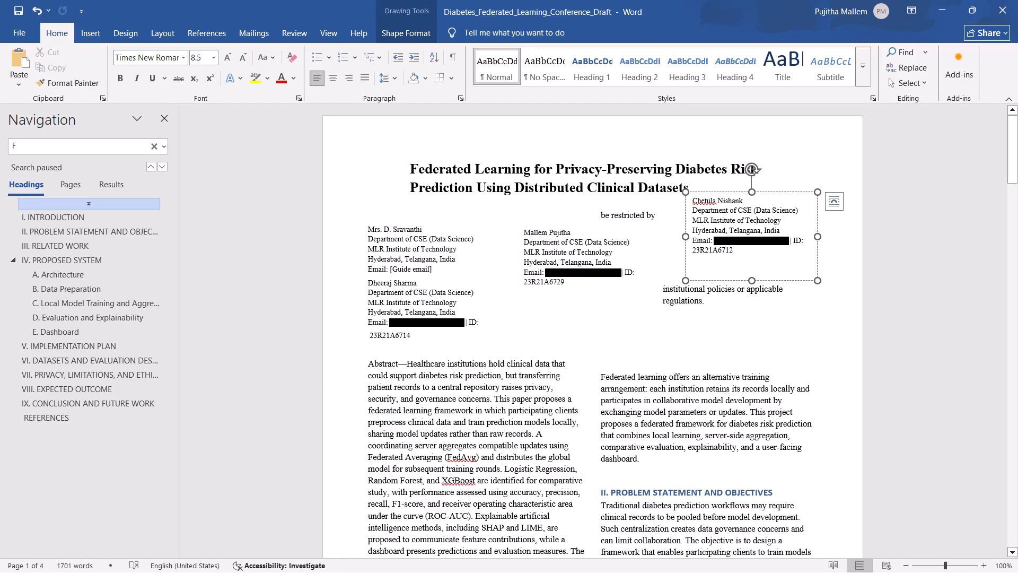
{"action": "left_click_drag", "start_coordinate": [781, 193], "coordinate": [787, 224]}
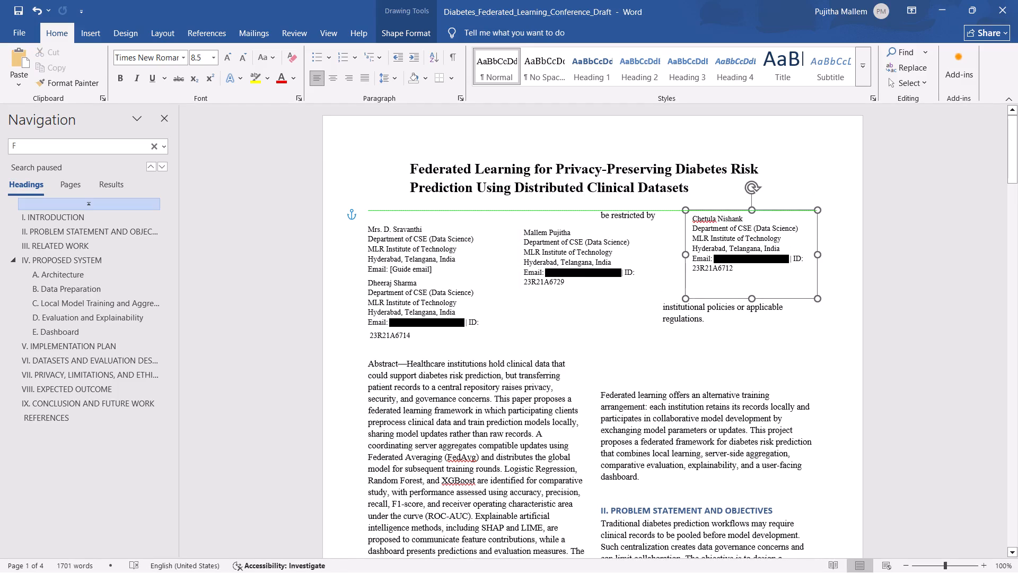
{"action": "left_click_drag", "start_coordinate": [787, 224], "coordinate": [793, 223]}
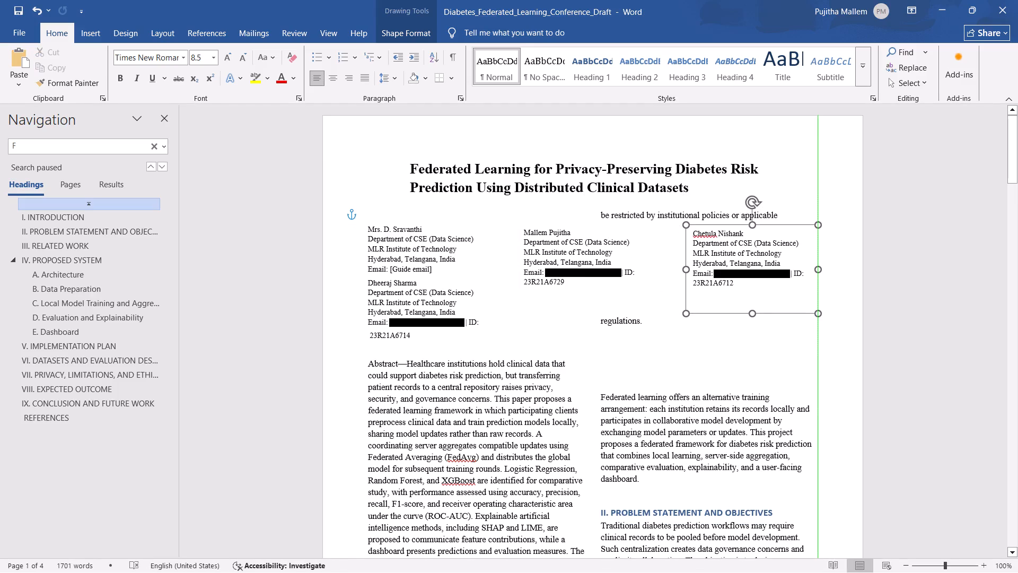
{"action": "left_click_drag", "start_coordinate": [793, 223], "coordinate": [779, 224]}
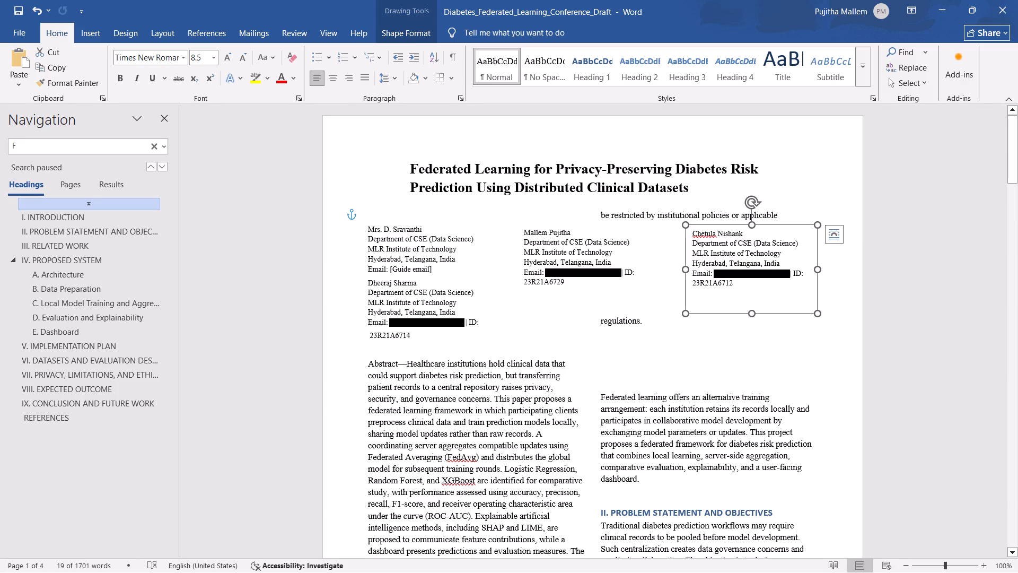
Close the Diabetes_Federated_Learning_Conference_Draft document and save its changes to Downloads.
{"action": "left_click", "coordinate": [989, 12]}
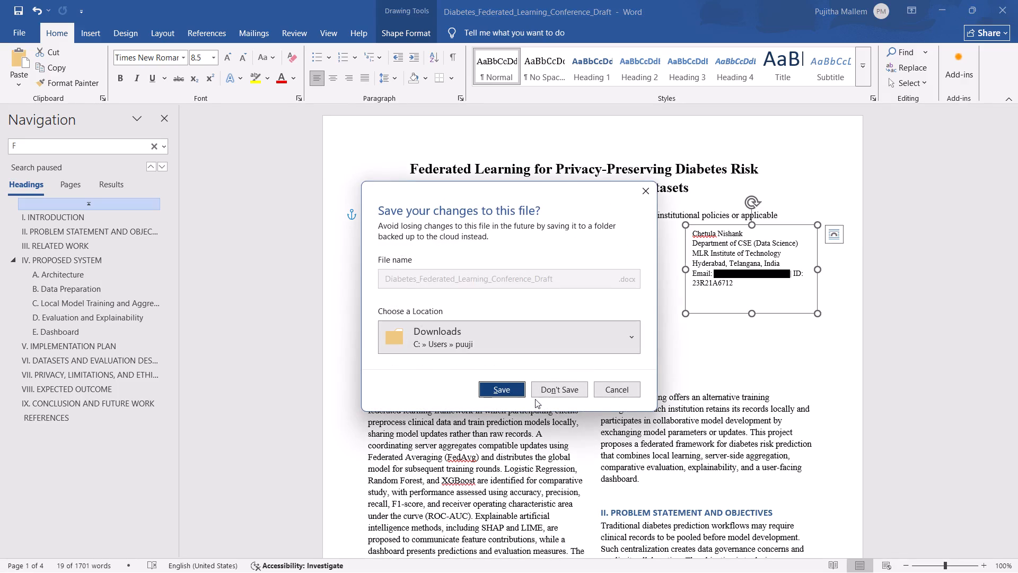
{"action": "left_click", "coordinate": [603, 388]}
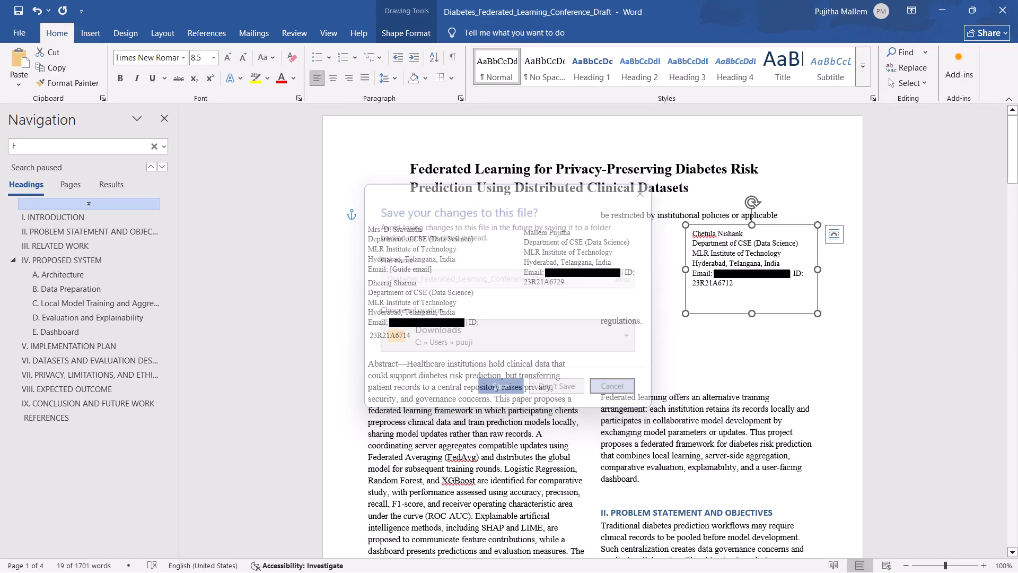
{"action": "left_click", "coordinate": [1003, 18]}
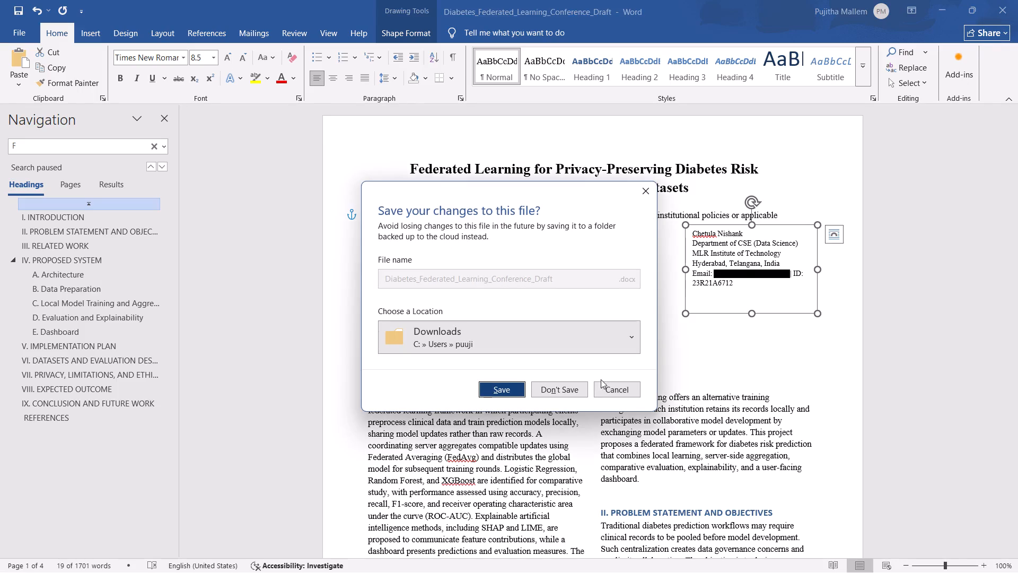
{"action": "left_click", "coordinate": [514, 395]}
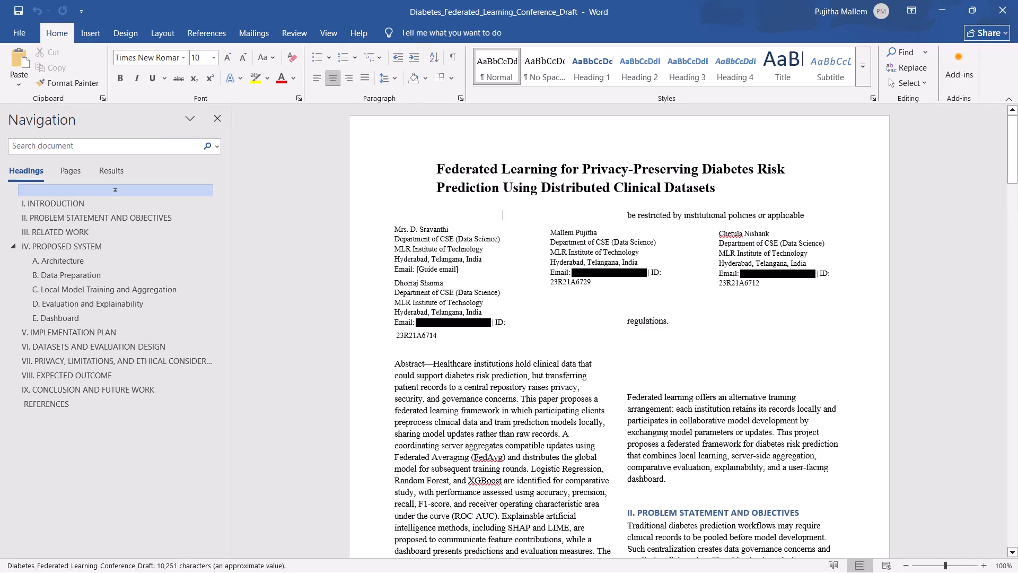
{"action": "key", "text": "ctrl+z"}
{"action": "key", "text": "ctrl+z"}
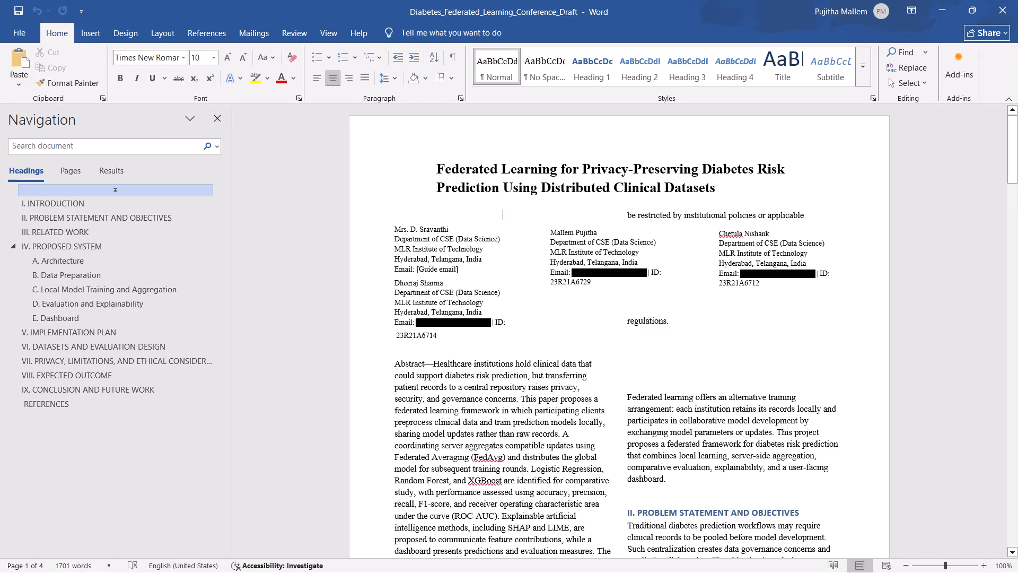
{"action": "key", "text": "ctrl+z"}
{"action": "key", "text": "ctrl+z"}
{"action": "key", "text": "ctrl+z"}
Delete the stray word "regulations." from the second column beneath the author details on page 1.
{"action": "scroll", "coordinate": [636, 242], "scroll_direction": "down", "scroll_amount": 3}
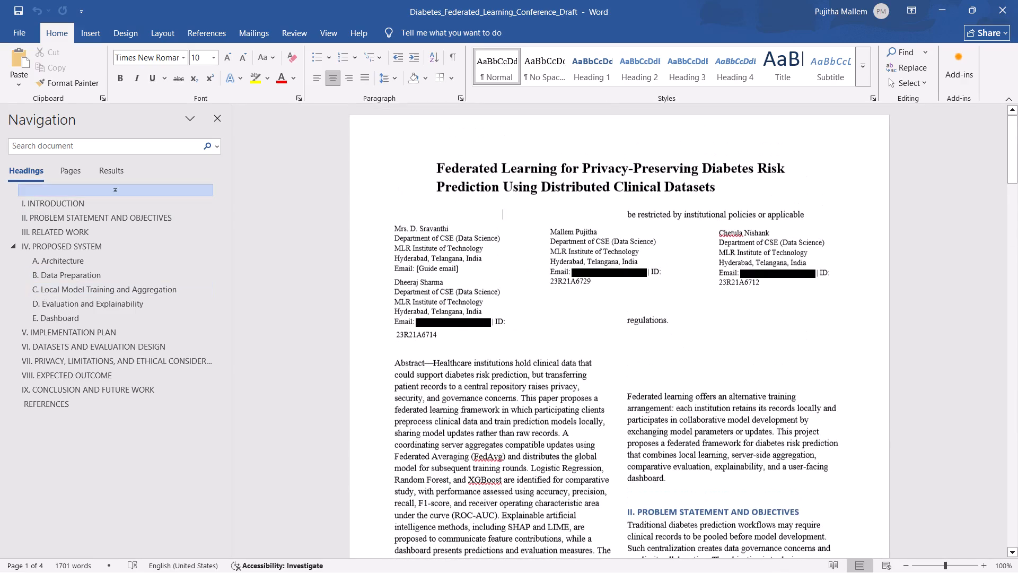
{"action": "left_click_drag", "start_coordinate": [670, 320], "coordinate": [624, 327]}
{"action": "key", "text": "BackSpace"}
Add a period after "clinical data" at the end of the Keywords paragraph.
{"action": "scroll", "coordinate": [624, 327], "scroll_direction": "up", "scroll_amount": 2}
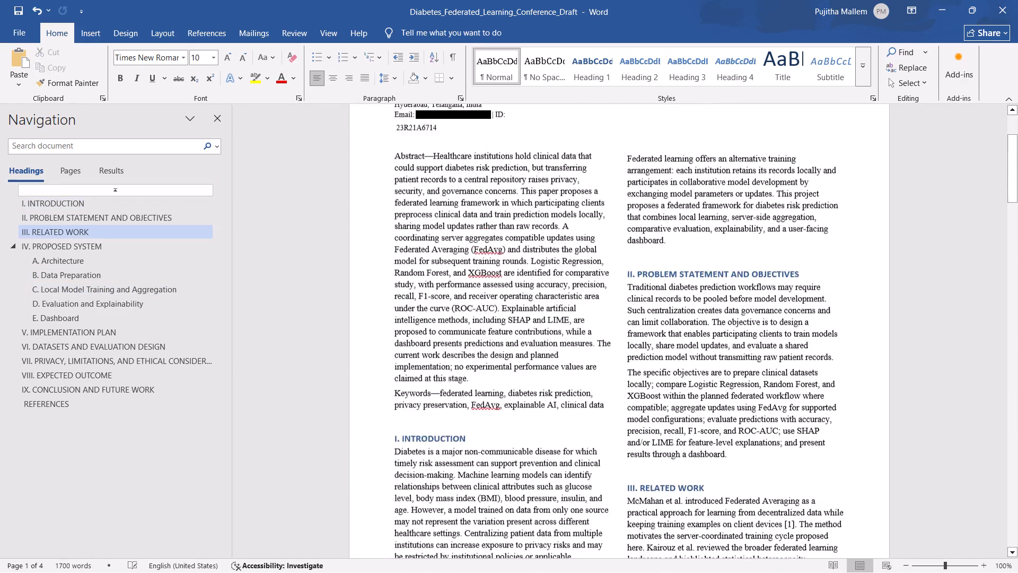
{"action": "scroll", "coordinate": [624, 327], "scroll_direction": "up", "scroll_amount": 2}
{"action": "scroll", "coordinate": [684, 263], "scroll_direction": "down", "scroll_amount": 1}
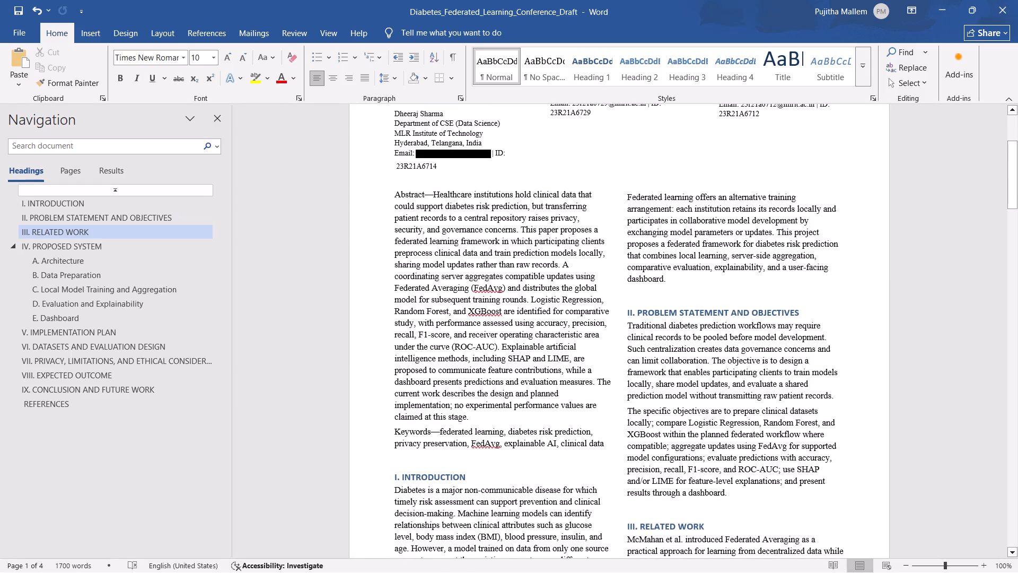
{"action": "left_click", "coordinate": [604, 442]}
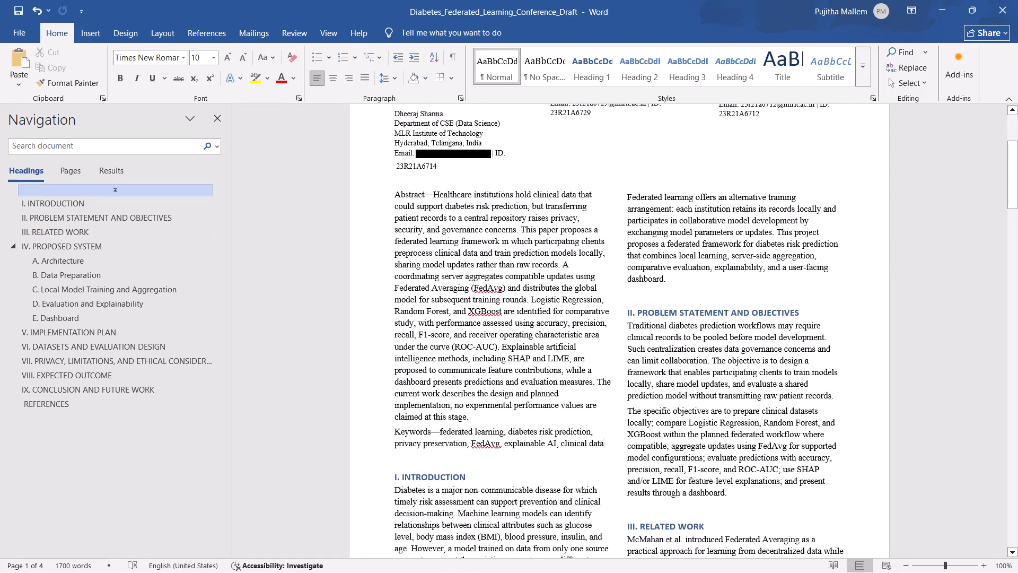
{"action": "key", "text": "period"}
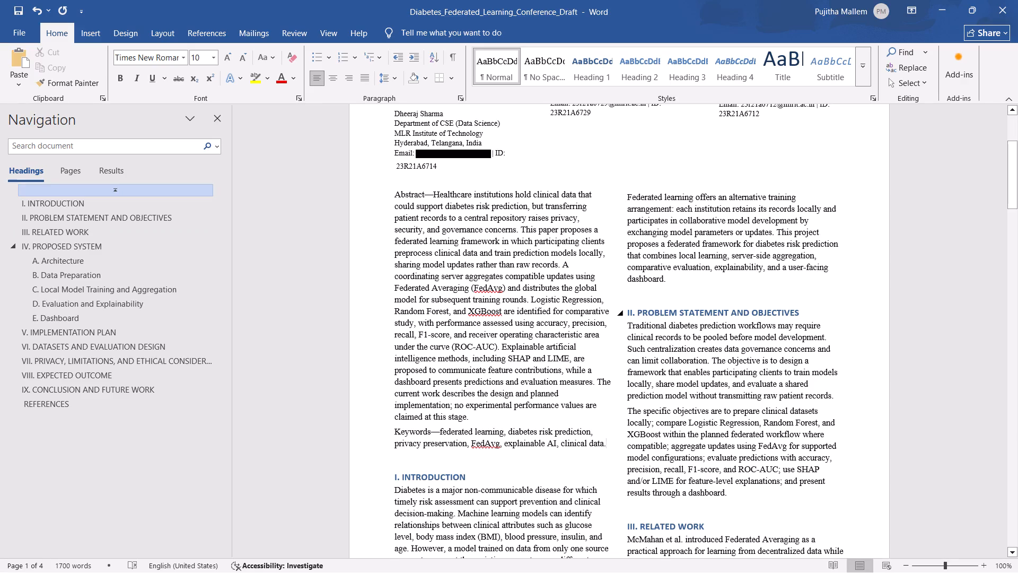
Add a period after "institutional policies or applicable" at the end of the Introduction's first-column text.
{"action": "scroll", "coordinate": [640, 319], "scroll_direction": "down", "scroll_amount": 3}
{"action": "scroll", "coordinate": [640, 319], "scroll_direction": "up", "scroll_amount": 1}
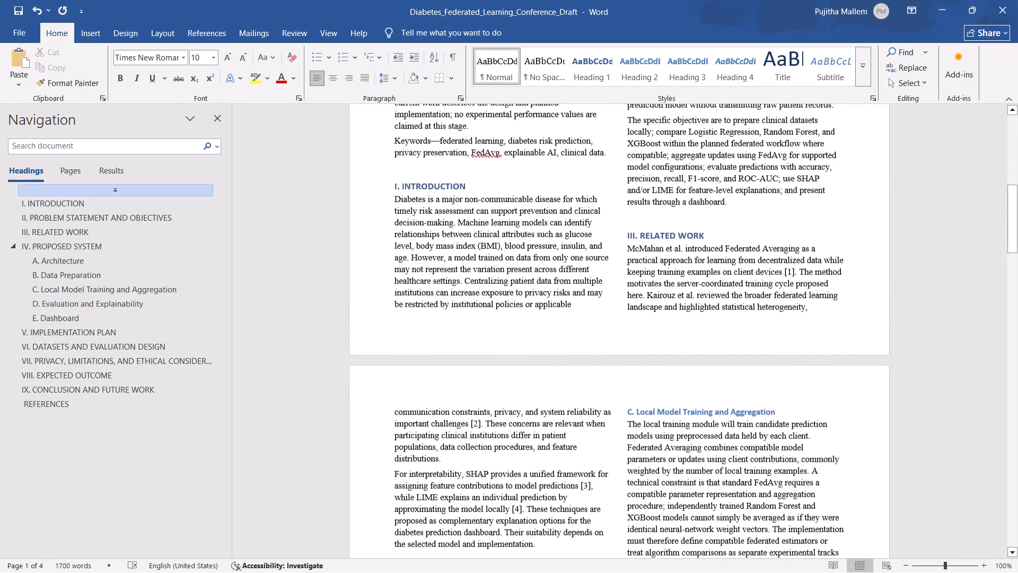
{"action": "scroll", "coordinate": [640, 319], "scroll_direction": "up", "scroll_amount": 2}
{"action": "scroll", "coordinate": [640, 319], "scroll_direction": "down", "scroll_amount": 2}
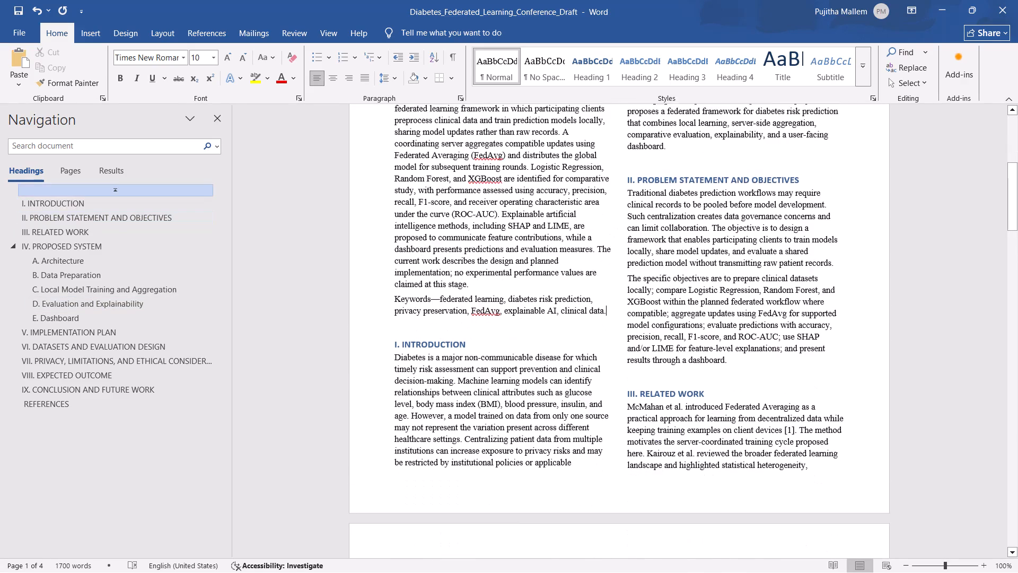
{"action": "left_click", "coordinate": [574, 454]}
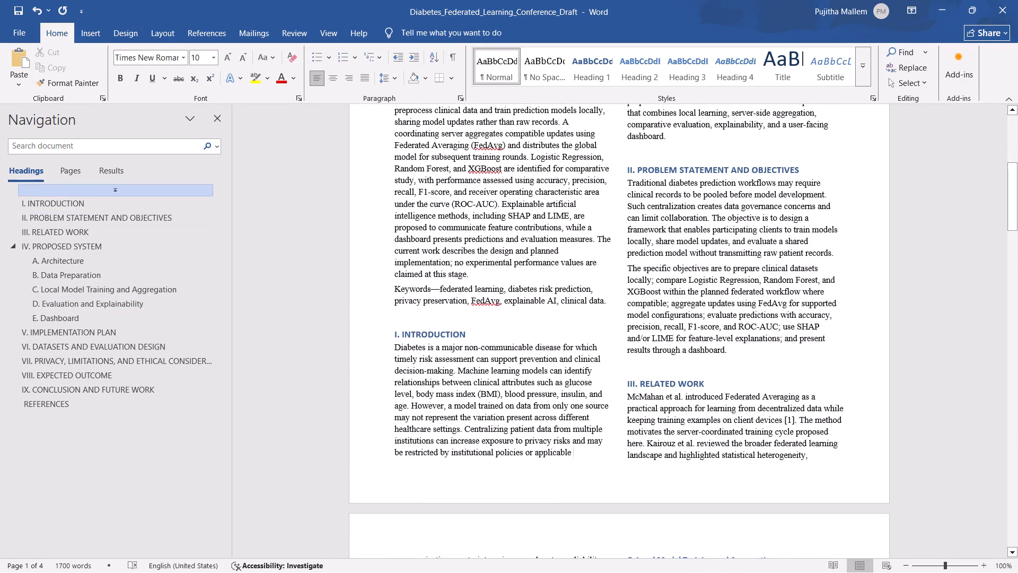
{"action": "key", "text": "period"}
Review the layout of the whole paper from the title and author section through to the references.
{"action": "scroll", "coordinate": [582, 429], "scroll_direction": "up", "scroll_amount": 1}
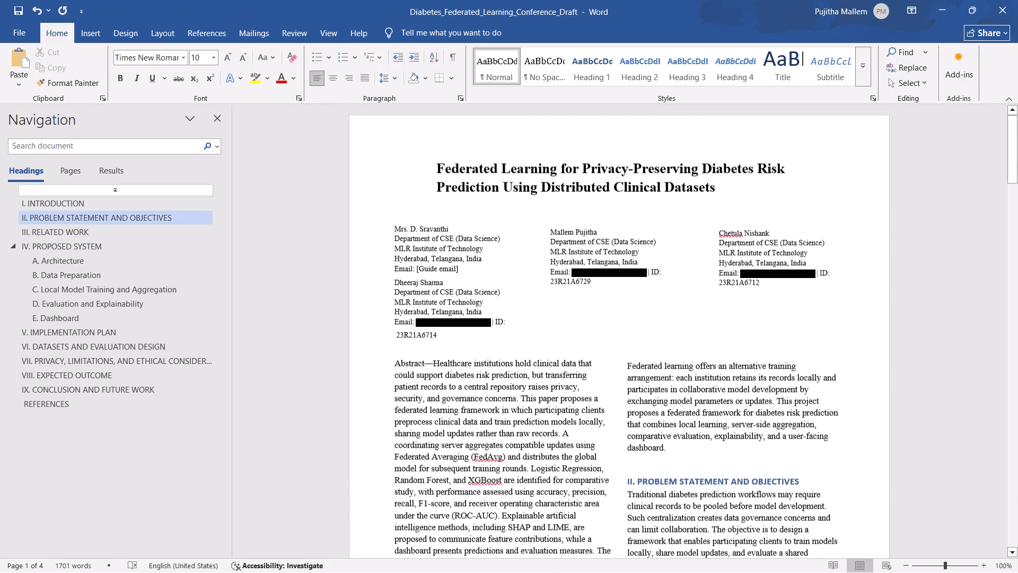
{"action": "scroll", "coordinate": [582, 429], "scroll_direction": "down", "scroll_amount": 6}
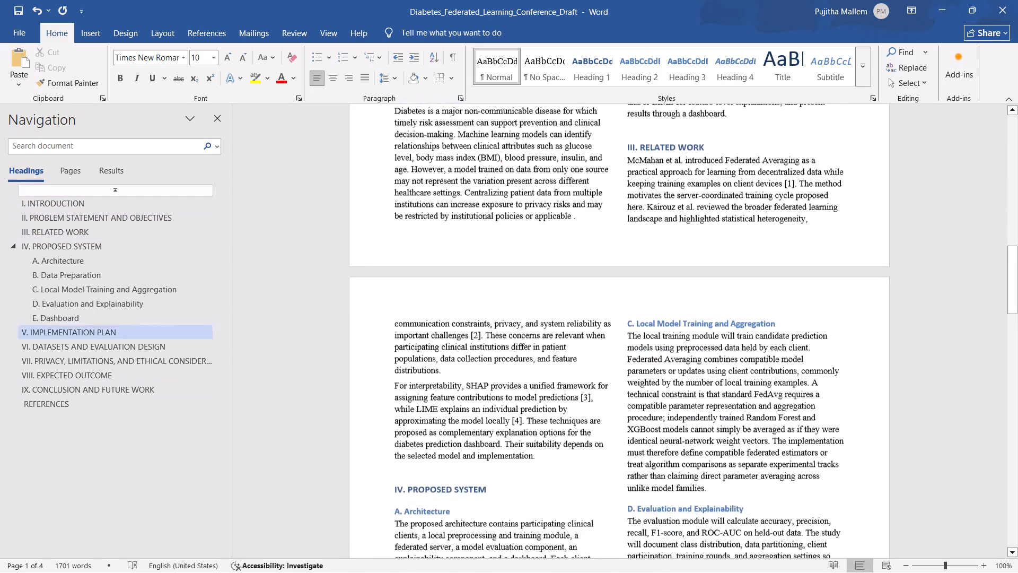
{"action": "scroll", "coordinate": [582, 429], "scroll_direction": "down", "scroll_amount": 2}
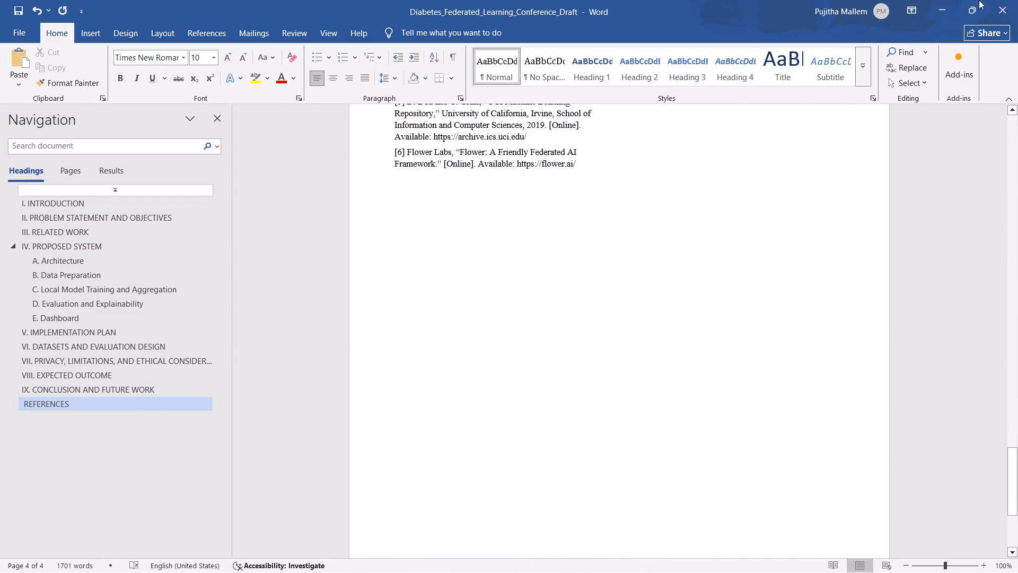
Close the conference paper document, saving its changes to the existing file in Downloads.
{"action": "left_click", "coordinate": [1006, 6]}
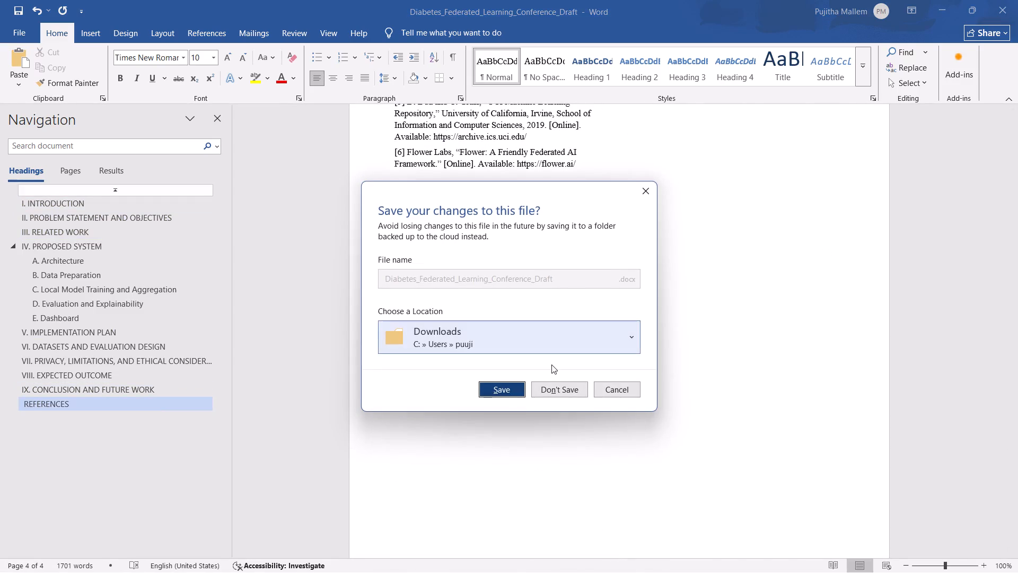
{"action": "left_click", "coordinate": [505, 393]}
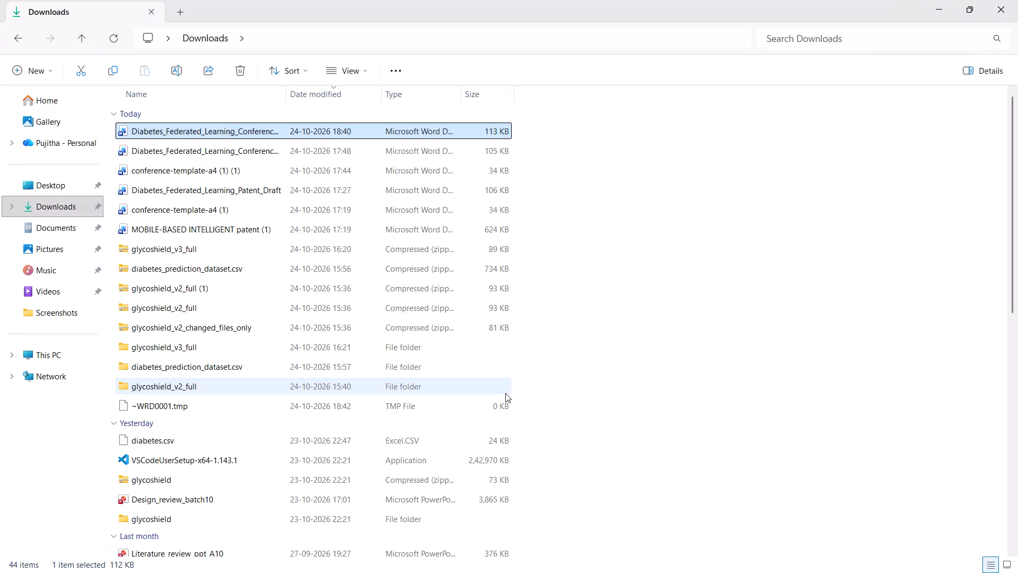
Copy the most recently modified Diabetes_Federated_Learning_Conference_Draft Word file in the Downloads folder.
{"action": "left_click", "coordinate": [269, 131]}
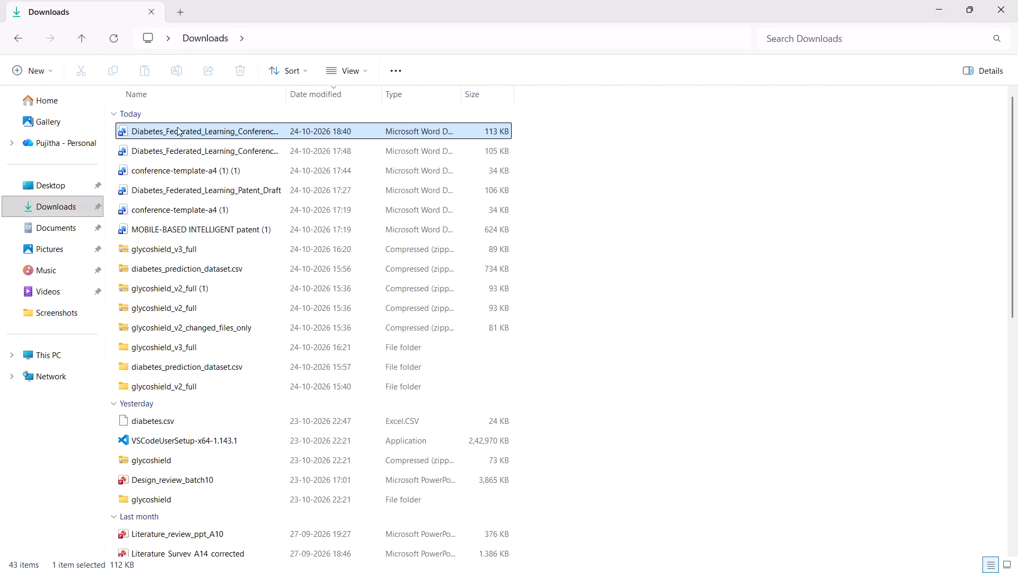
{"action": "left_click", "coordinate": [112, 73]}
{"action": "left_click", "coordinate": [112, 73]}
Switch to the Google Chrome window with the Fix Python Setup chat.
{"action": "left_click", "coordinate": [428, 104]}
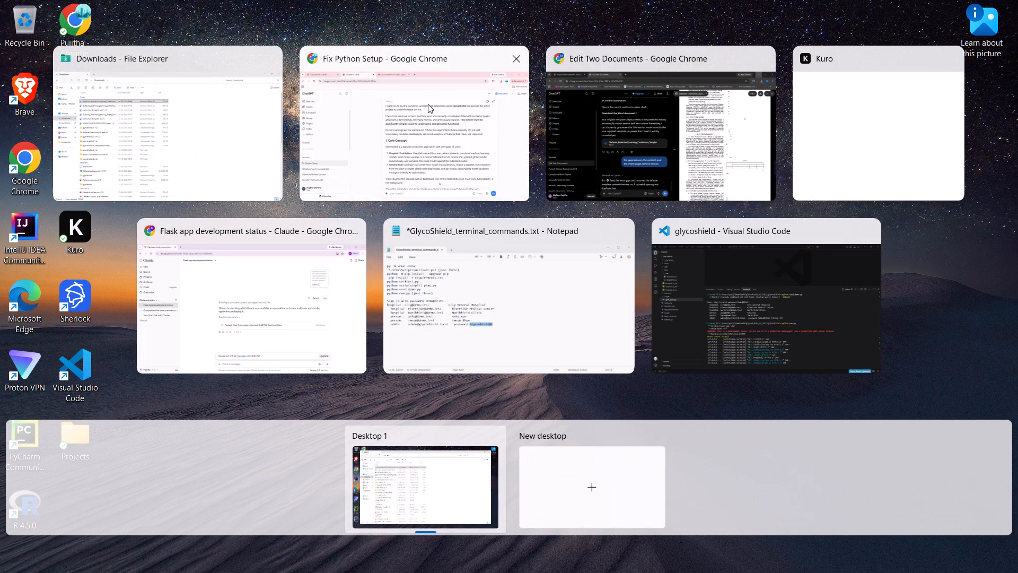
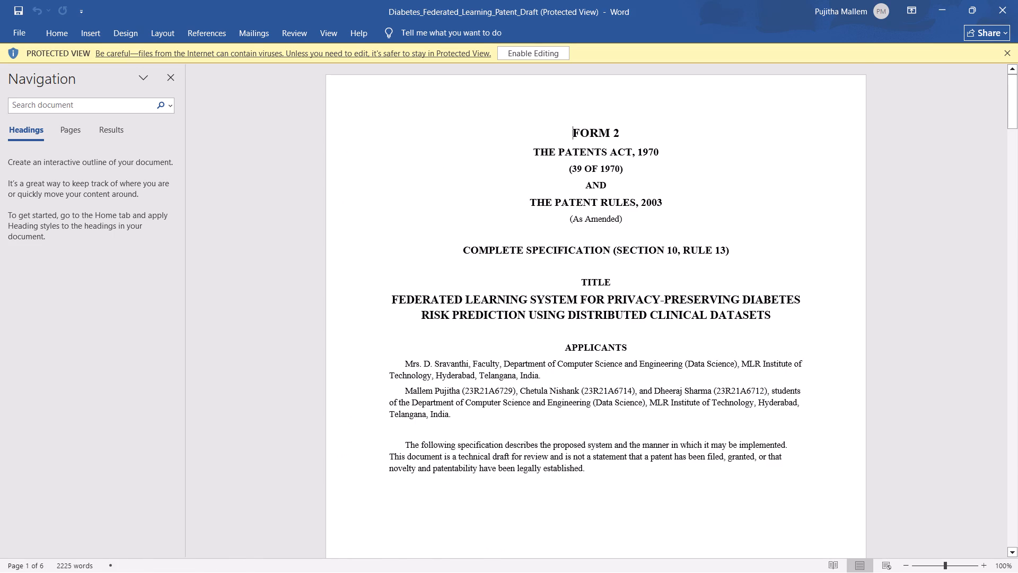
{"action": "scroll", "coordinate": [417, 259], "scroll_direction": "down", "scroll_amount": 6}
{"action": "scroll", "coordinate": [417, 259], "scroll_direction": "up", "scroll_amount": 1}
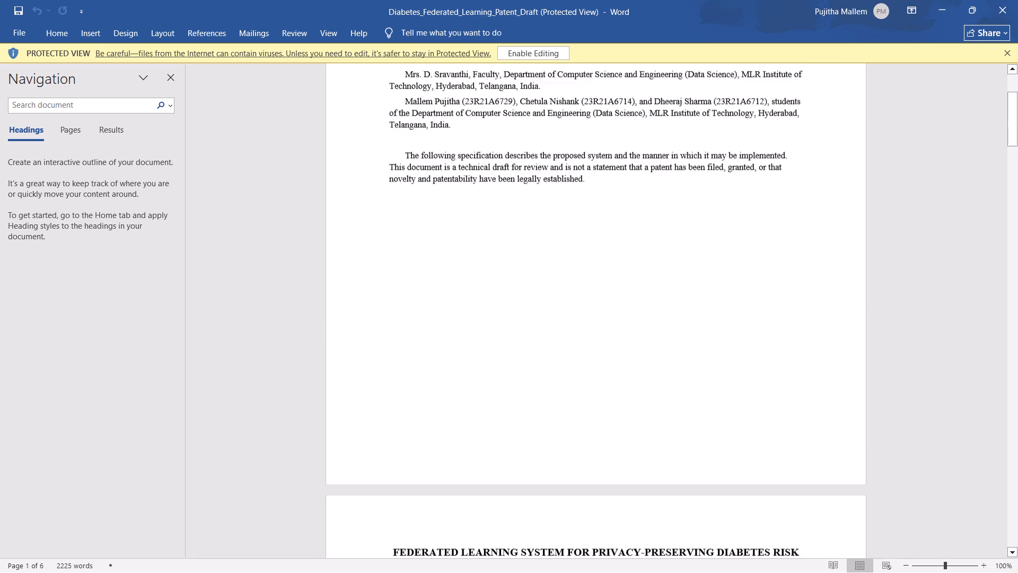
{"action": "scroll", "coordinate": [417, 259], "scroll_direction": "up", "scroll_amount": 2}
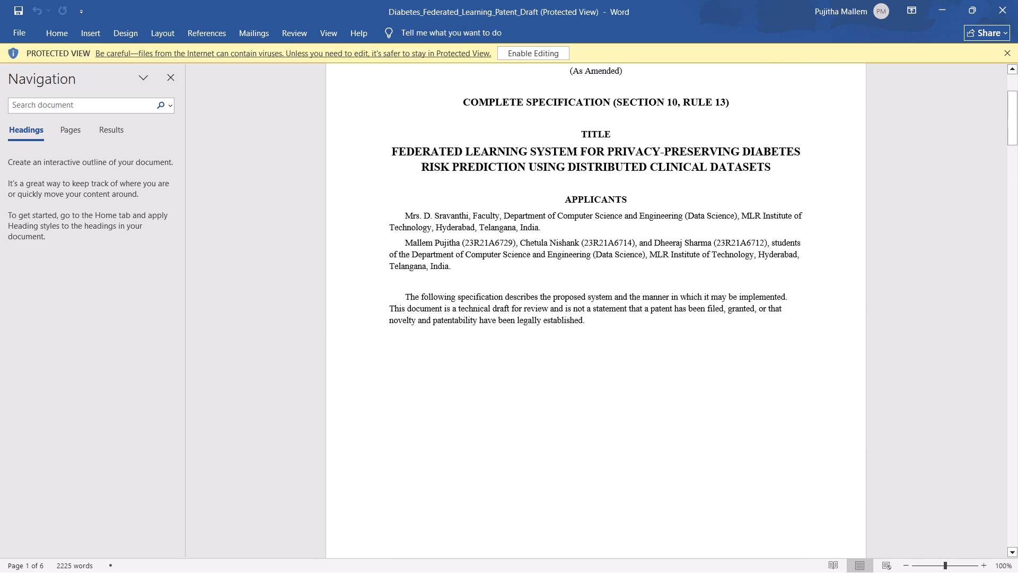
{"action": "scroll", "coordinate": [417, 259], "scroll_direction": "down", "scroll_amount": 6}
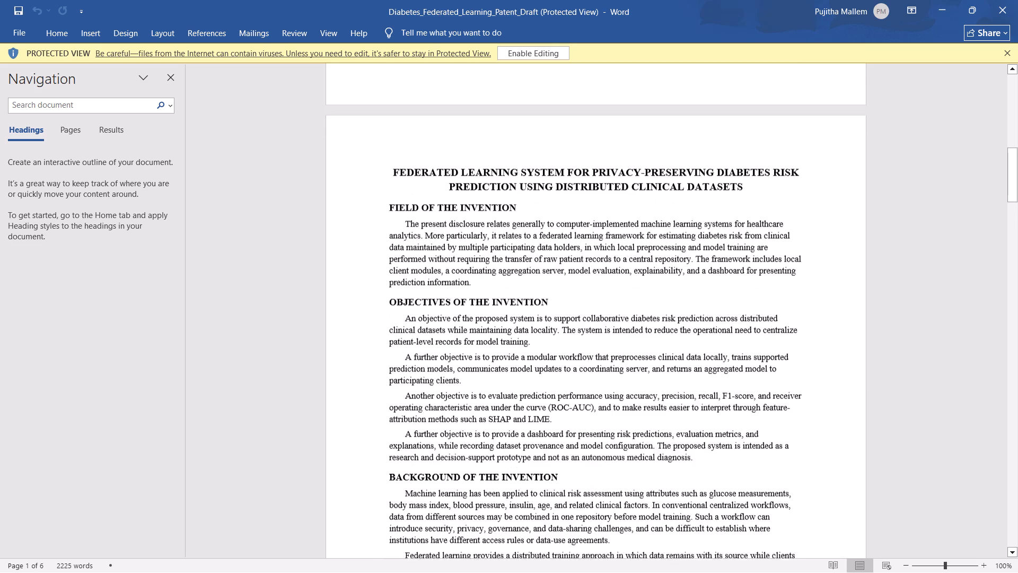
{"action": "scroll", "coordinate": [417, 259], "scroll_direction": "down", "scroll_amount": 2}
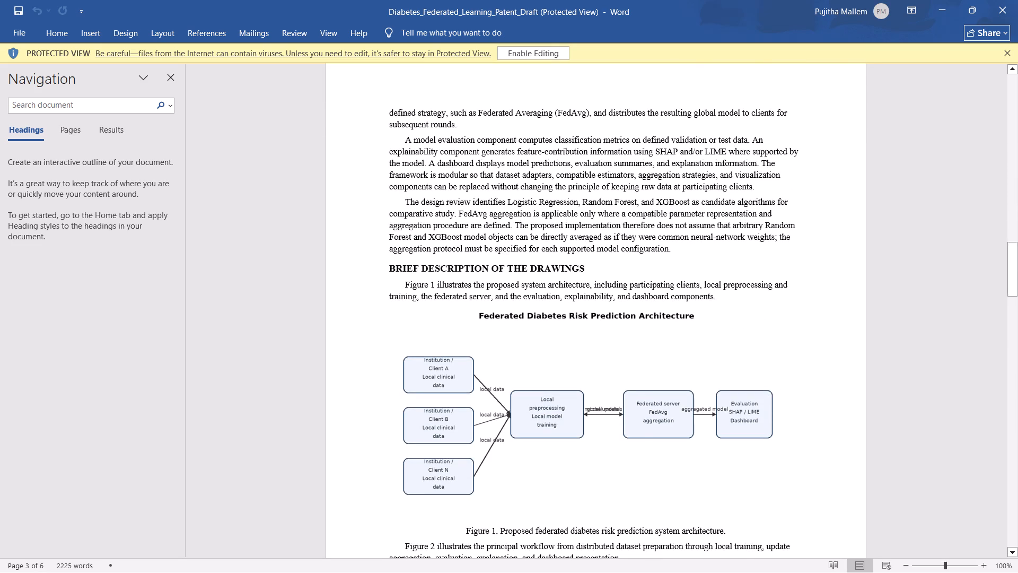
{"action": "scroll", "coordinate": [417, 259], "scroll_direction": "down", "scroll_amount": 6}
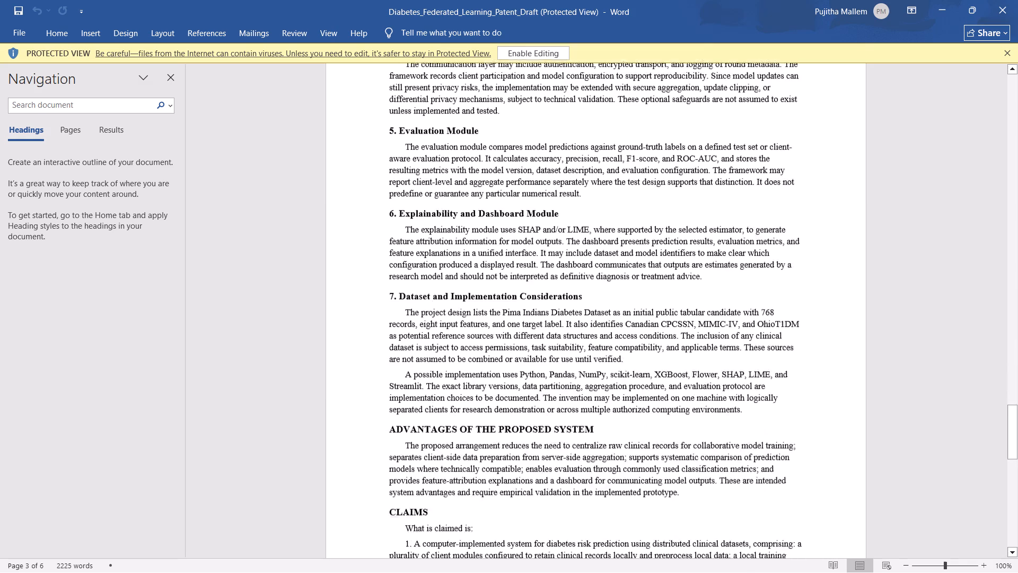
{"action": "scroll", "coordinate": [417, 259], "scroll_direction": "down", "scroll_amount": 6}
{"action": "scroll", "coordinate": [417, 259], "scroll_direction": "up", "scroll_amount": 3}
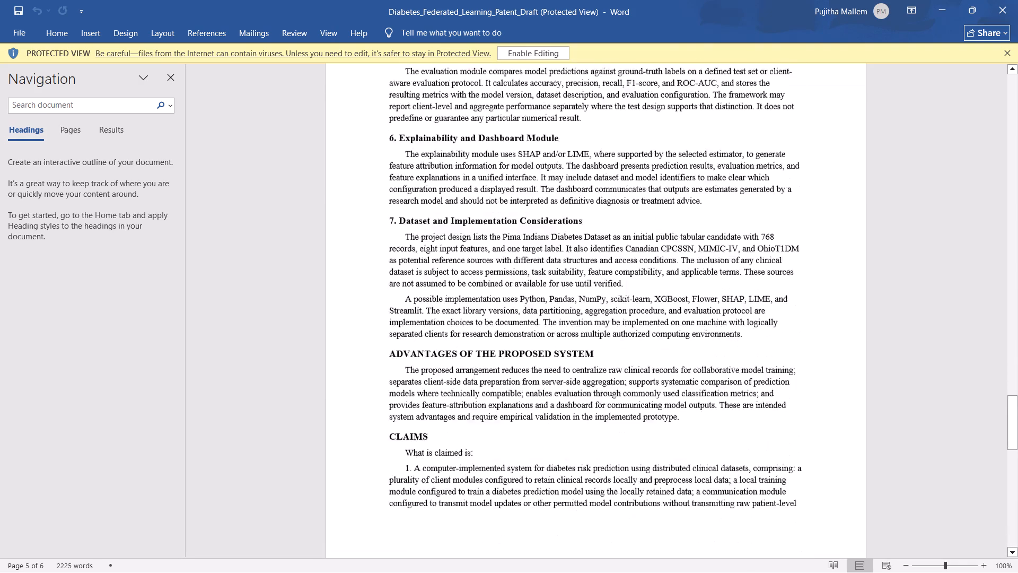
{"action": "scroll", "coordinate": [417, 259], "scroll_direction": "up", "scroll_amount": 4}
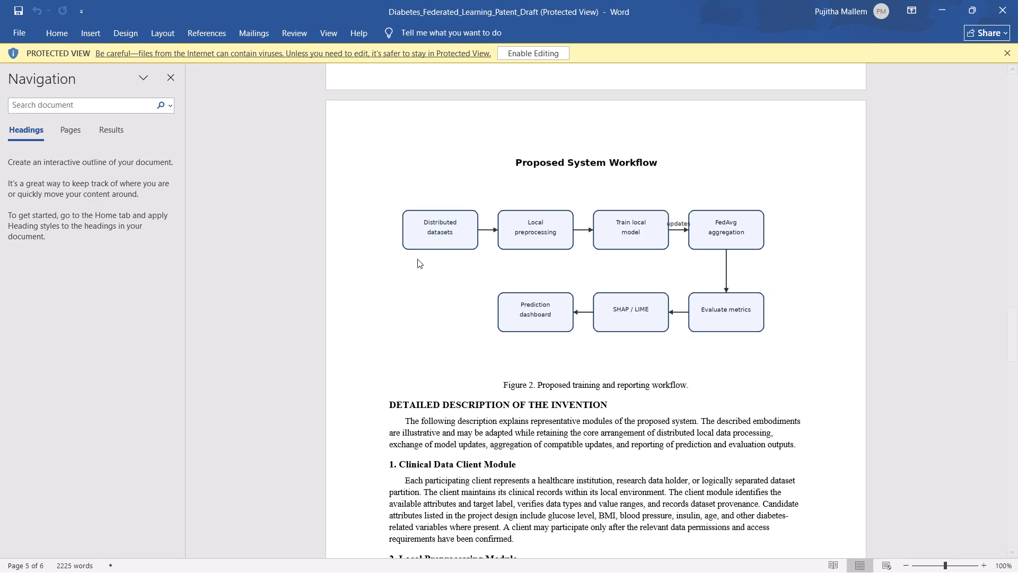
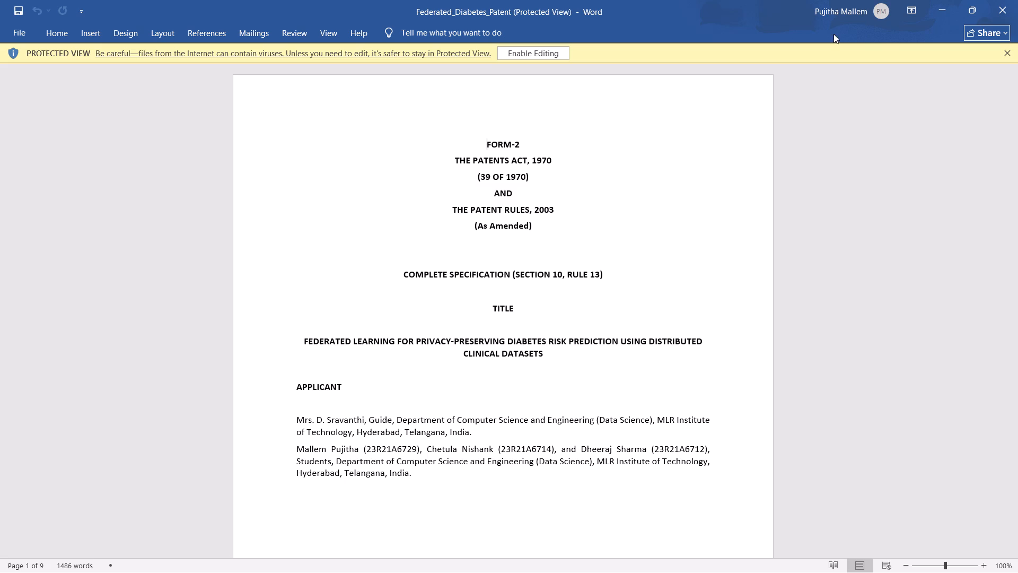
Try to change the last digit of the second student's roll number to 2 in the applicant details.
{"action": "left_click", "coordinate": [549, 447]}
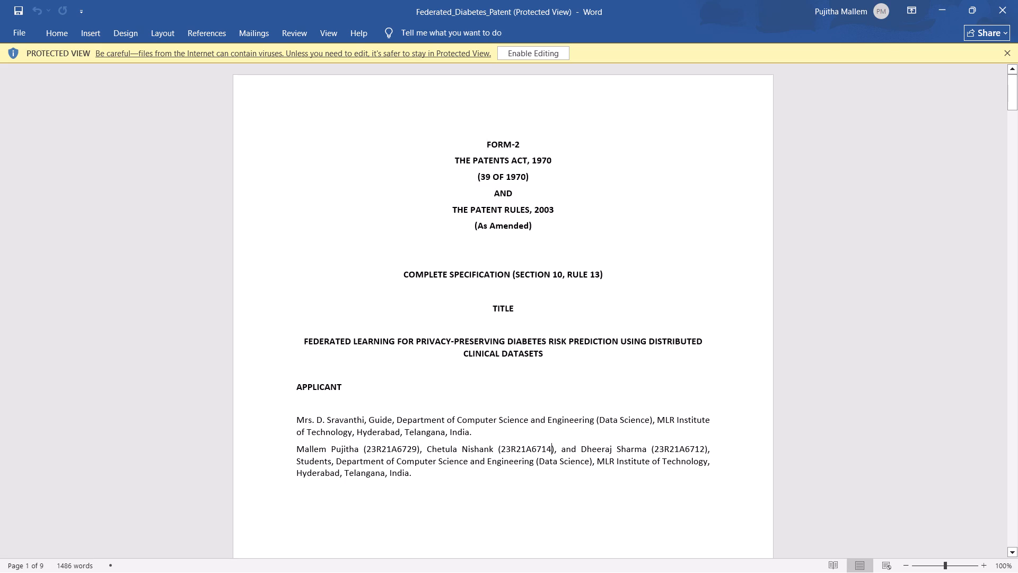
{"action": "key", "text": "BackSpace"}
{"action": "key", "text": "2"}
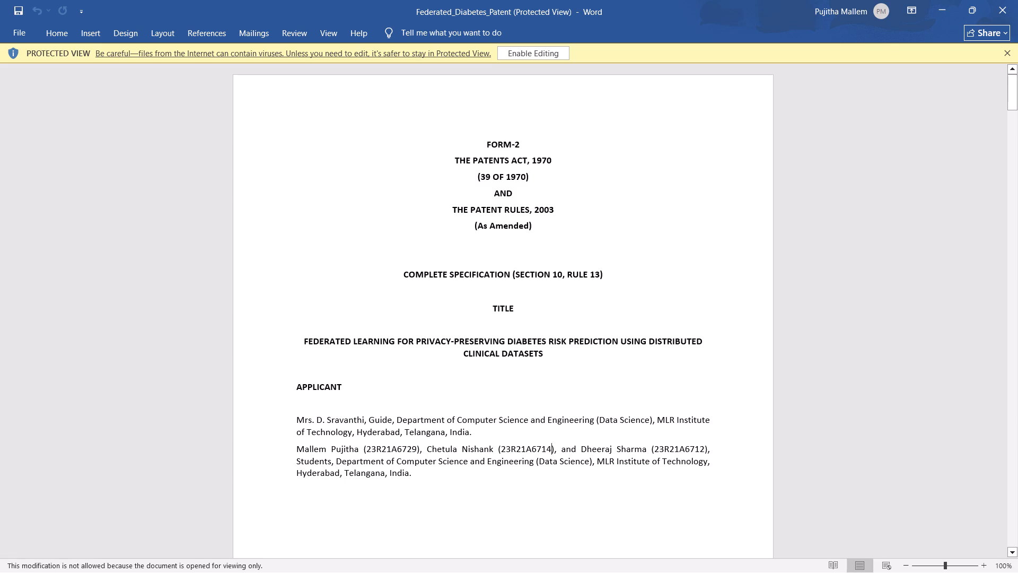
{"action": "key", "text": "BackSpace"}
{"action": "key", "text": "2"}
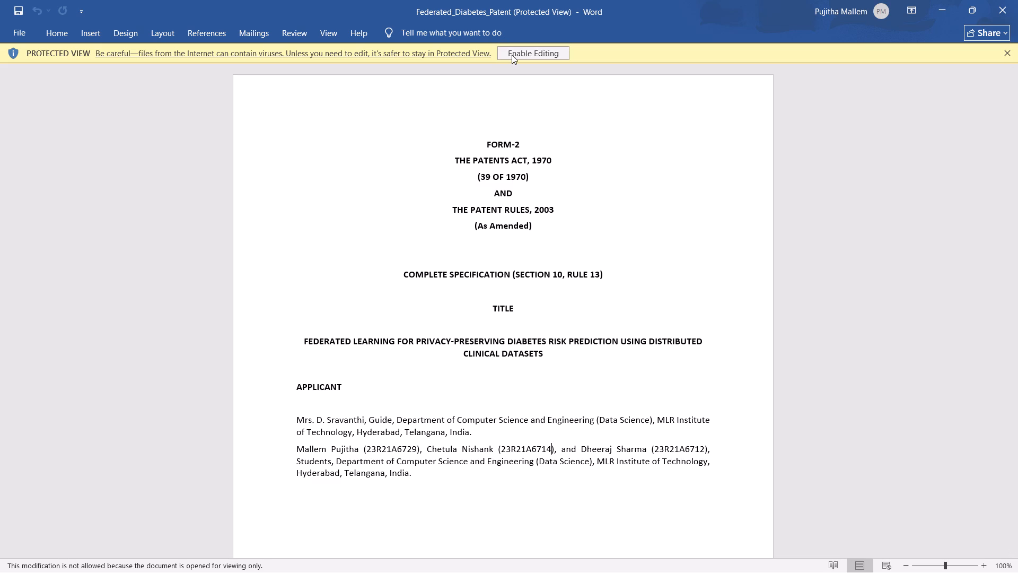
Enable editing and correct the last digits of the second and third students' roll numbers to 2 and 4, respectively.
{"action": "left_click", "coordinate": [512, 55]}
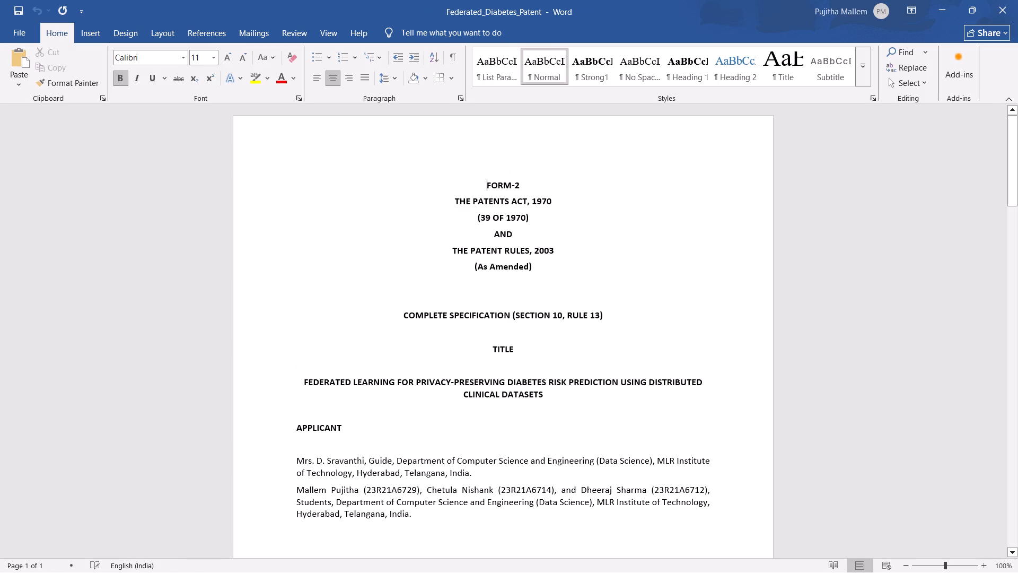
{"action": "left_click", "coordinate": [551, 489]}
{"action": "key", "text": "BackSpace"}
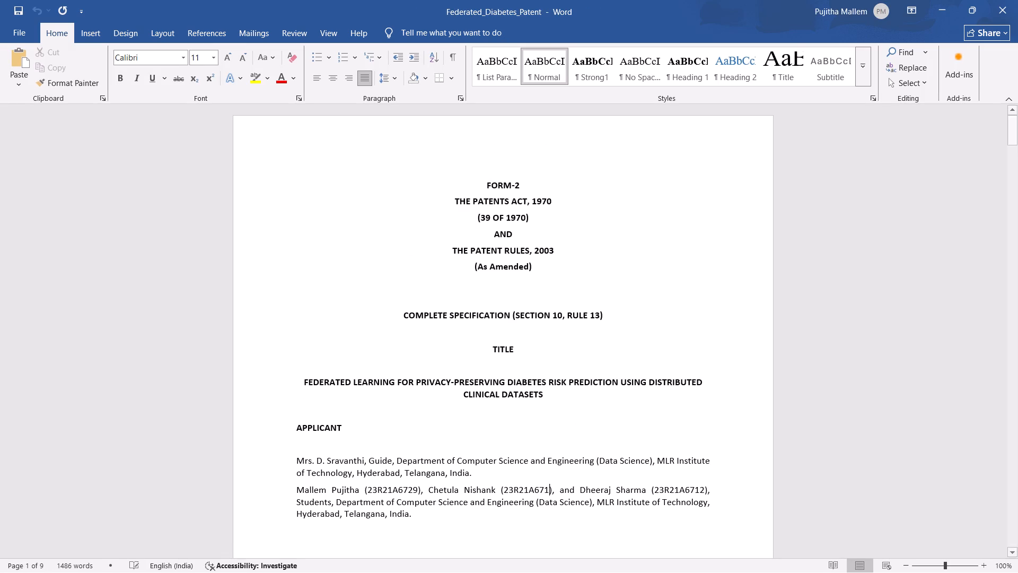
{"action": "key", "text": "2"}
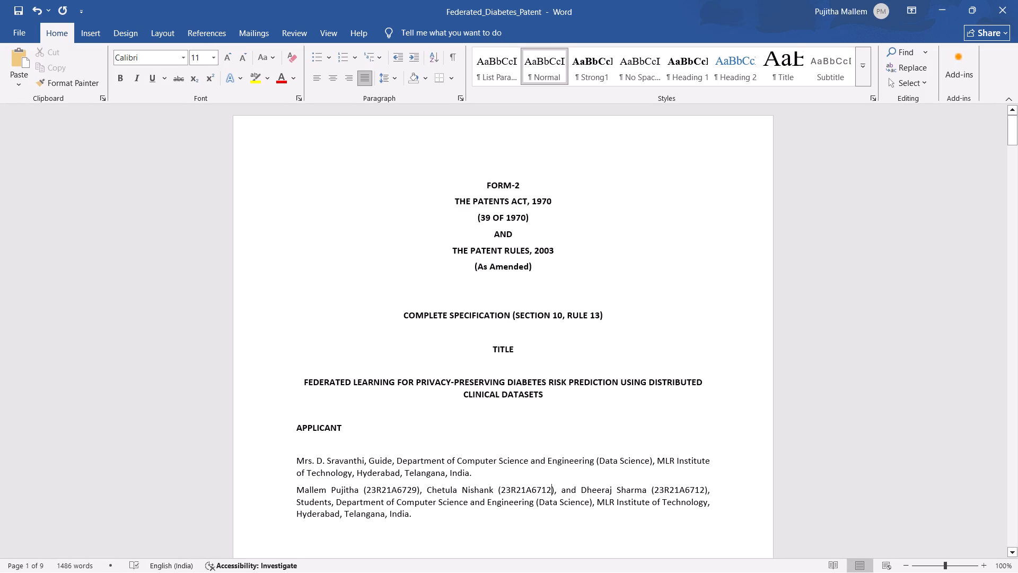
{"action": "left_click", "coordinate": [703, 489]}
{"action": "key", "text": "BackSpace"}
{"action": "key", "text": "4"}
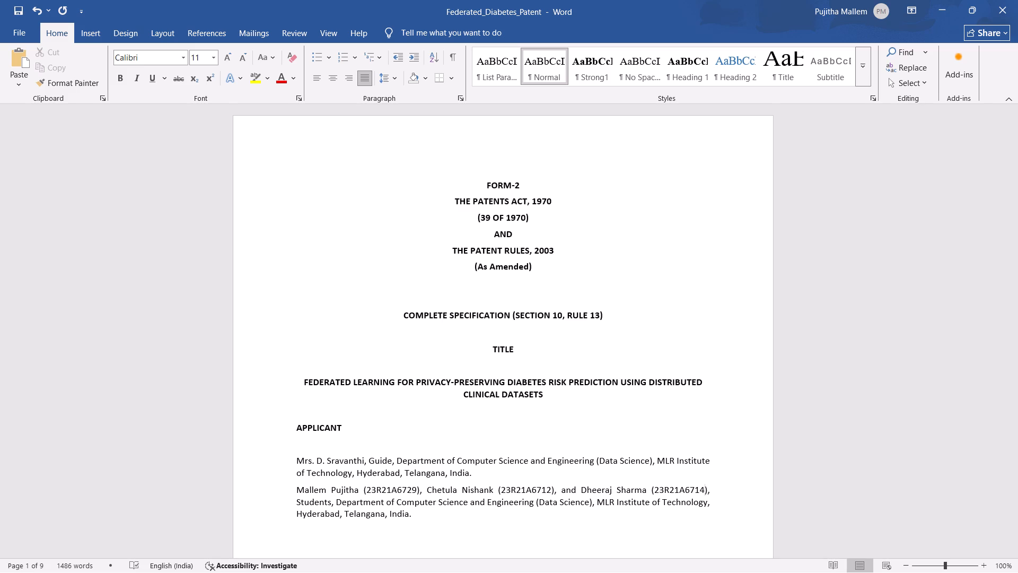
Examine the patent's first pages, checking the title page layout and the applicant details.
{"action": "scroll", "coordinate": [703, 489], "scroll_direction": "down", "scroll_amount": 1}
{"action": "scroll", "coordinate": [703, 489], "scroll_direction": "down", "scroll_amount": 3, "text": "ctrl"}
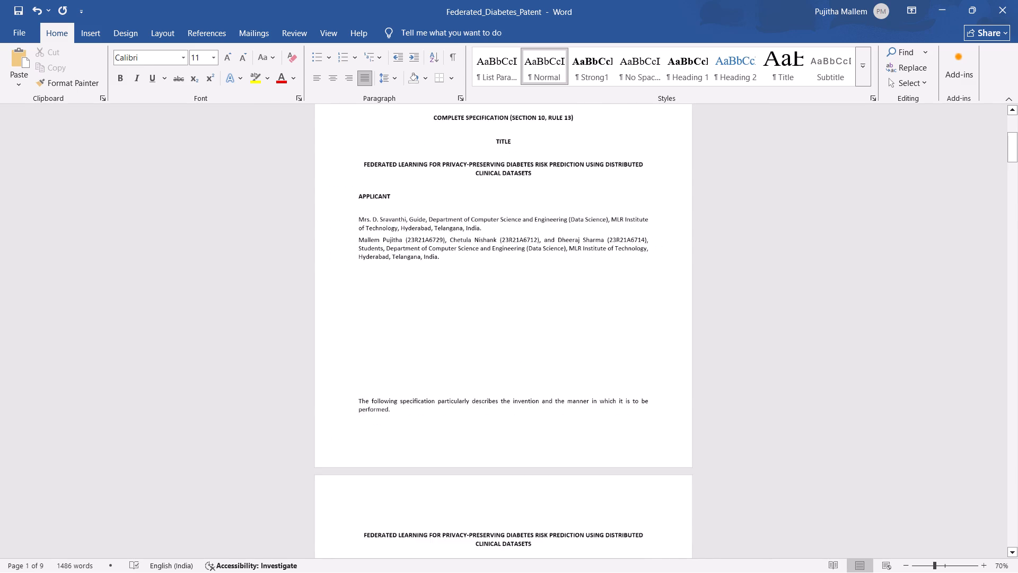
{"action": "scroll", "coordinate": [703, 489], "scroll_direction": "up", "scroll_amount": 1}
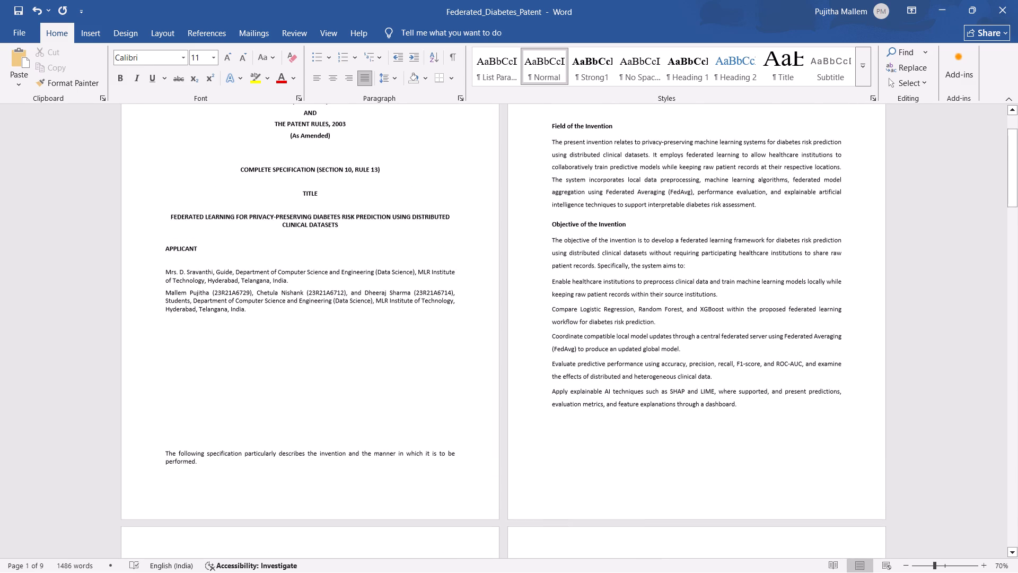
{"action": "scroll", "coordinate": [393, 354], "scroll_direction": "up", "scroll_amount": 2, "text": "ctrl"}
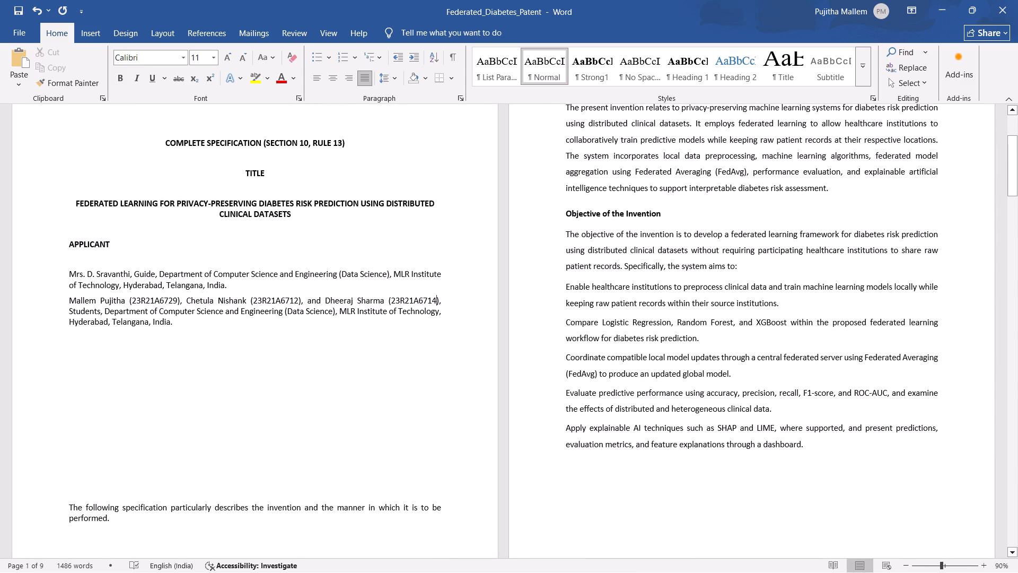
{"action": "scroll", "coordinate": [297, 334], "scroll_direction": "up", "scroll_amount": 2, "text": "ctrl"}
{"action": "scroll", "coordinate": [297, 334], "scroll_direction": "up", "scroll_amount": 1}
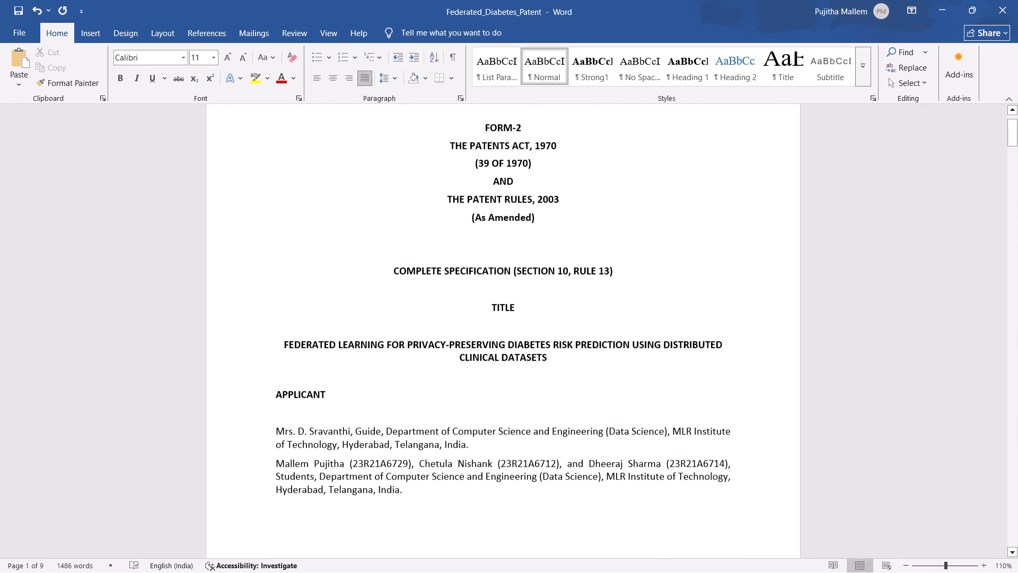
{"action": "scroll", "coordinate": [297, 334], "scroll_direction": "up", "scroll_amount": 1}
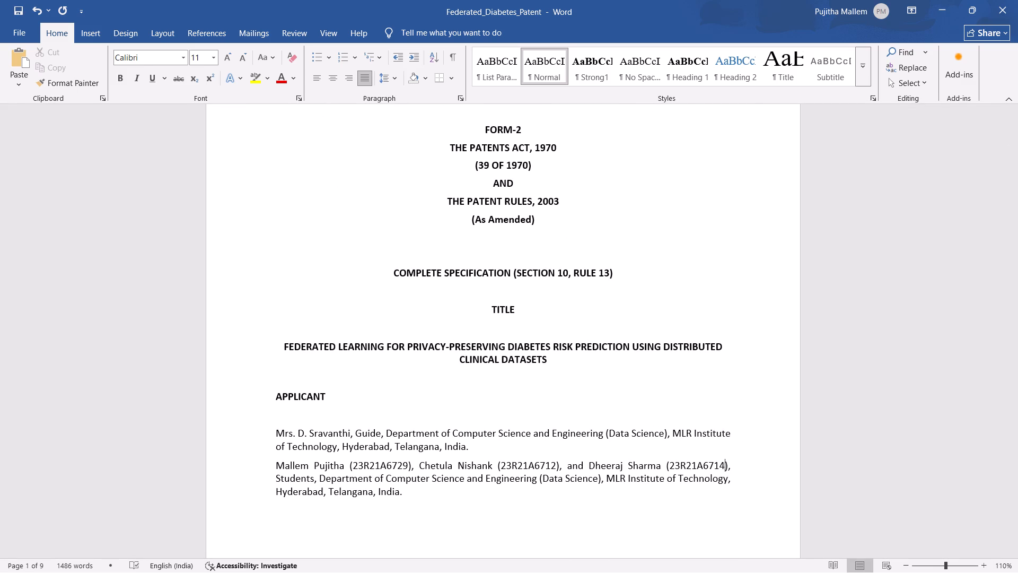
{"action": "scroll", "coordinate": [297, 334], "scroll_direction": "down", "scroll_amount": 1}
{"action": "scroll", "coordinate": [297, 334], "scroll_direction": "up", "scroll_amount": 1}
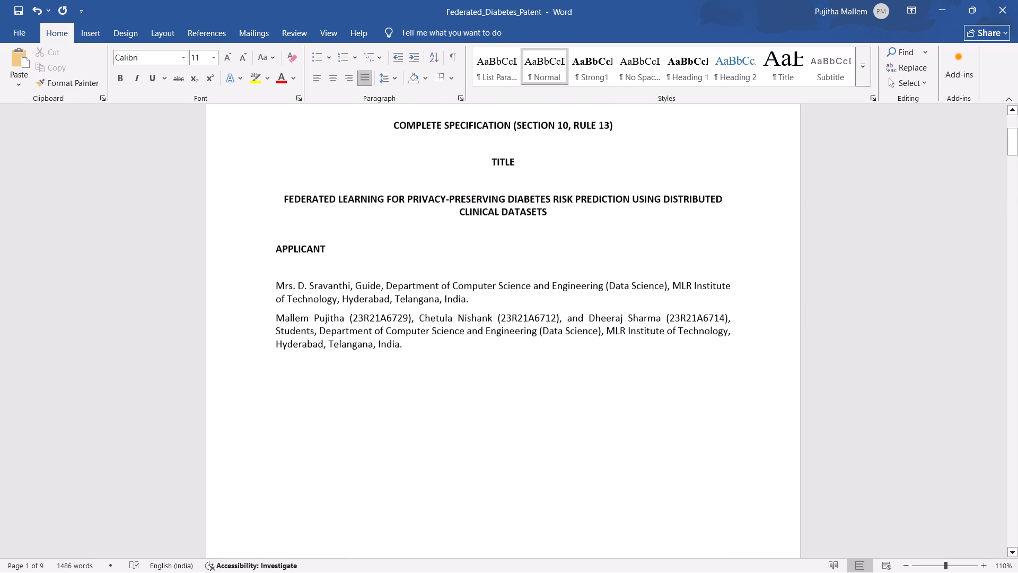
{"action": "scroll", "coordinate": [297, 334], "scroll_direction": "up", "scroll_amount": 1}
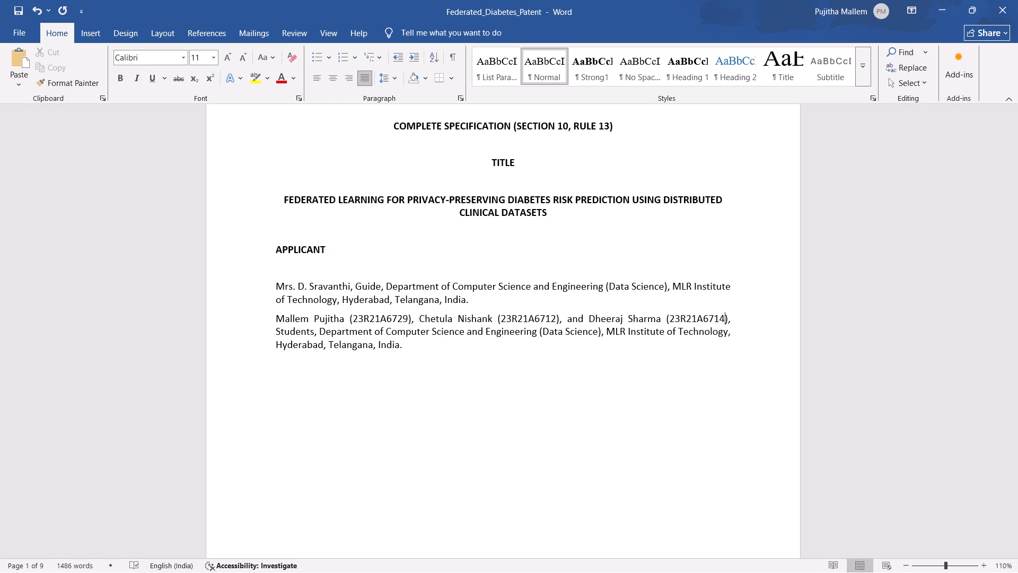
Replace the word "Guide" with "Faculty" in the first applicant's details.
{"action": "scroll", "coordinate": [297, 334], "scroll_direction": "down", "scroll_amount": 1}
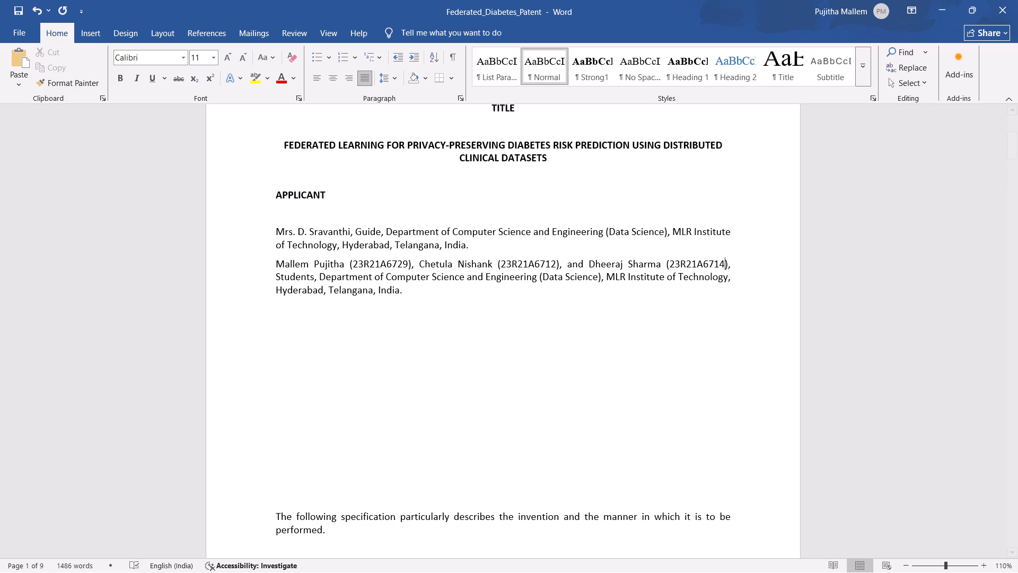
{"action": "left_click", "coordinate": [380, 233]}
{"action": "key", "text": "BackSpace"}
{"action": "key", "text": "BackSpace"}
{"action": "key", "text": "BackSpace"}
{"action": "key", "text": "BackSpace"}
{"action": "key", "text": "BackSpace"}
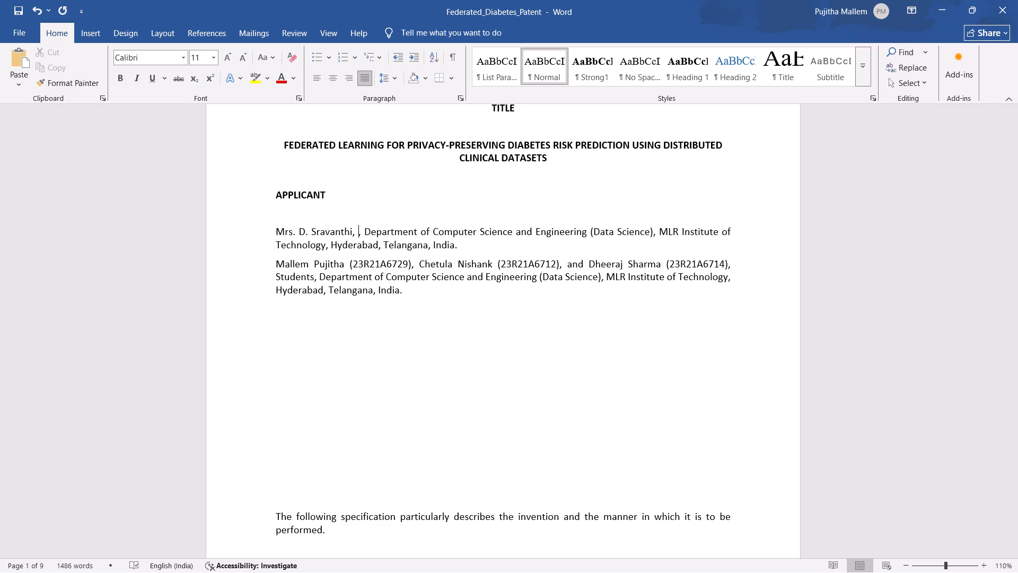
{"action": "key", "text": "f"}
{"action": "type", "text": "aculty"}
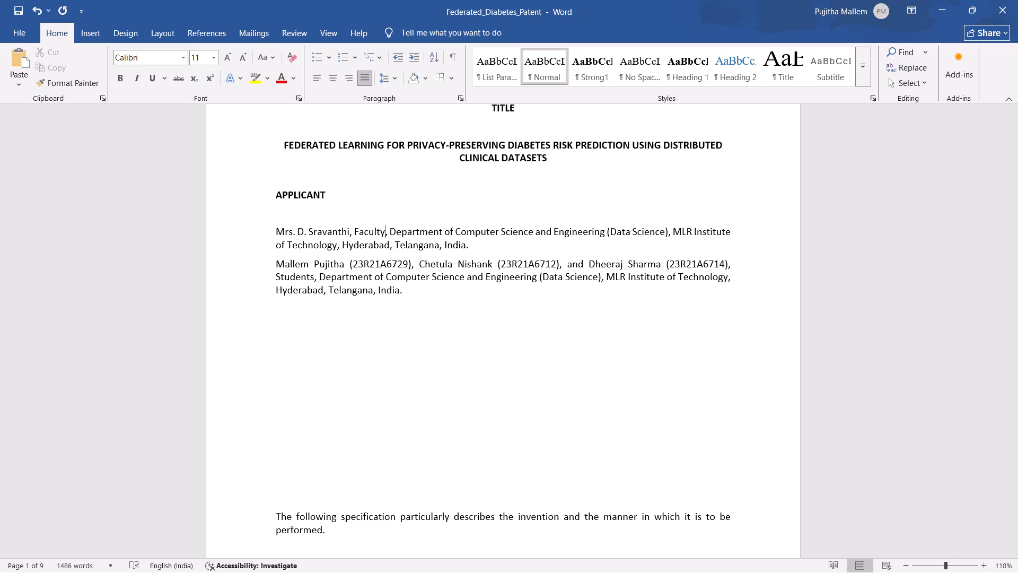
End the faculty applicant's paragraph with "India and Indian National.".
{"action": "left_click", "coordinate": [472, 245]}
{"action": "key", "text": "BackSpace"}
{"action": "key", "text": "space"}
{"action": "key", "text": "a"}
{"action": "type", "text": "nd"}
{"action": "key", "text": "space"}
{"action": "key", "text": "shift+i"}
{"action": "type", "text": "ndian"}
{"action": "key", "text": "space"}
{"action": "type", "text": "National"}
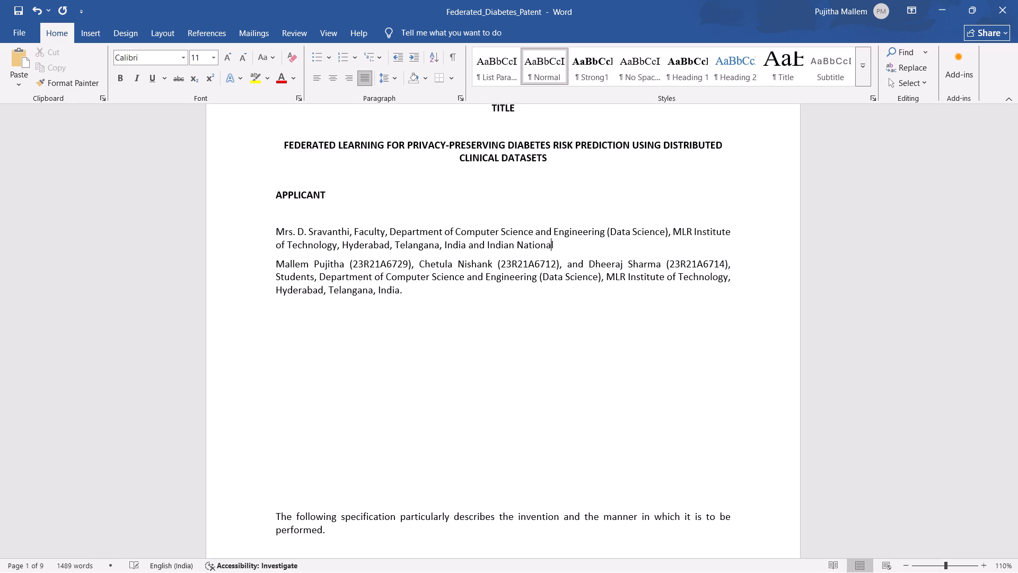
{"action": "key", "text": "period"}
Prefix the first student's name with "Ms." followed by a space, and delete the bracketed roll number after the name.
{"action": "left_click", "coordinate": [277, 260]}
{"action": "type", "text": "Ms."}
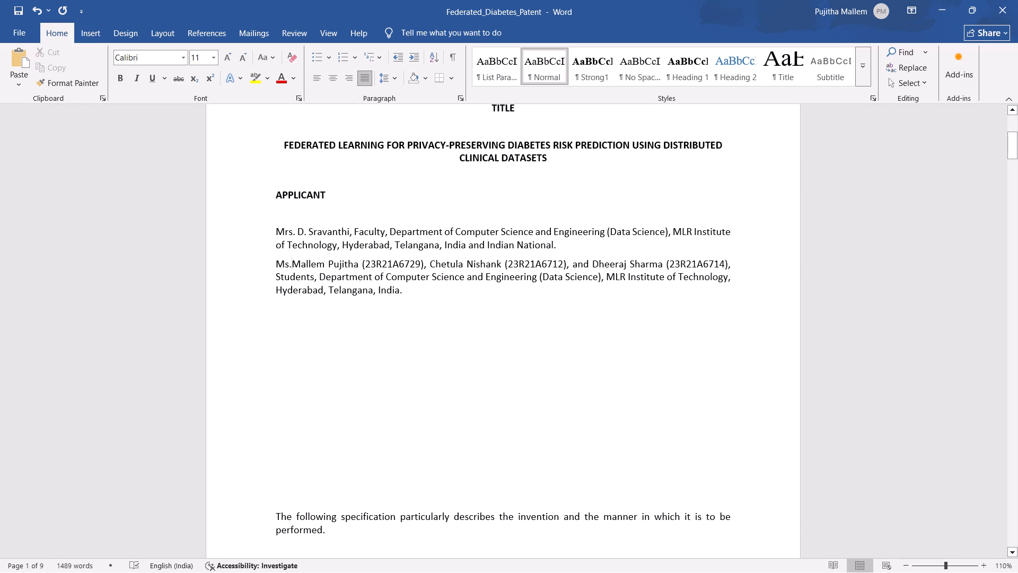
{"action": "left_click_drag", "start_coordinate": [422, 263], "coordinate": [367, 266]}
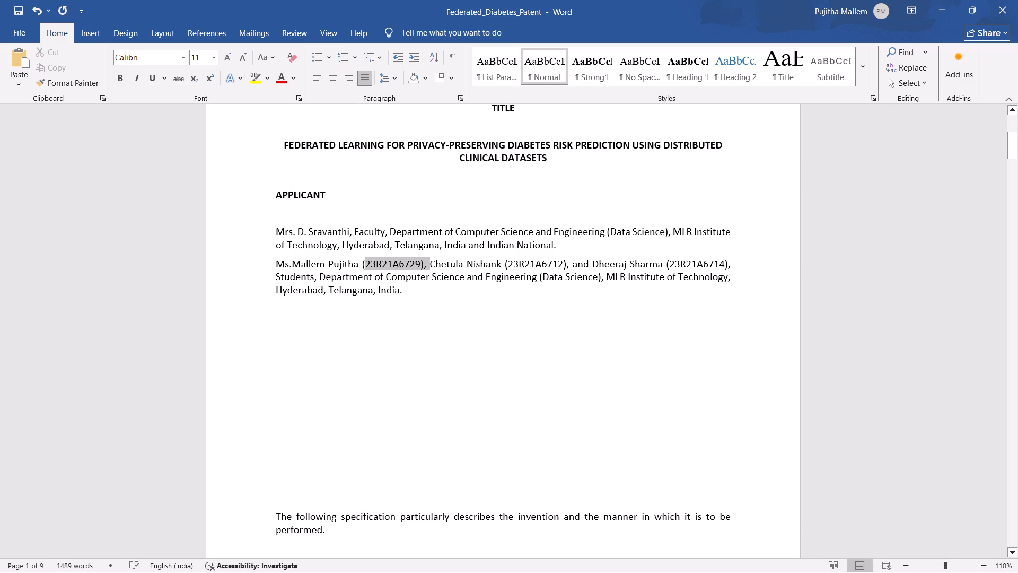
{"action": "left_click_drag", "start_coordinate": [367, 266], "coordinate": [368, 262]}
{"action": "left_click_drag", "start_coordinate": [368, 262], "coordinate": [362, 262]}
{"action": "key", "text": "BackSpace"}
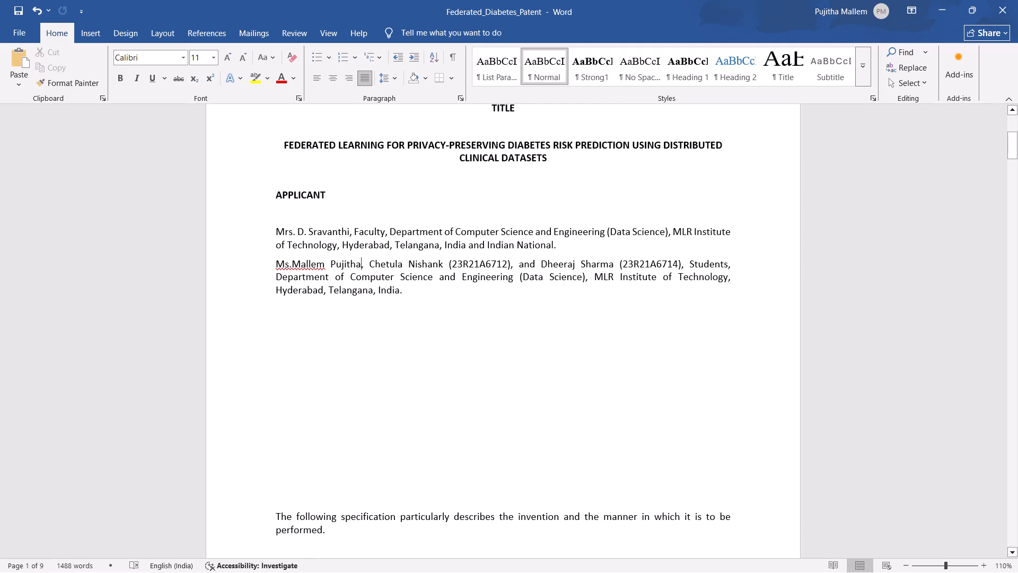
{"action": "left_click", "coordinate": [292, 265]}
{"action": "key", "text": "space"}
Add the title "Mr" before the second student's name in the students' applicant paragraph.
{"action": "left_click", "coordinate": [371, 264]}
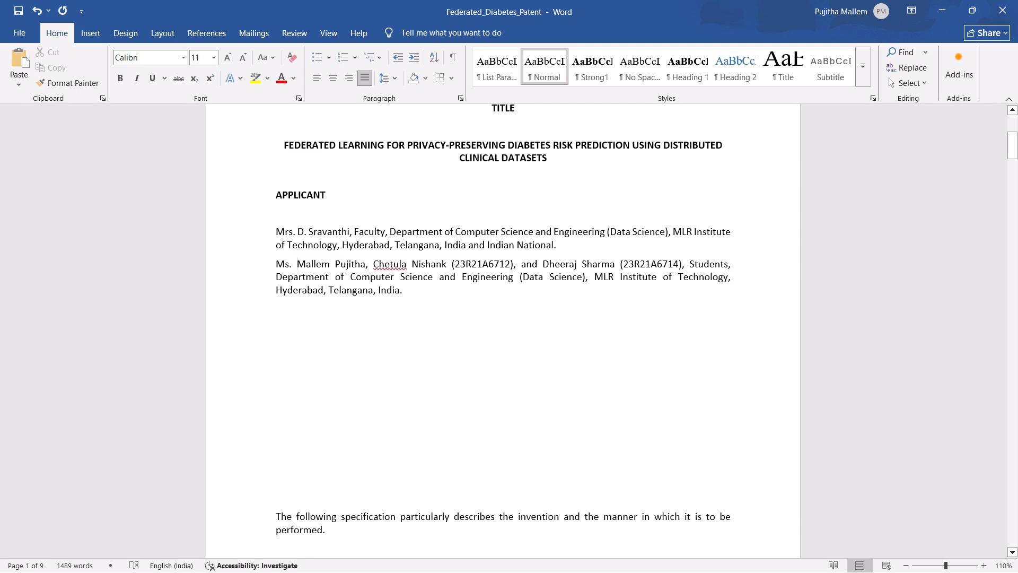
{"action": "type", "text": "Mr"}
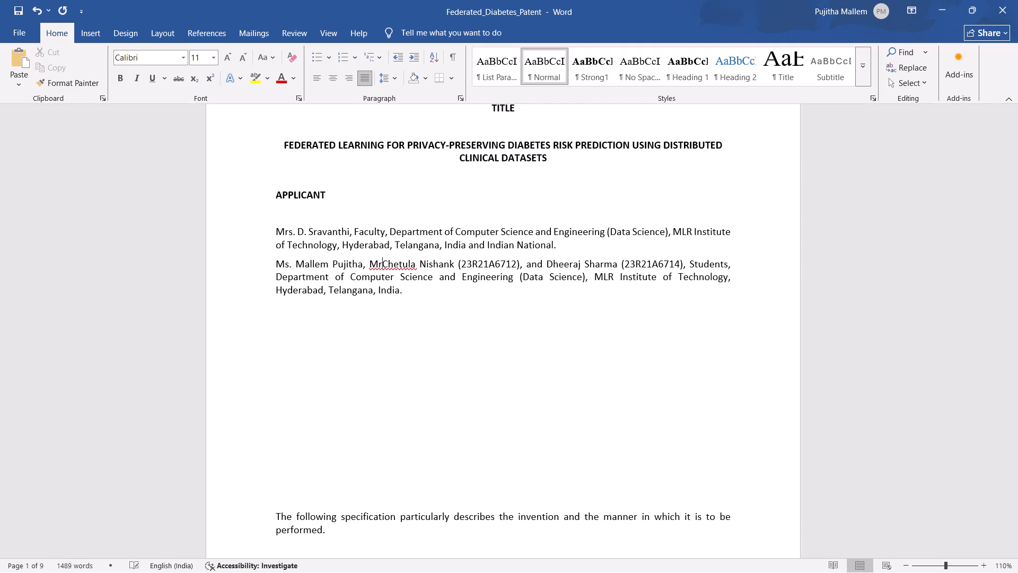
Complete the title "Mr." before the second student's name in the applicant details.
{"action": "type", "text": "."}
{"action": "key", "text": "space"}
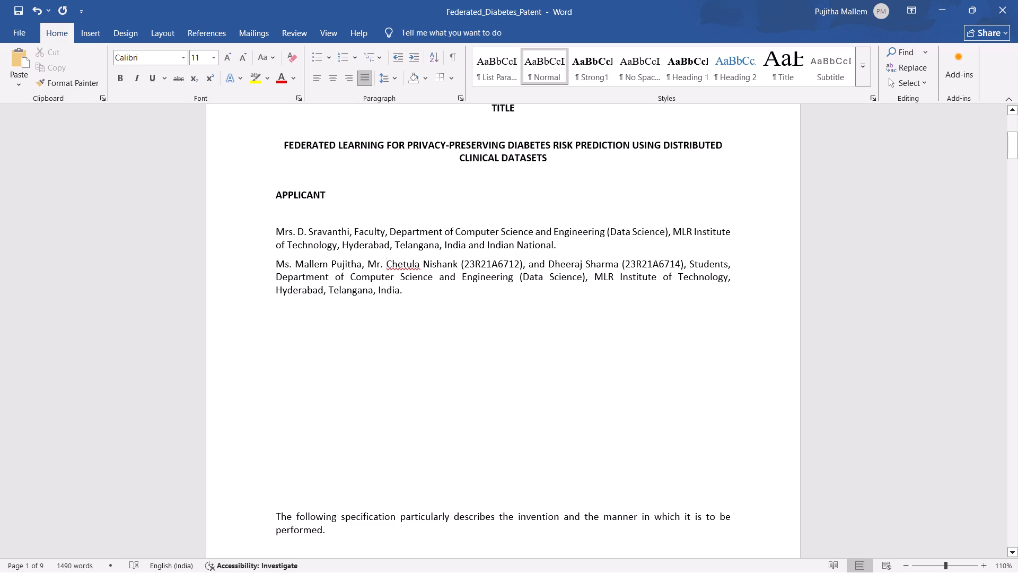
Delete the second student's roll number together with its parentheses, keeping the comma after the name.
{"action": "left_click_drag", "start_coordinate": [521, 264], "coordinate": [460, 267]}
{"action": "key", "text": "BackSpace"}
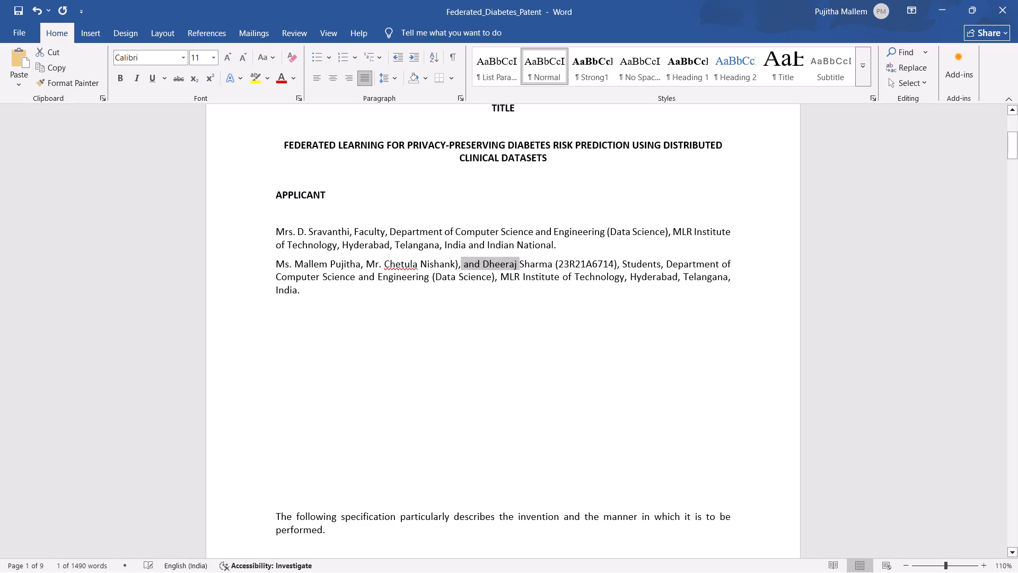
{"action": "key", "text": "Right"}
{"action": "key", "text": "BackSpace"}
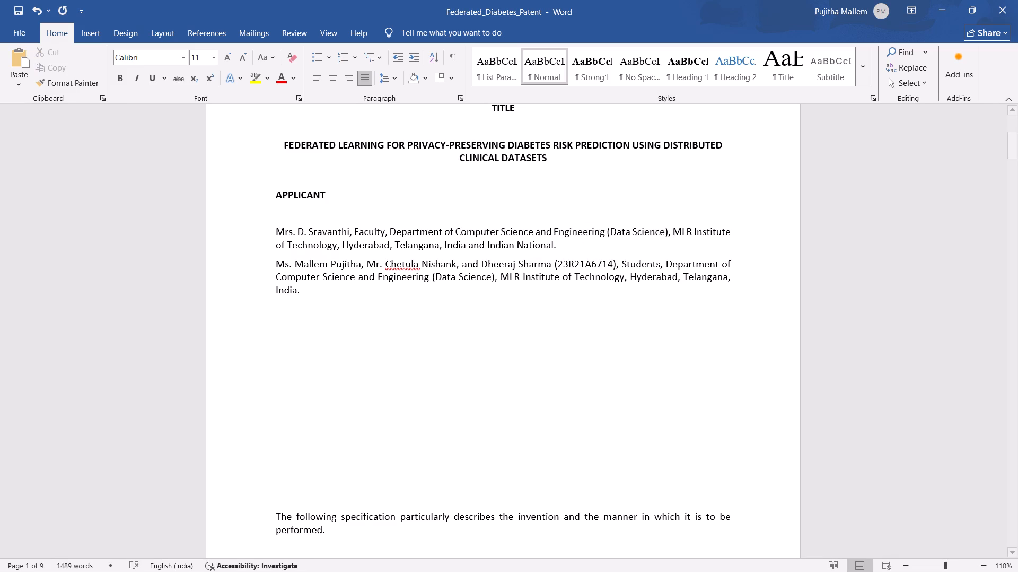
Add the title "Mr." before the third student's name in the applicant details.
{"action": "left_click", "coordinate": [479, 262]}
{"action": "key", "text": "space"}
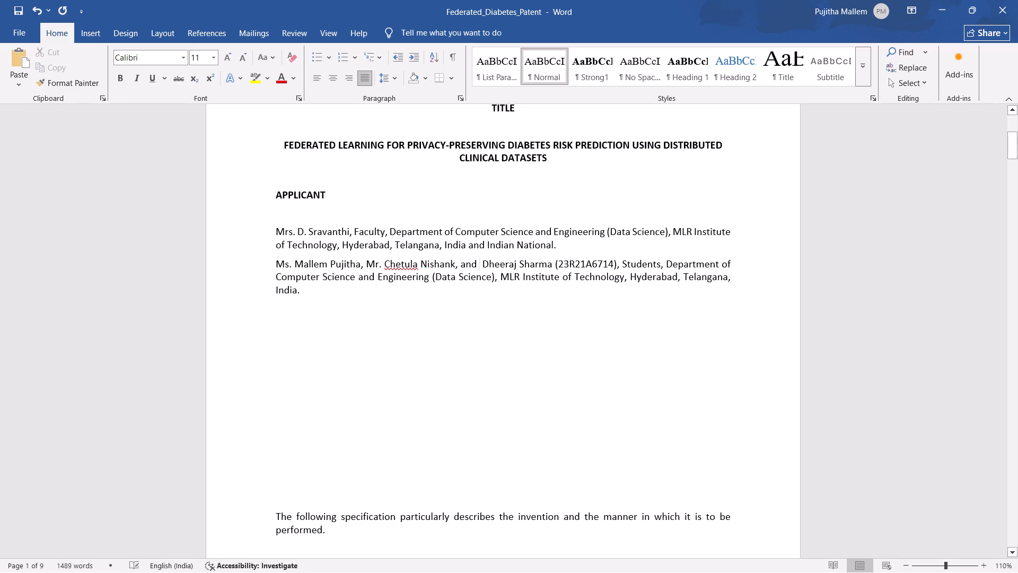
{"action": "type", "text": "M"}
{"action": "type", "text": "r."}
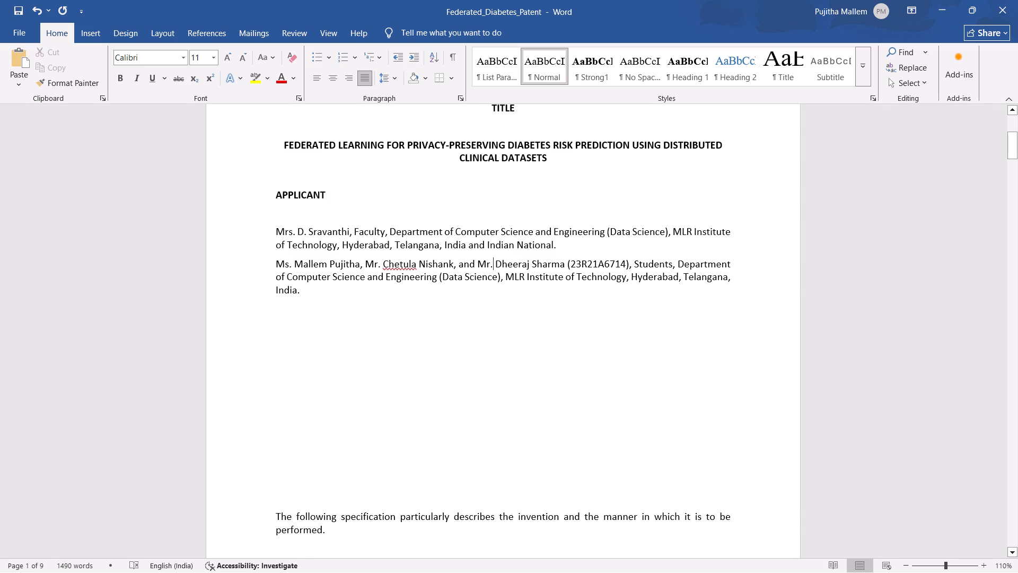
Delete the third student's roll number together with its parentheses, keeping the comma before "Students".
{"action": "left_click_drag", "start_coordinate": [630, 264], "coordinate": [585, 264]}
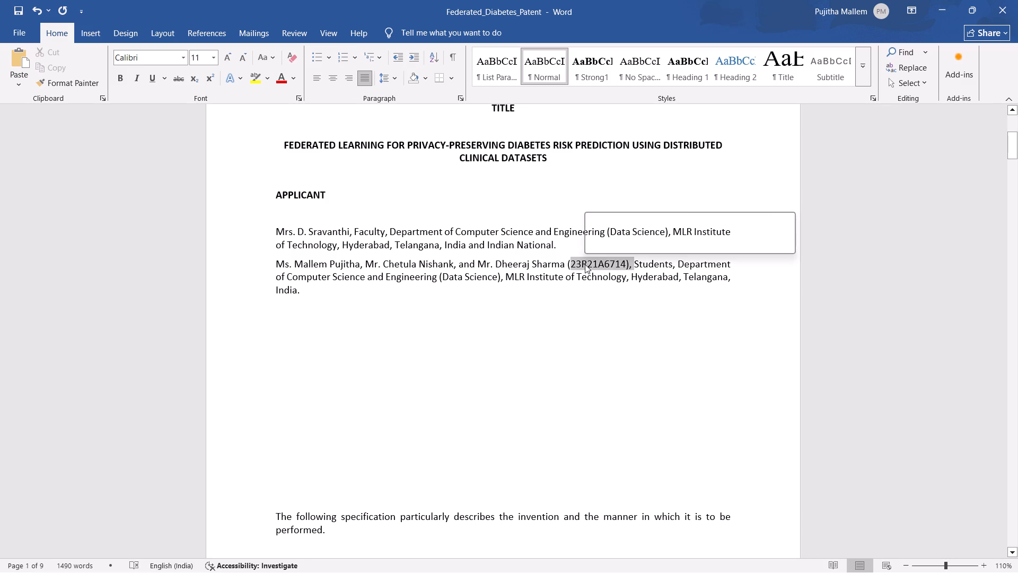
{"action": "left_click", "coordinate": [574, 265]}
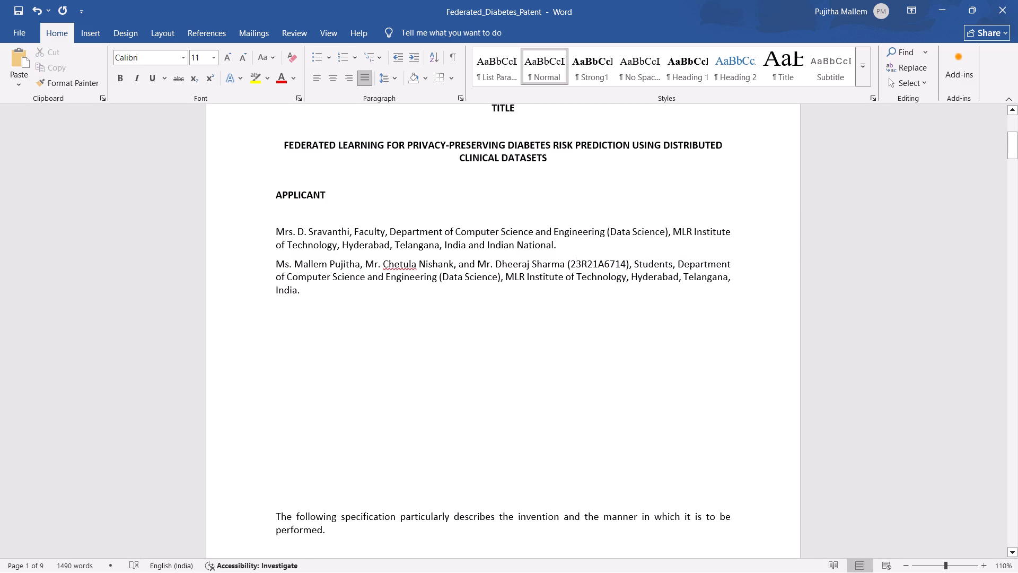
{"action": "left_click", "coordinate": [629, 263]}
{"action": "key", "text": "BackSpace"}
{"action": "key", "text": "BackSpace"}
{"action": "key", "text": "BackSpace"}
{"action": "key", "text": "BackSpace"}
{"action": "key", "text": "BackSpace"}
{"action": "key", "text": "BackSpace"}
{"action": "key", "text": "BackSpace"}
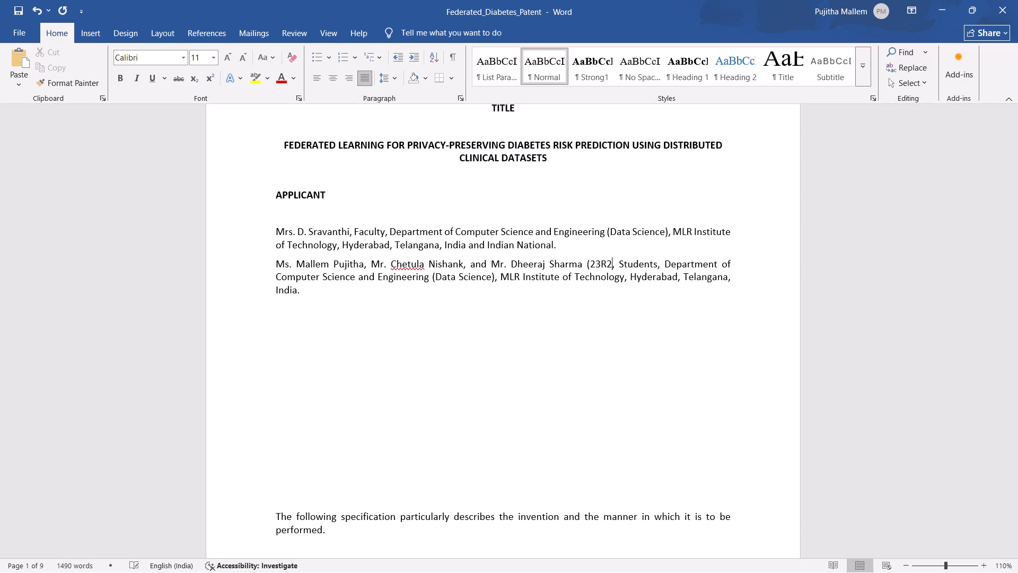
{"action": "key", "text": "BackSpace"}
{"action": "key", "text": "BackSpace"}
{"action": "key", "text": "BackSpace"}
{"action": "key", "text": "BackSpace"}
{"action": "key", "text": "BackSpace"}
{"action": "key", "text": "BackSpace"}
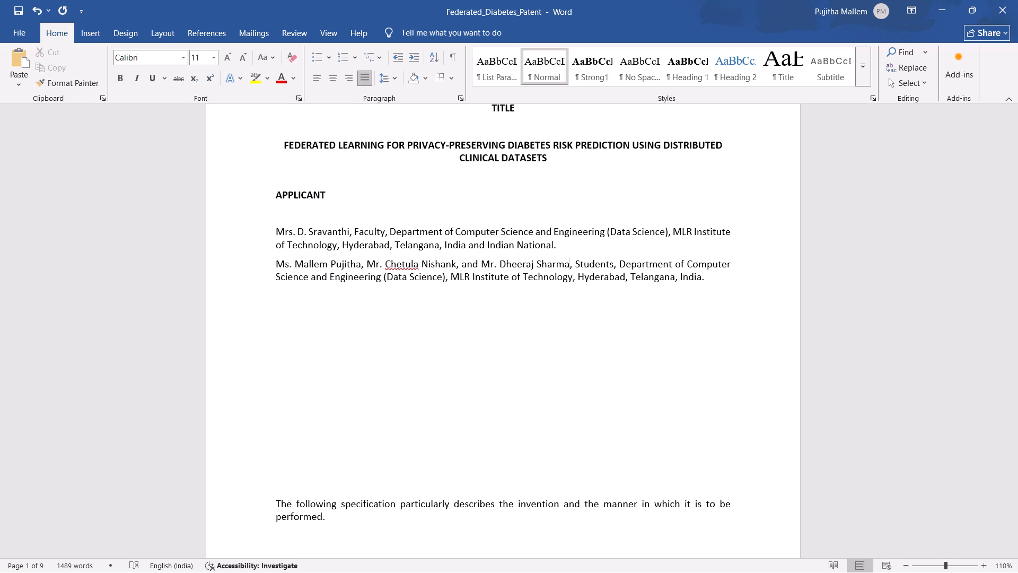
End the students' applicant paragraph with "and Indian Nationals." after "India", reusing the wording from the faculty applicant's paragraph.
{"action": "left_click", "coordinate": [705, 279]}
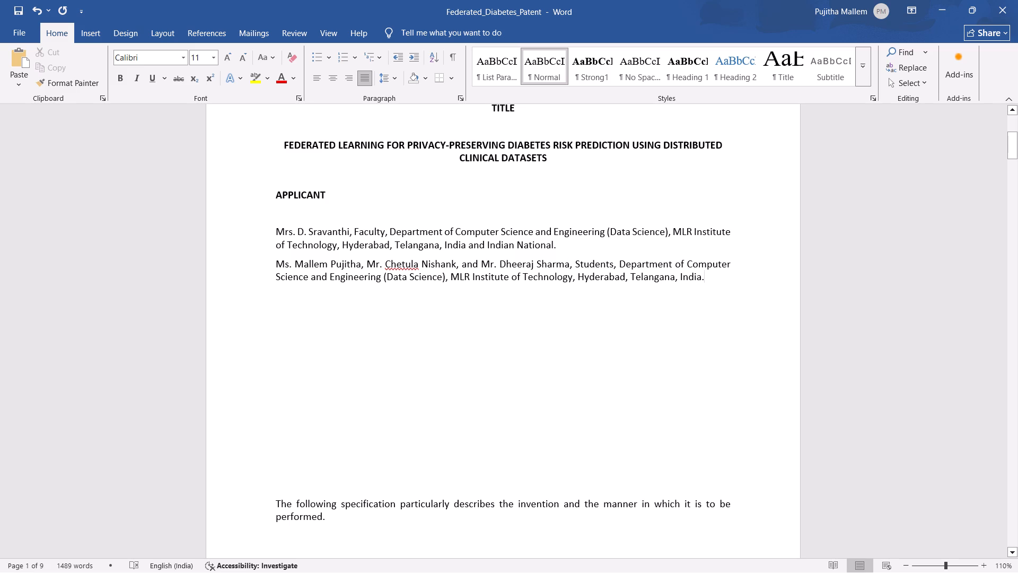
{"action": "key", "text": "BackSpace"}
{"action": "key", "text": "space"}
{"action": "left_click_drag", "start_coordinate": [558, 247], "coordinate": [484, 249]}
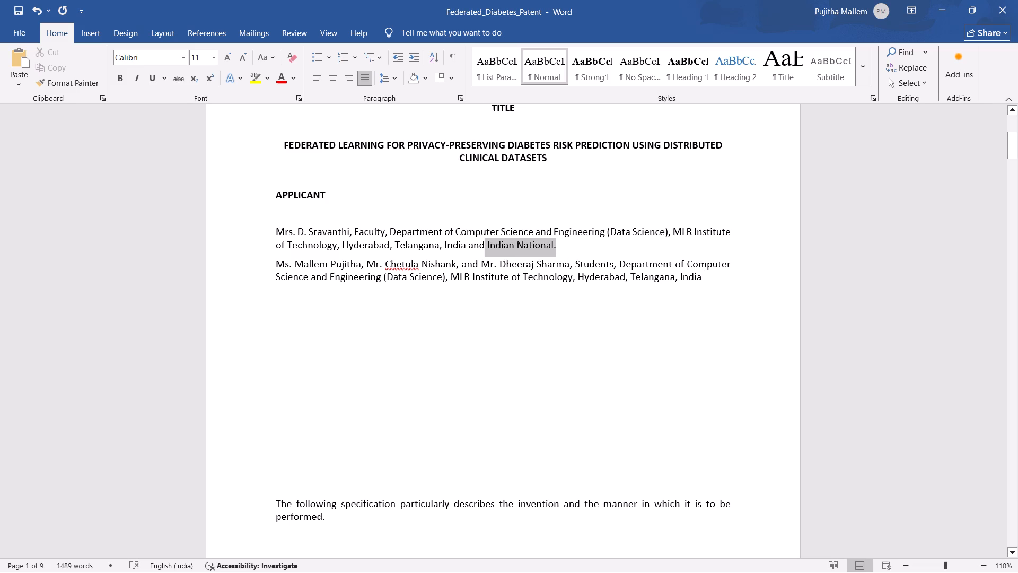
{"action": "left_click_drag", "start_coordinate": [484, 249], "coordinate": [468, 247]}
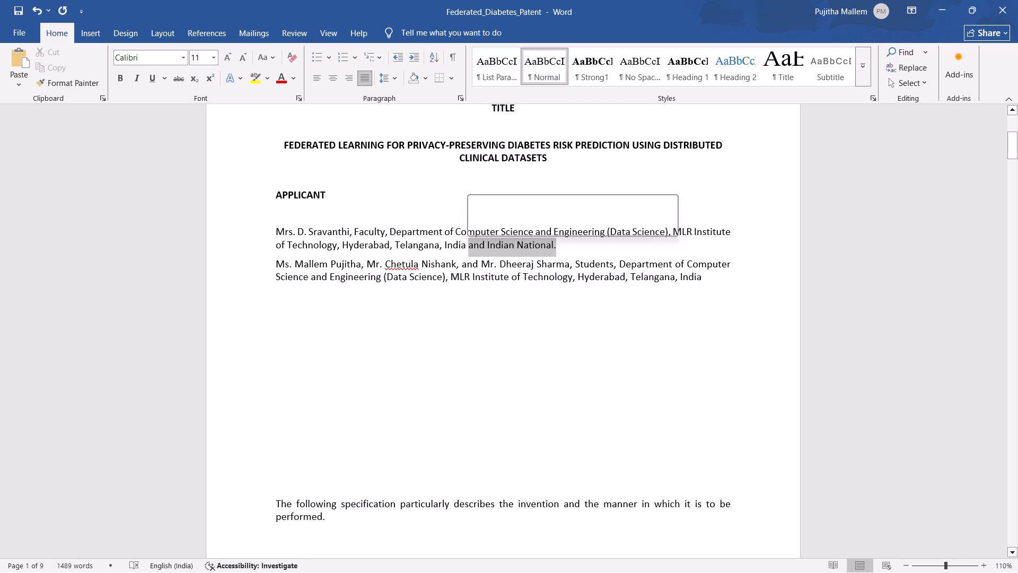
{"action": "key", "text": "ctrl+c"}
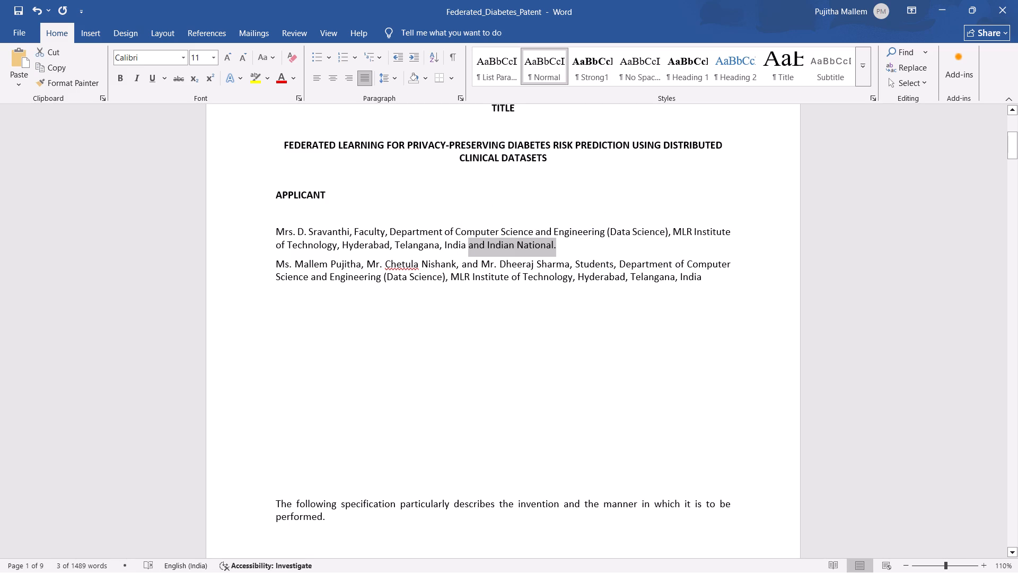
{"action": "left_click", "coordinate": [706, 276]}
{"action": "key", "text": "space"}
{"action": "key", "text": "BackSpace"}
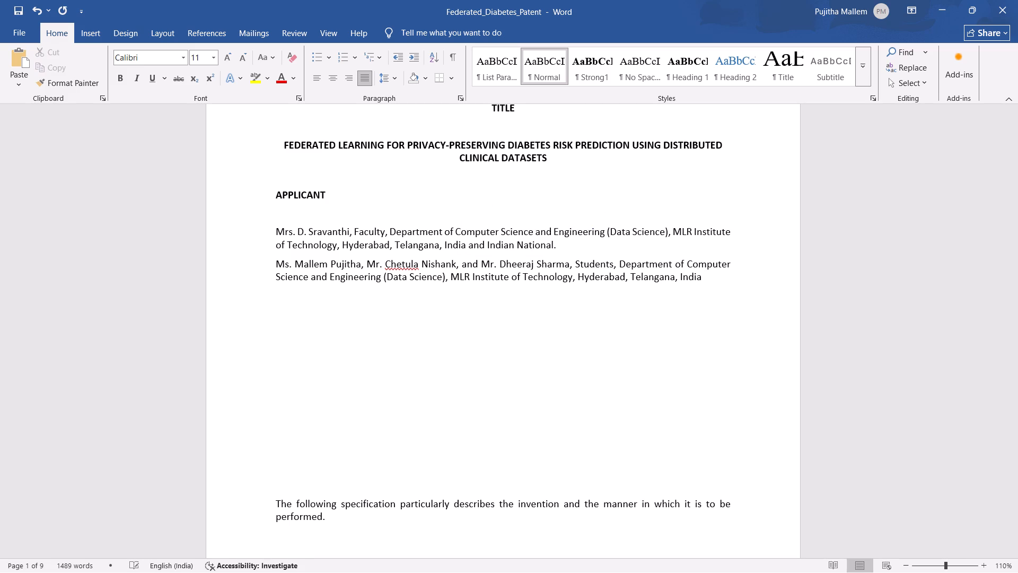
{"action": "key", "text": "ctrl+v"}
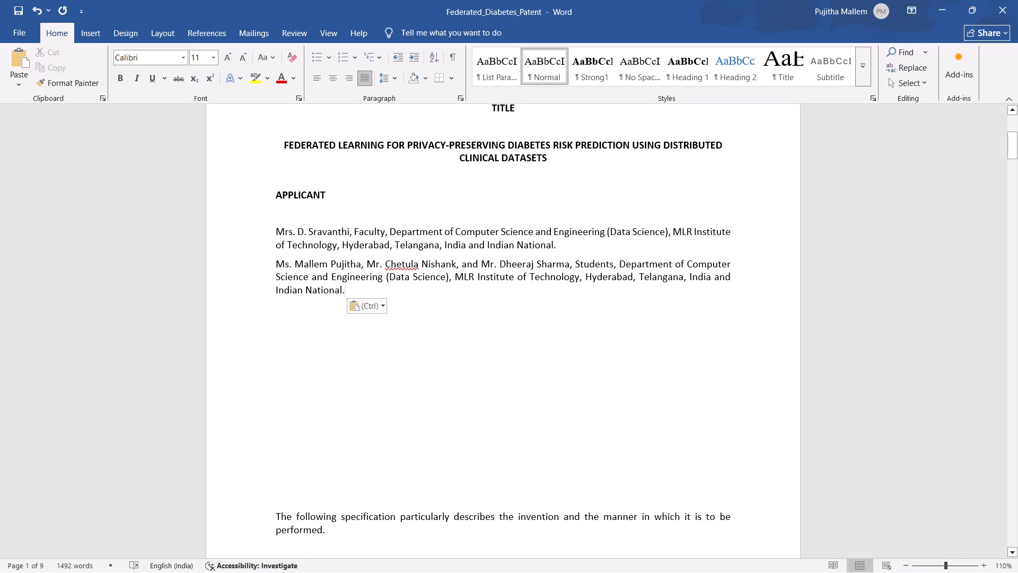
{"action": "key", "text": "Left"}
{"action": "key", "text": "s"}
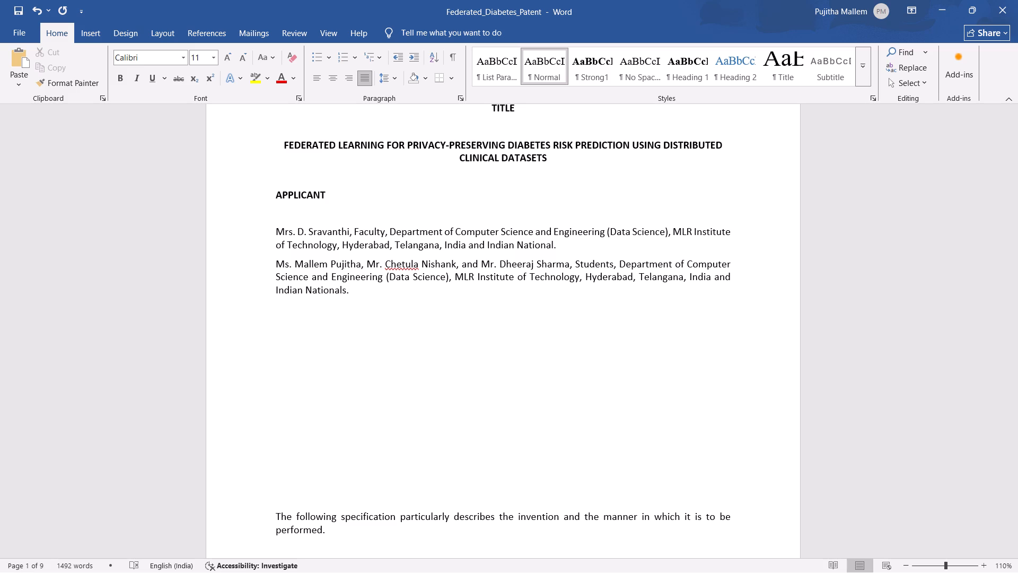
Examine the patent from the title page through the invention sections and claims to the first sheet page listing the applicants' names.
{"action": "left_click", "coordinate": [476, 336]}
{"action": "scroll", "coordinate": [476, 336], "scroll_direction": "down", "scroll_amount": 1}
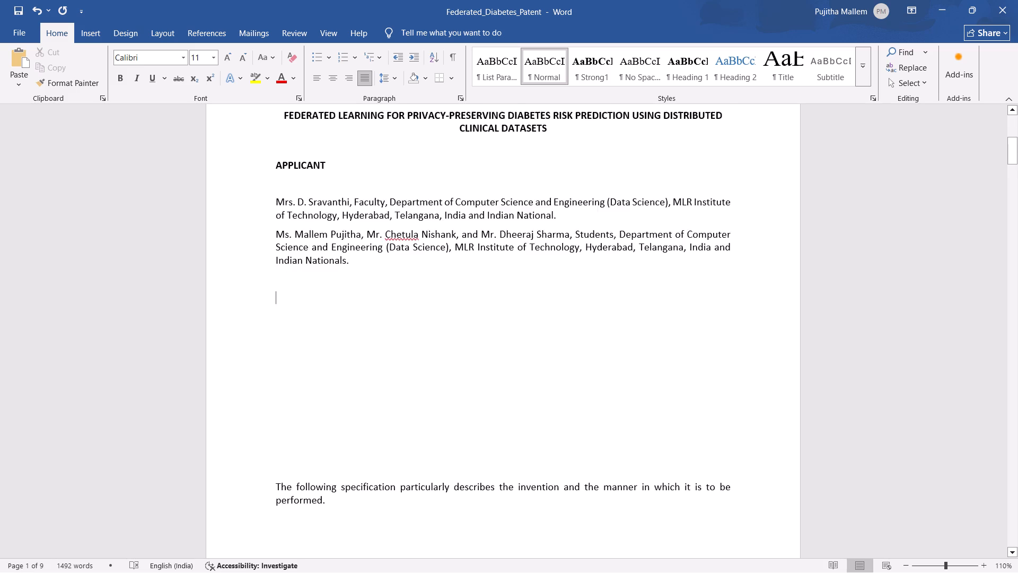
{"action": "scroll", "coordinate": [476, 336], "scroll_direction": "down", "scroll_amount": 1}
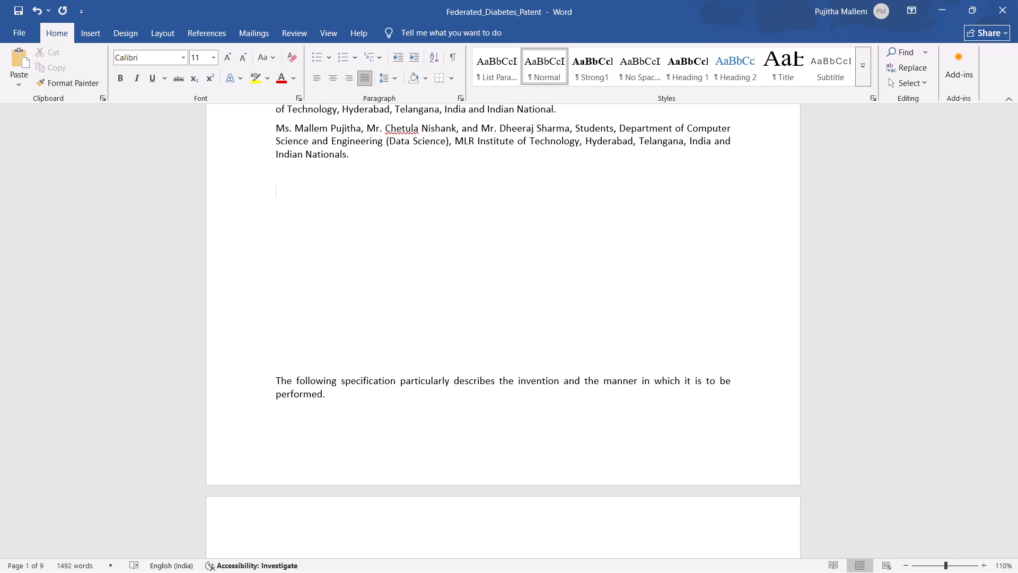
{"action": "scroll", "coordinate": [476, 336], "scroll_direction": "up", "scroll_amount": 1}
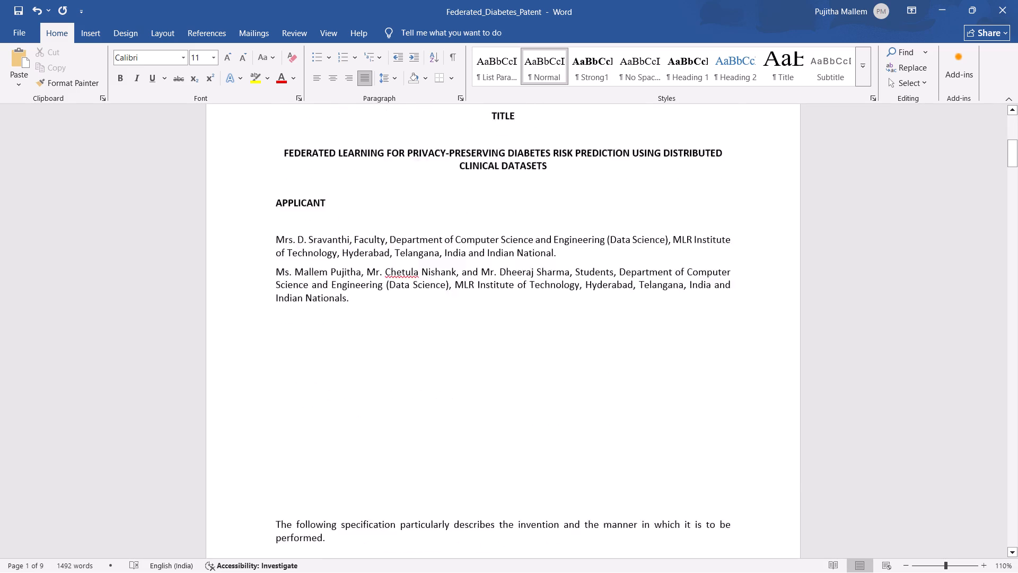
{"action": "scroll", "coordinate": [476, 336], "scroll_direction": "down", "scroll_amount": 2}
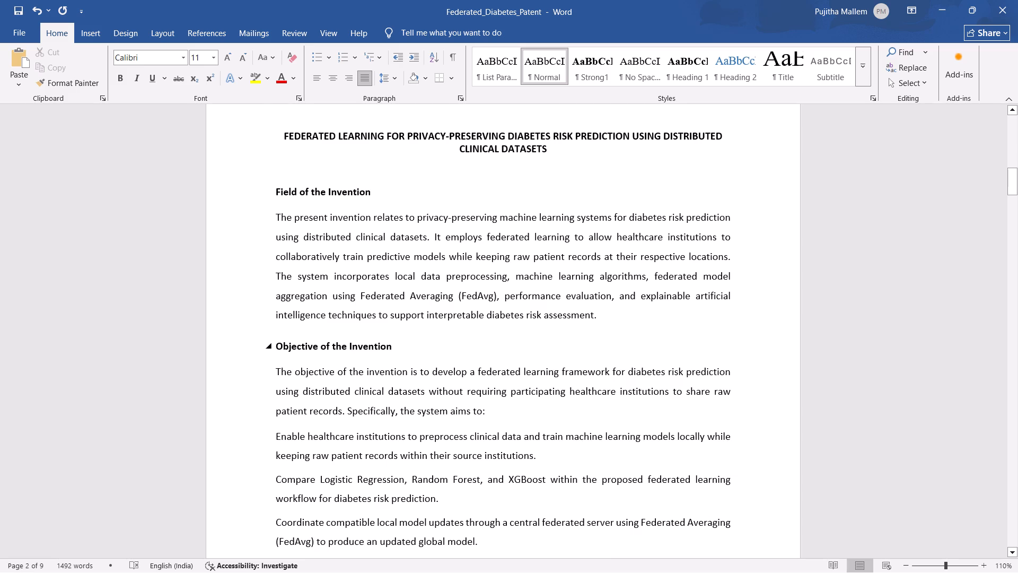
{"action": "scroll", "coordinate": [476, 336], "scroll_direction": "down", "scroll_amount": 3}
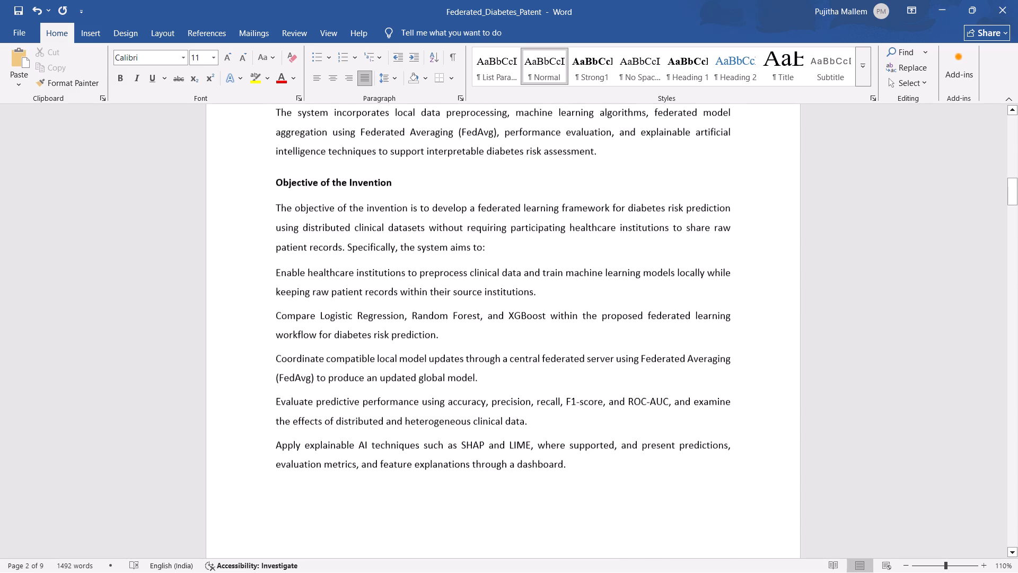
{"action": "scroll", "coordinate": [476, 336], "scroll_direction": "down", "scroll_amount": 3}
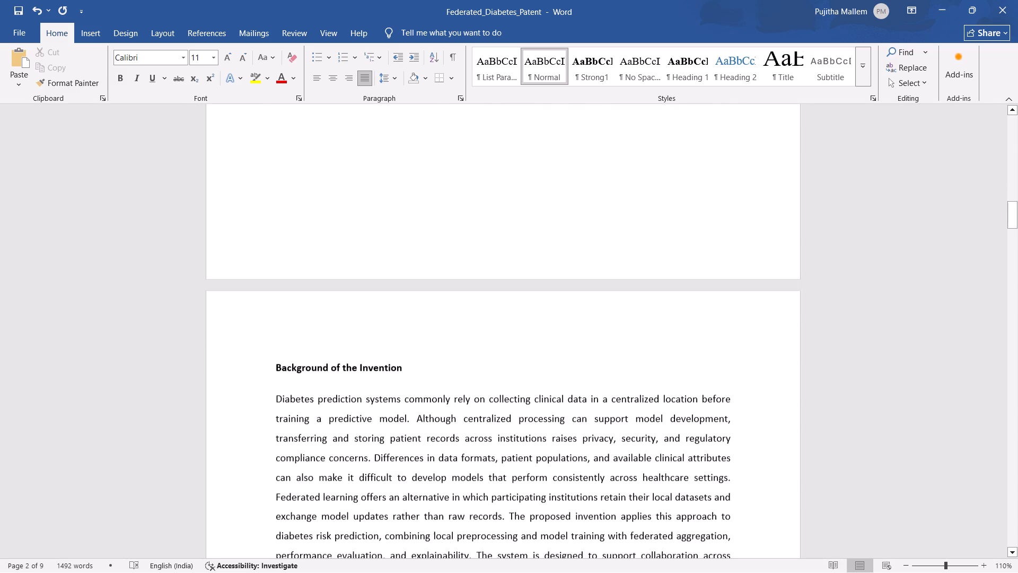
{"action": "scroll", "coordinate": [476, 336], "scroll_direction": "down", "scroll_amount": 3}
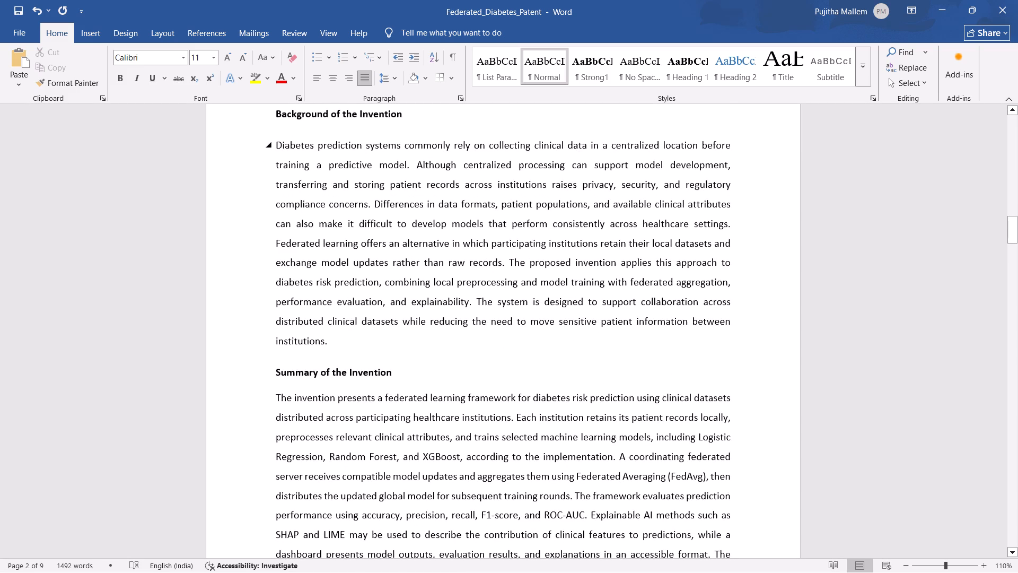
{"action": "scroll", "coordinate": [476, 336], "scroll_direction": "down", "scroll_amount": 2}
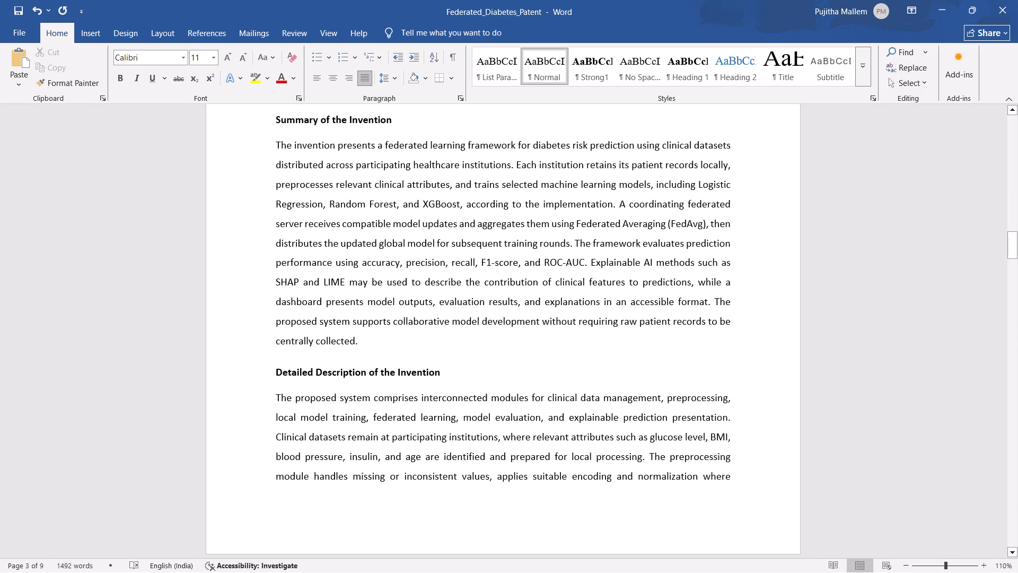
{"action": "scroll", "coordinate": [476, 336], "scroll_direction": "down", "scroll_amount": 2}
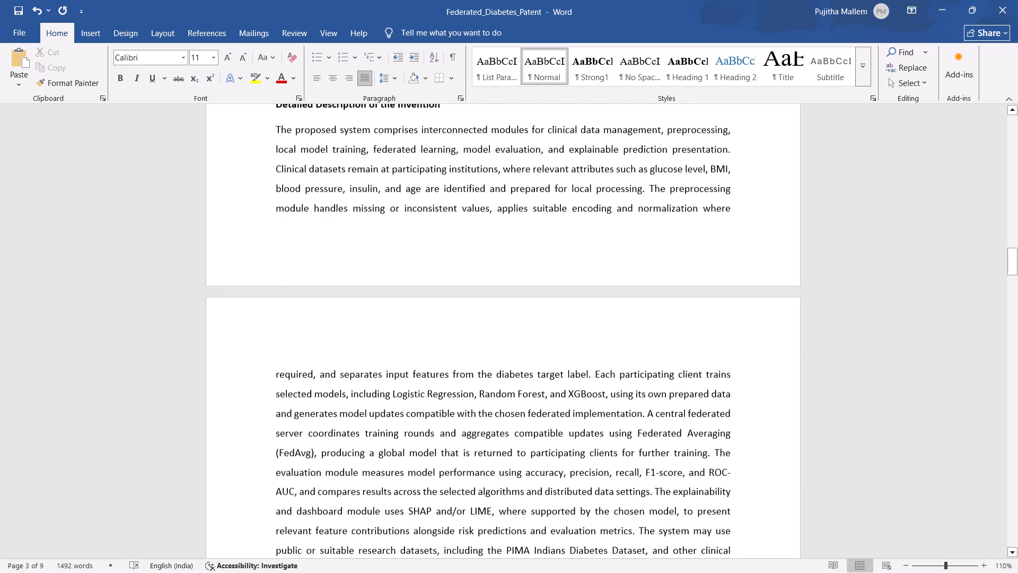
{"action": "scroll", "coordinate": [476, 336], "scroll_direction": "down", "scroll_amount": 4}
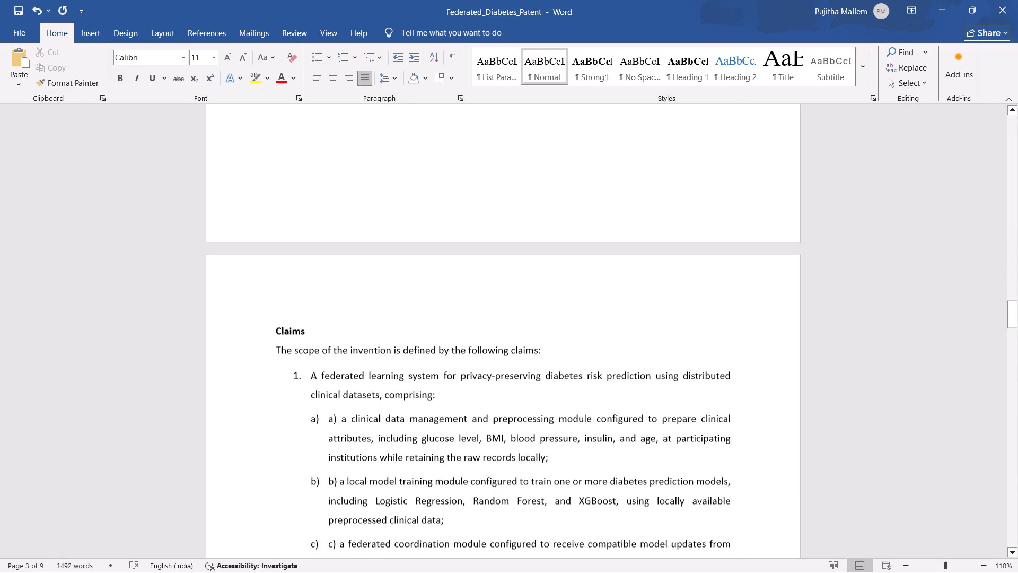
{"action": "scroll", "coordinate": [476, 336], "scroll_direction": "down", "scroll_amount": 1}
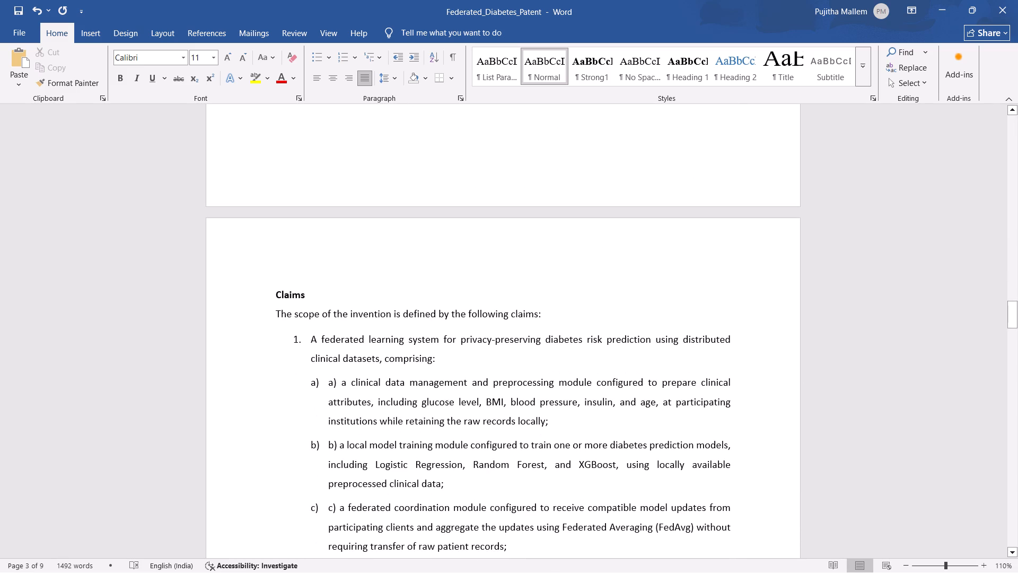
{"action": "scroll", "coordinate": [476, 336], "scroll_direction": "down", "scroll_amount": 1}
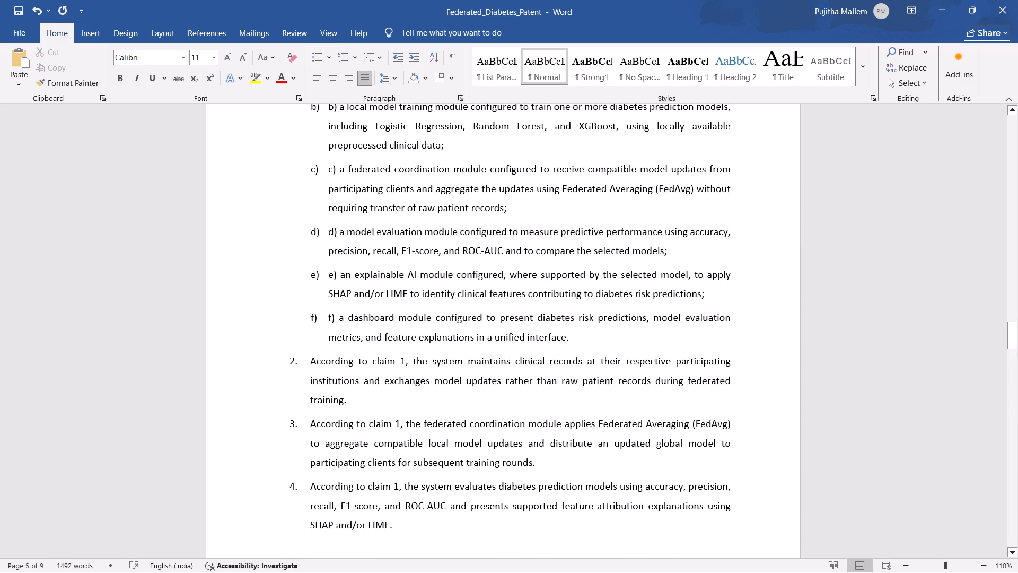
{"action": "scroll", "coordinate": [476, 336], "scroll_direction": "down", "scroll_amount": 1}
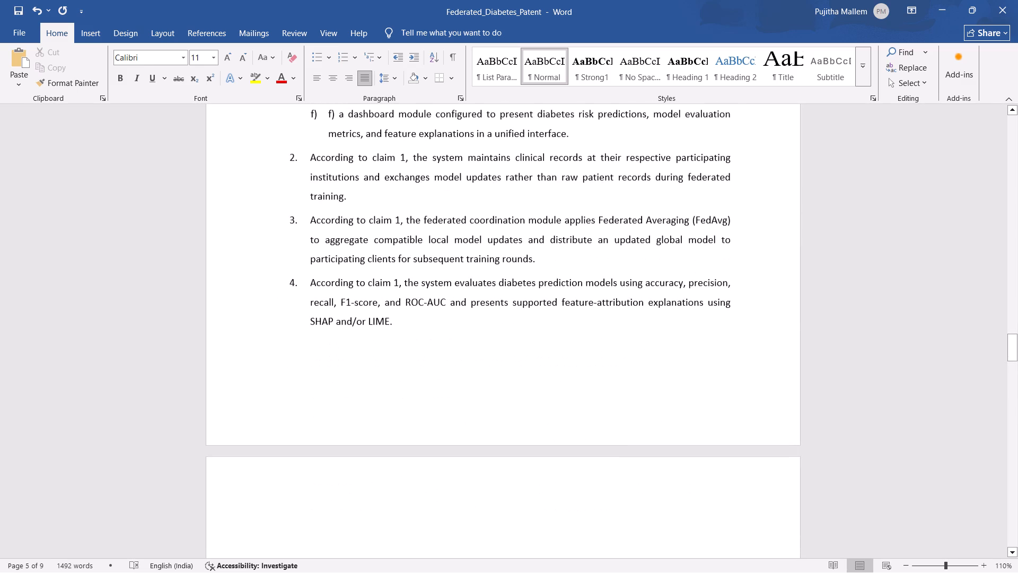
{"action": "scroll", "coordinate": [476, 336], "scroll_direction": "down", "scroll_amount": 2}
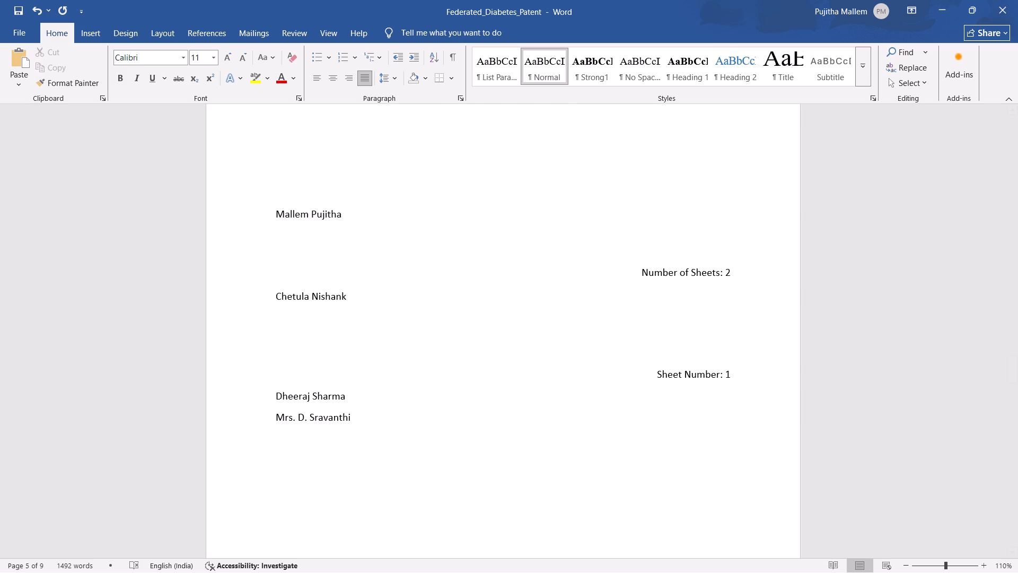
{"action": "scroll", "coordinate": [476, 336], "scroll_direction": "up", "scroll_amount": 2}
{"action": "scroll", "coordinate": [476, 336], "scroll_direction": "down", "scroll_amount": 2}
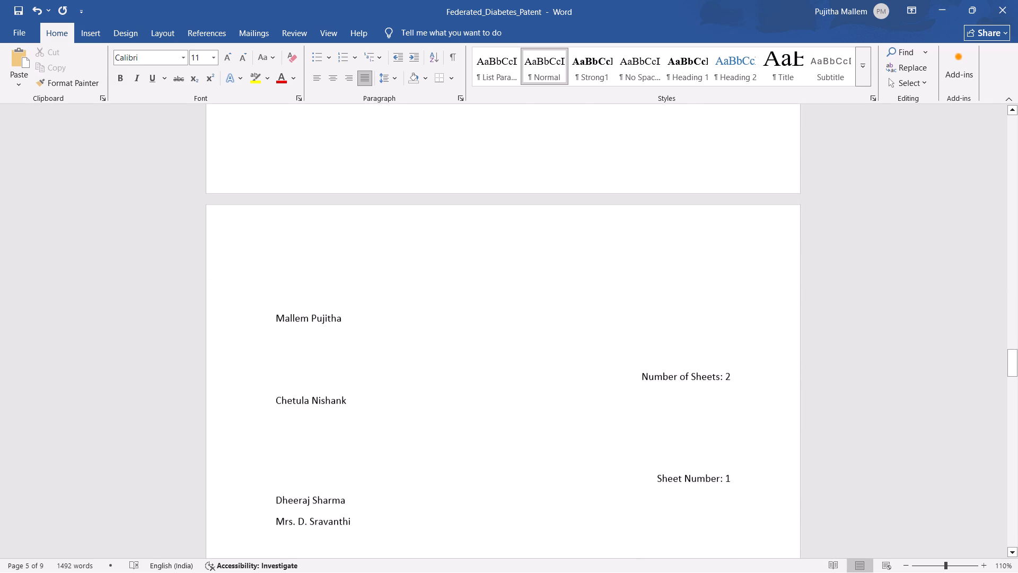
{"action": "scroll", "coordinate": [476, 336], "scroll_direction": "up", "scroll_amount": 2}
{"action": "scroll", "coordinate": [476, 336], "scroll_direction": "down", "scroll_amount": 1}
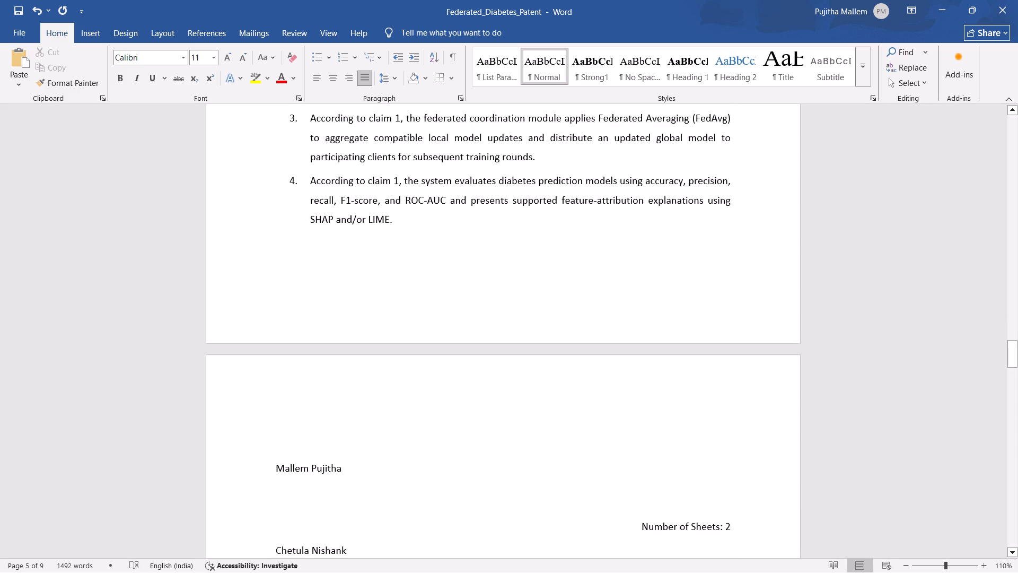
Remove the blank line above the first student's name on the page marked Sheet Number 1.
{"action": "scroll", "coordinate": [476, 336], "scroll_direction": "down", "scroll_amount": 1}
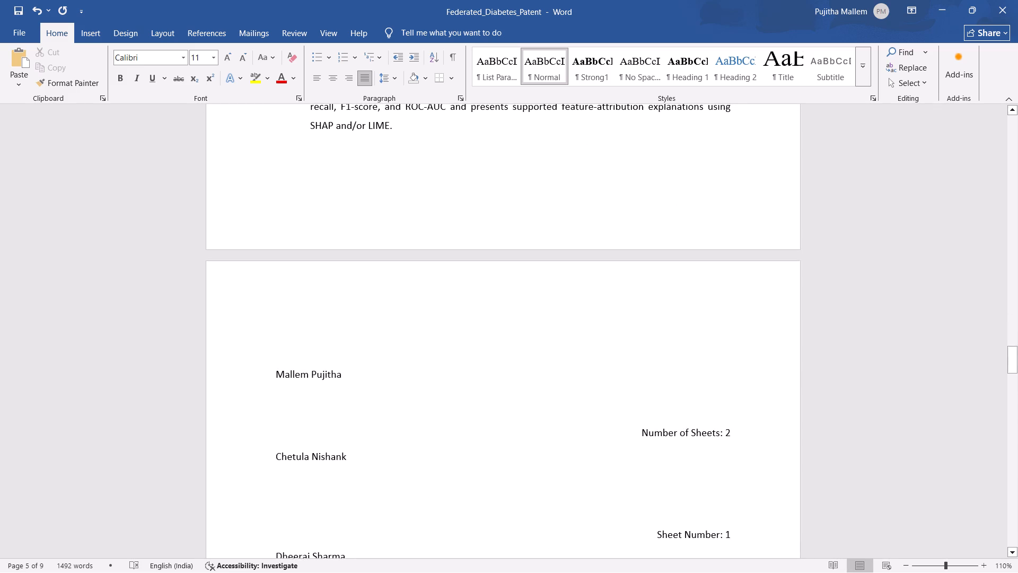
{"action": "left_click", "coordinate": [275, 370]}
{"action": "key", "text": "BackSpace"}
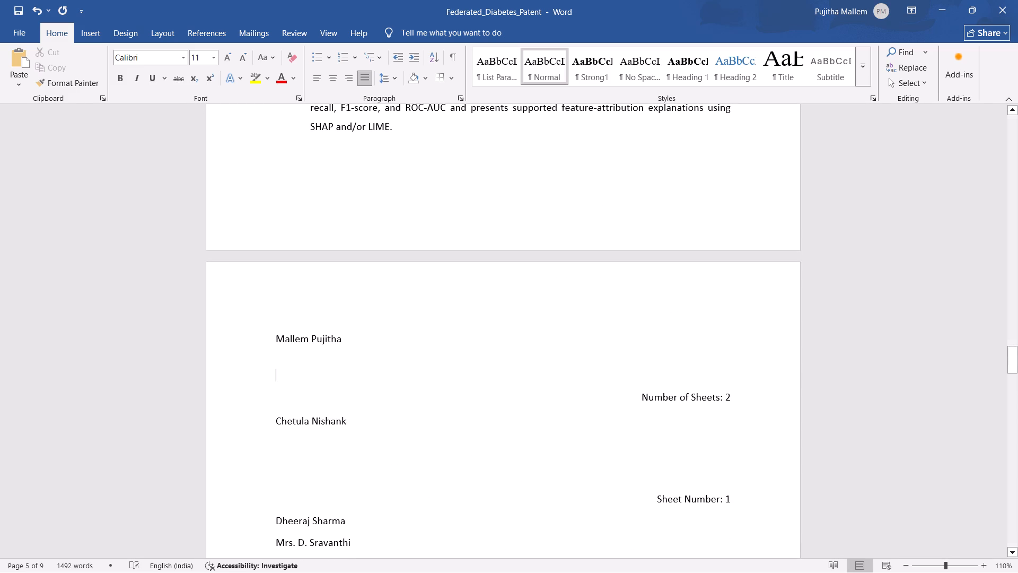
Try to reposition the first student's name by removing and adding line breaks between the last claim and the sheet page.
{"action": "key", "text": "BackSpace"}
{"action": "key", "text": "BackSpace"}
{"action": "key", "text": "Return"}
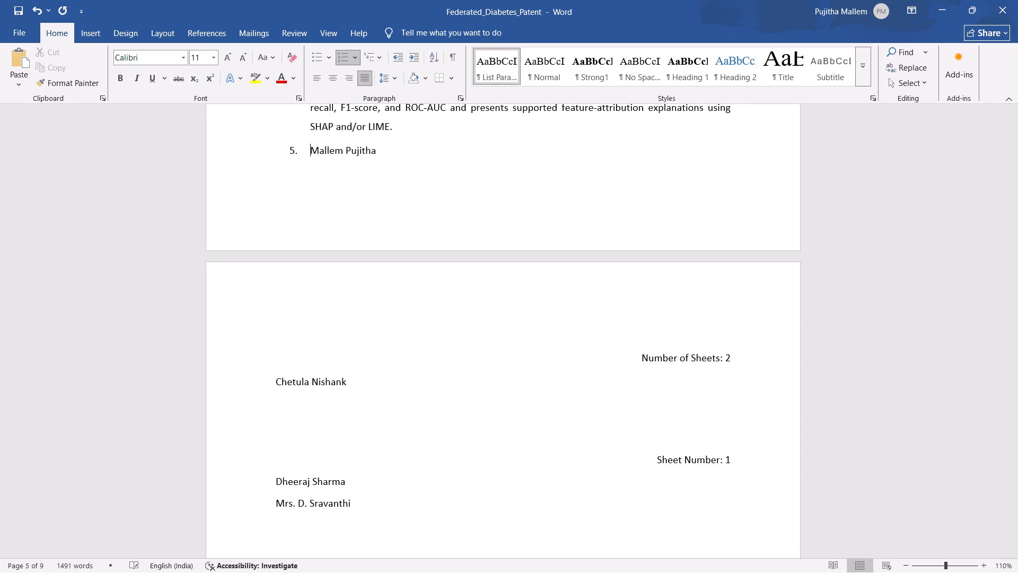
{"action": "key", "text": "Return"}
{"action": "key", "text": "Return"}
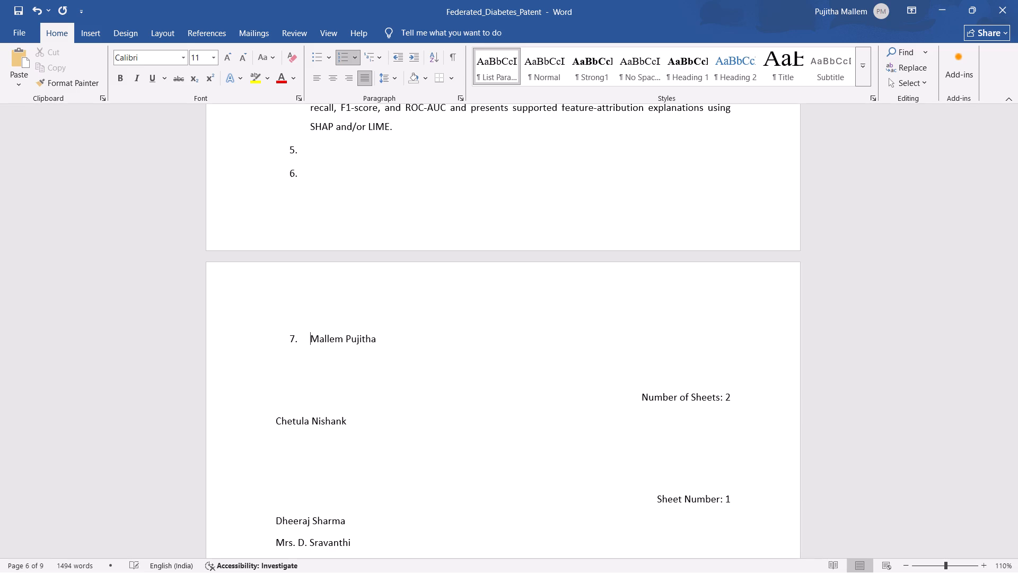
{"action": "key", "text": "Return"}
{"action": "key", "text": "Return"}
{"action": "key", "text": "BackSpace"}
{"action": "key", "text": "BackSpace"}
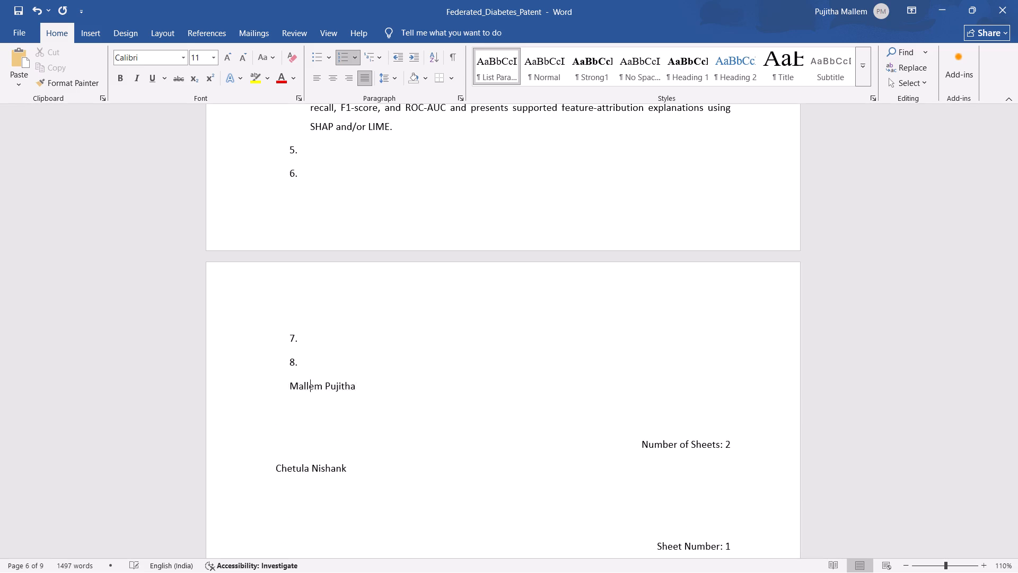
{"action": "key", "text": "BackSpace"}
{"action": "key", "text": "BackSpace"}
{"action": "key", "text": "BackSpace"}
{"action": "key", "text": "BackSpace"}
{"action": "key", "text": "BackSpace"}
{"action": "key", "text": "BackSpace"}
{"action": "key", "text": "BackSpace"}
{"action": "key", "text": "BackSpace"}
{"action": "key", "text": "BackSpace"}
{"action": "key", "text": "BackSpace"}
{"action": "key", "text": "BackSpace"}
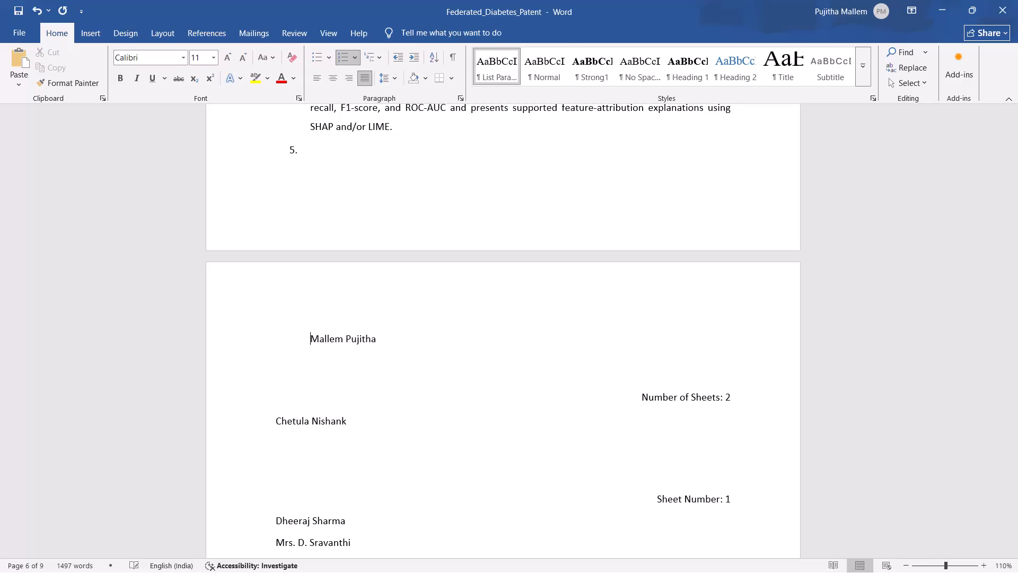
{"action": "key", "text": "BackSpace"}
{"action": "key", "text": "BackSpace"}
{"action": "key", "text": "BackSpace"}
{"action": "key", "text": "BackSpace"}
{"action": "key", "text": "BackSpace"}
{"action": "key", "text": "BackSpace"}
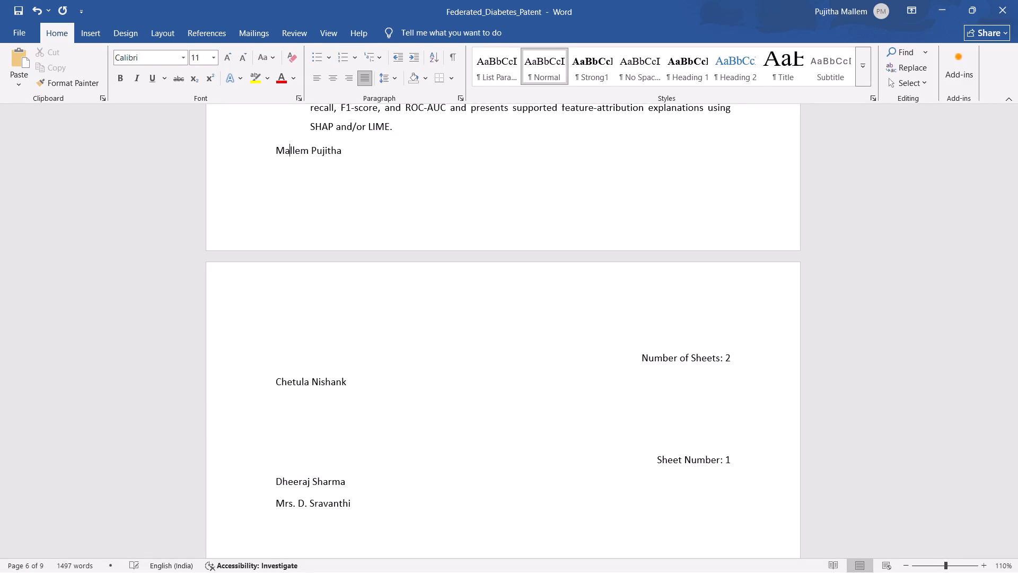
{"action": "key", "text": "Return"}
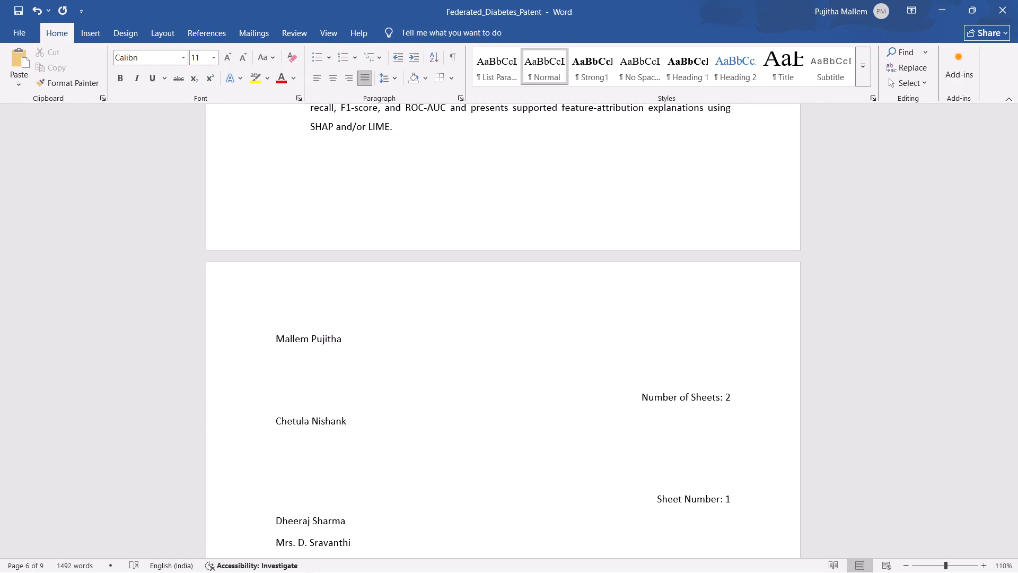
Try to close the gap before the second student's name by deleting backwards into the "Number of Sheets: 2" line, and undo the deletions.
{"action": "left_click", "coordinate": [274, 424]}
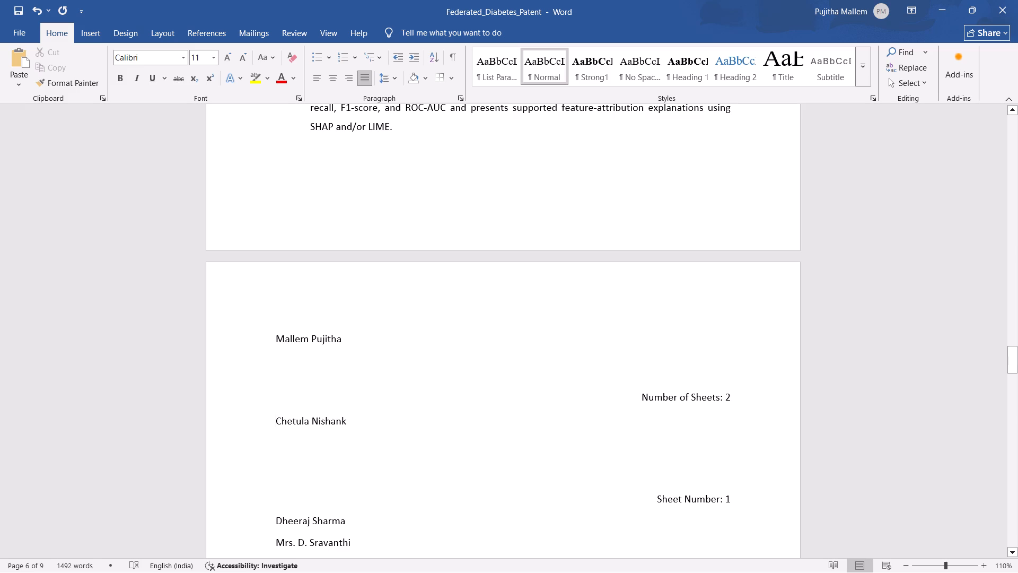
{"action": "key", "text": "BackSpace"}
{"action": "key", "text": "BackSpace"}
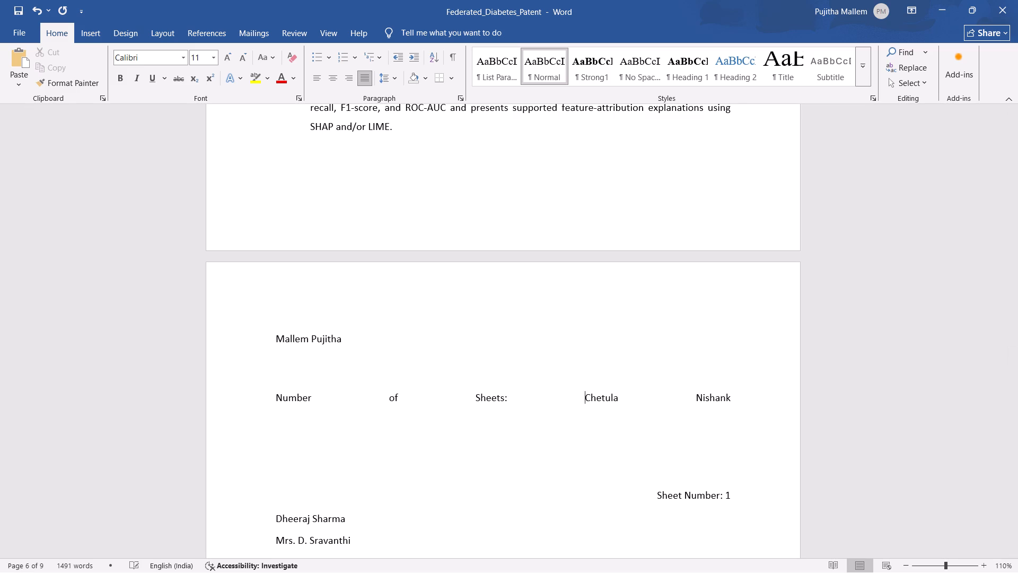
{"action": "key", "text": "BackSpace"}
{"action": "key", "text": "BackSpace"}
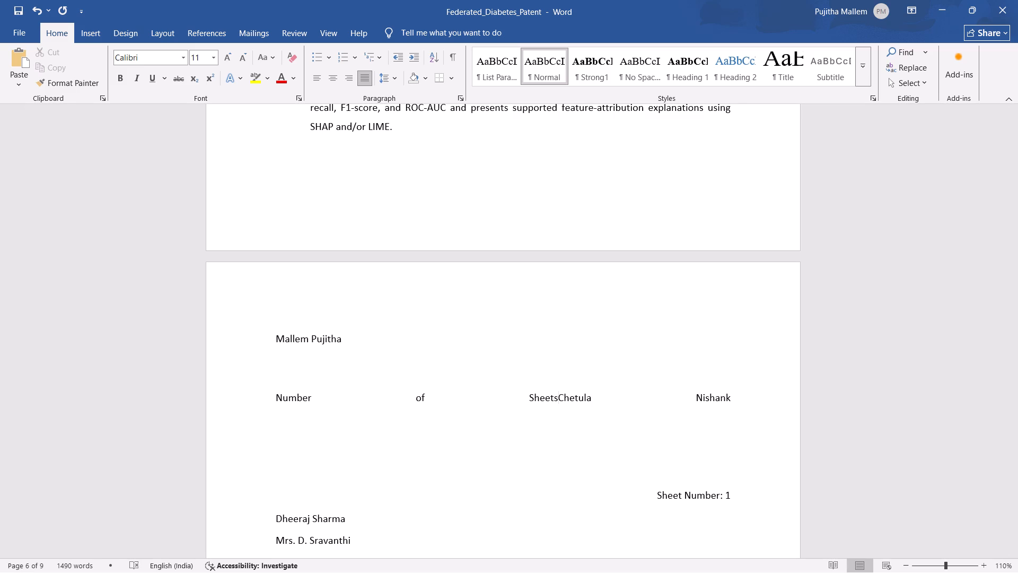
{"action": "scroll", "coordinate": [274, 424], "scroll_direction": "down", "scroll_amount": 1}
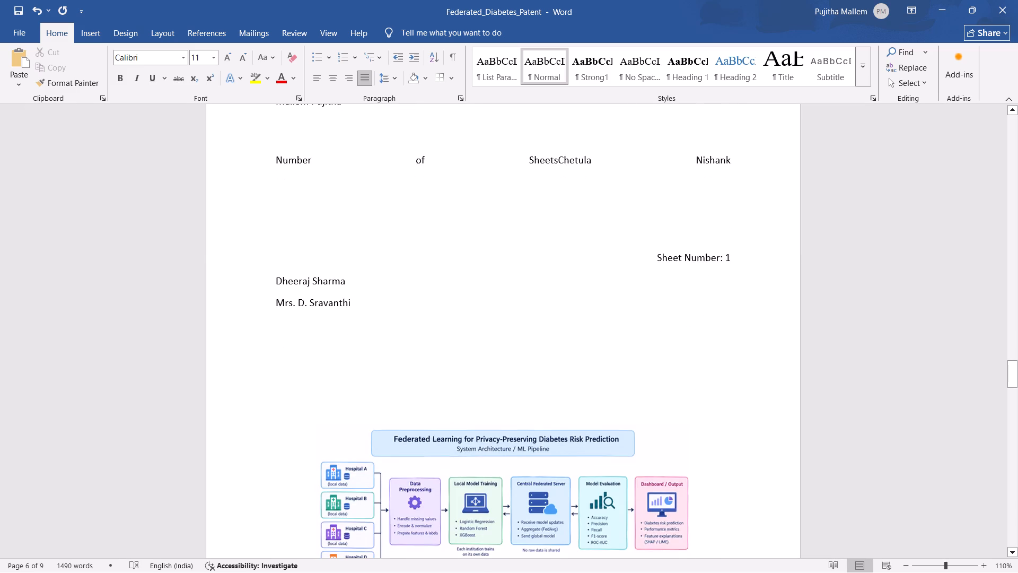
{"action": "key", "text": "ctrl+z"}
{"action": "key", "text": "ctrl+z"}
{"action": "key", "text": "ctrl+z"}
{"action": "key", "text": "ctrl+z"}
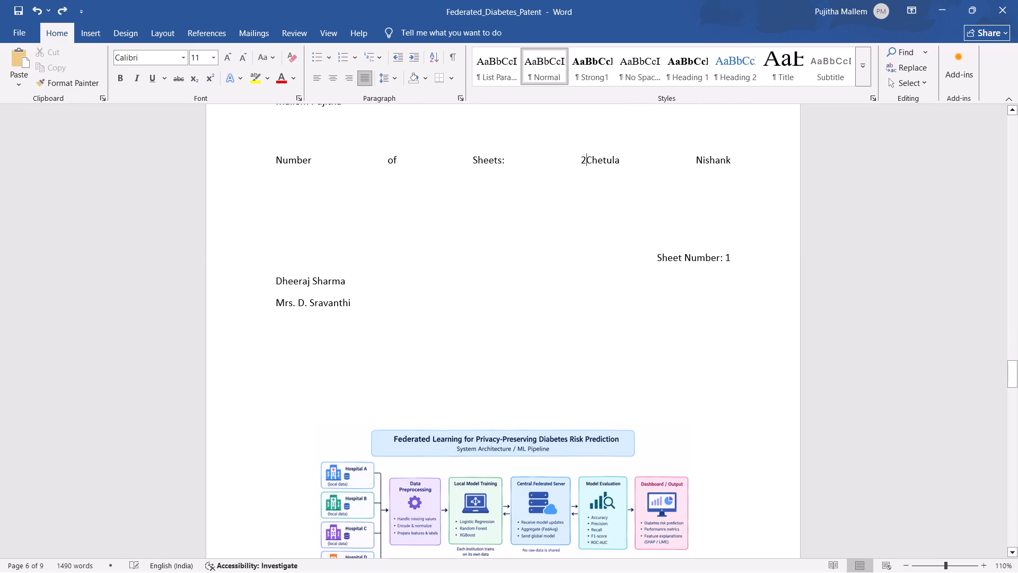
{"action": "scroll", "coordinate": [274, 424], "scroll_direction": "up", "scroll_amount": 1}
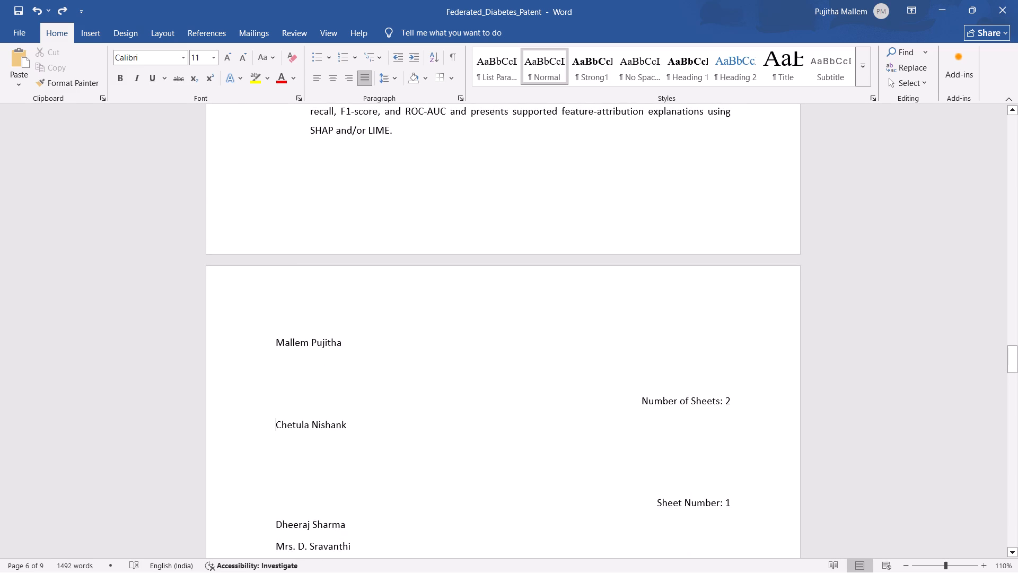
Remove the blank lines above "Sheet Number: 1" so it shares a line with the second student's name.
{"action": "left_click", "coordinate": [734, 506]}
{"action": "left_click", "coordinate": [660, 503]}
{"action": "key", "text": "Left"}
{"action": "key", "text": "BackSpace"}
{"action": "key", "text": "BackSpace"}
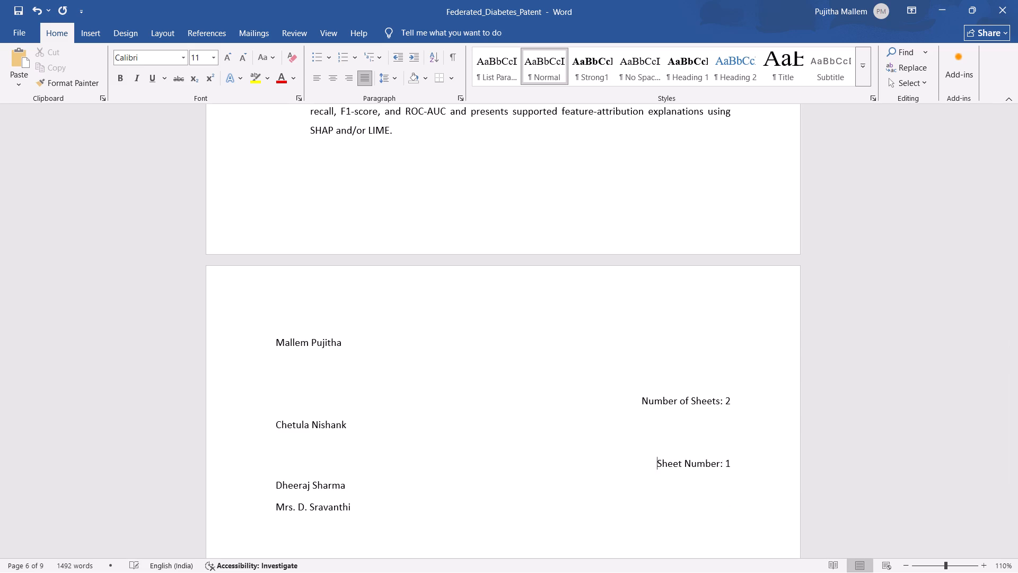
{"action": "key", "text": "BackSpace"}
{"action": "key", "text": "BackSpace"}
{"action": "key", "text": "BackSpace"}
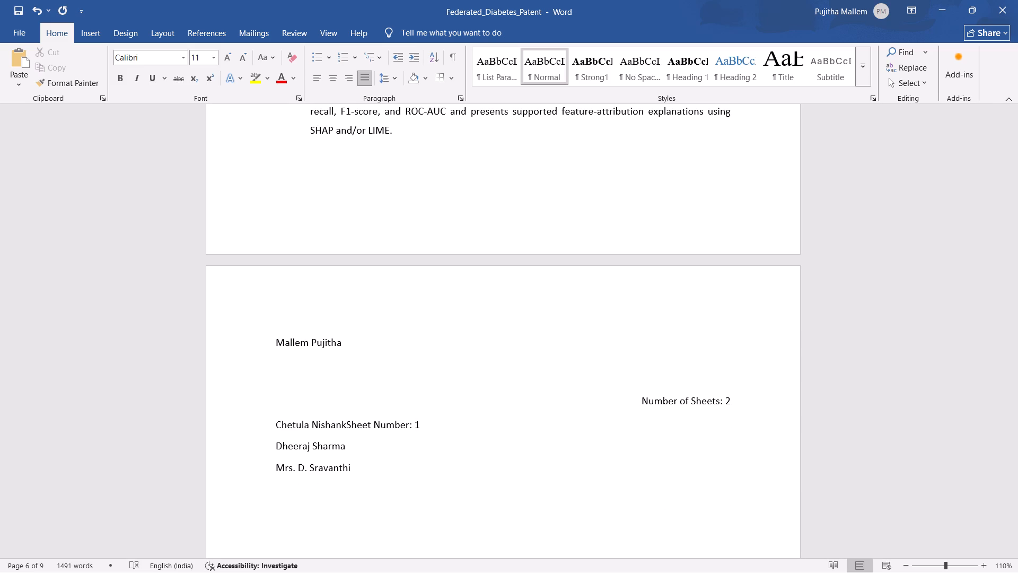
{"action": "key", "text": "ctrl+z"}
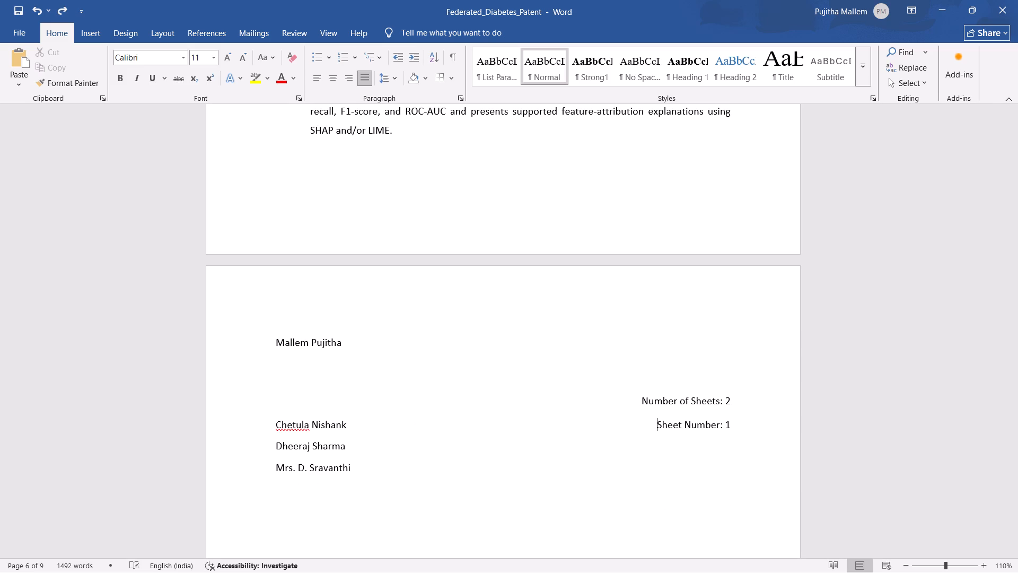
Remove two blank lines above "Number of Sheets: 2", leaving it on the line just below the first student's name.
{"action": "left_click", "coordinate": [644, 403]}
{"action": "key", "text": "BackSpace"}
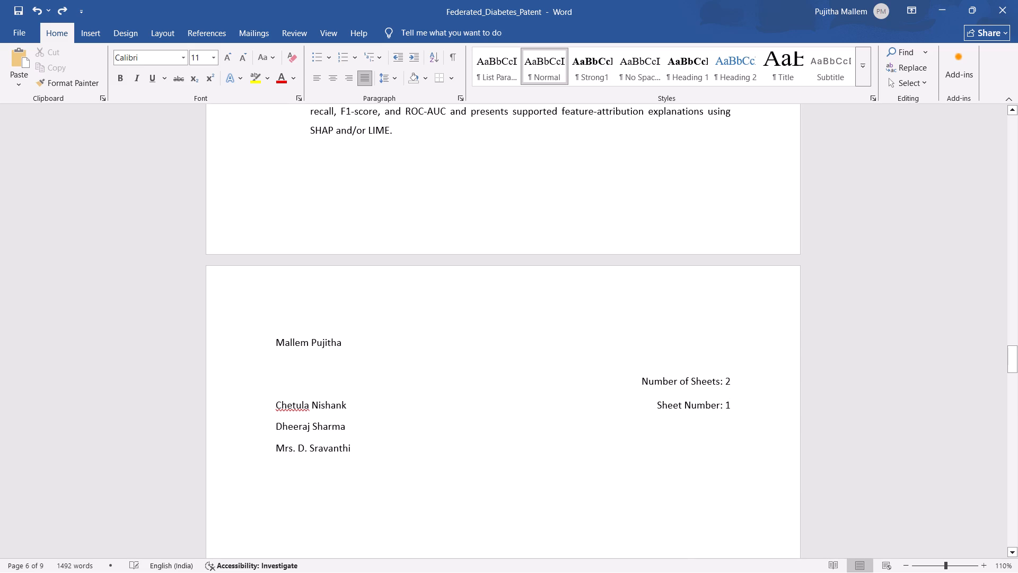
{"action": "key", "text": "BackSpace"}
{"action": "key", "text": "BackSpace"}
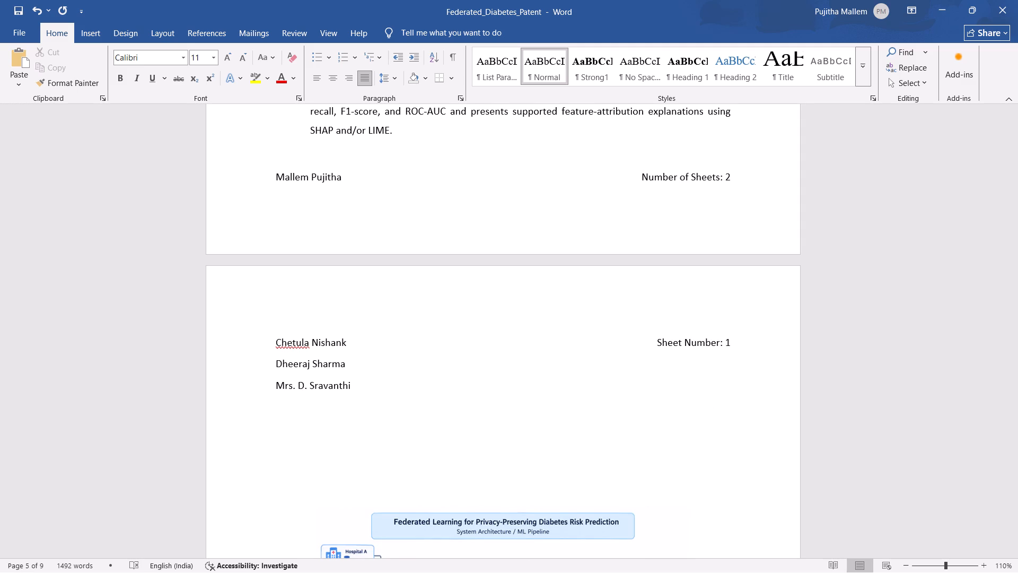
{"action": "key", "text": "Return"}
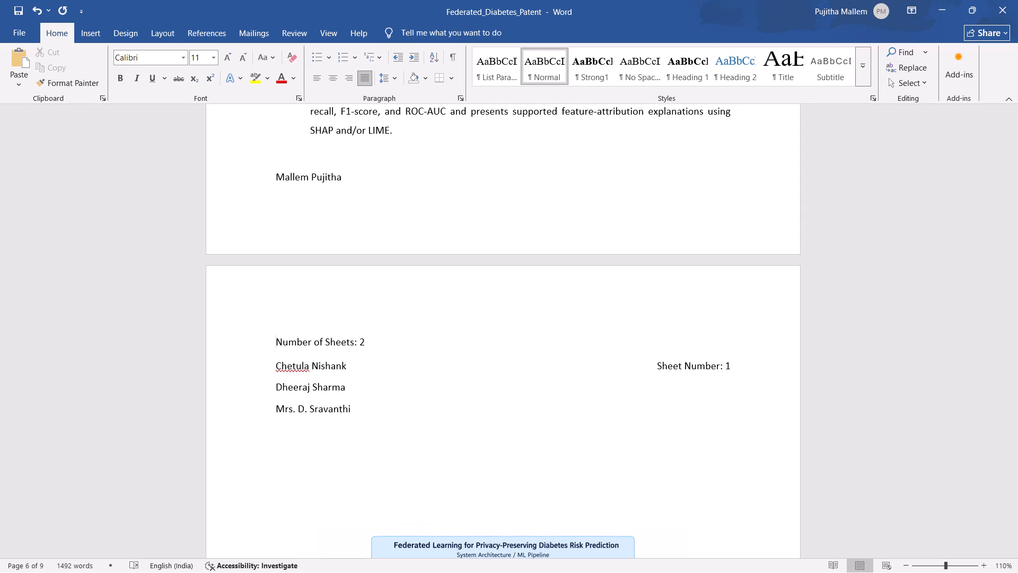
{"action": "key", "text": "ctrl+z"}
{"action": "key", "text": "ctrl+z"}
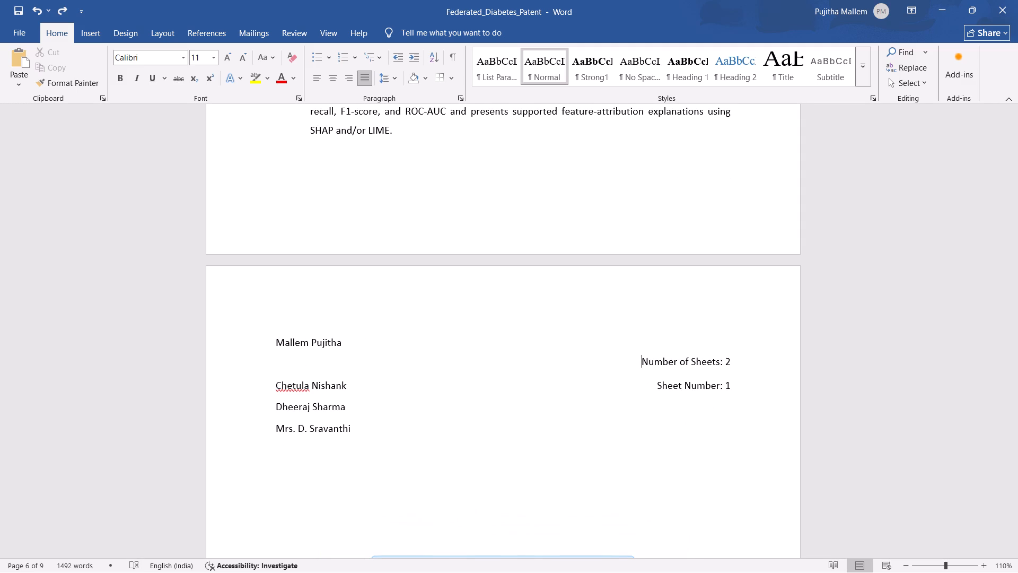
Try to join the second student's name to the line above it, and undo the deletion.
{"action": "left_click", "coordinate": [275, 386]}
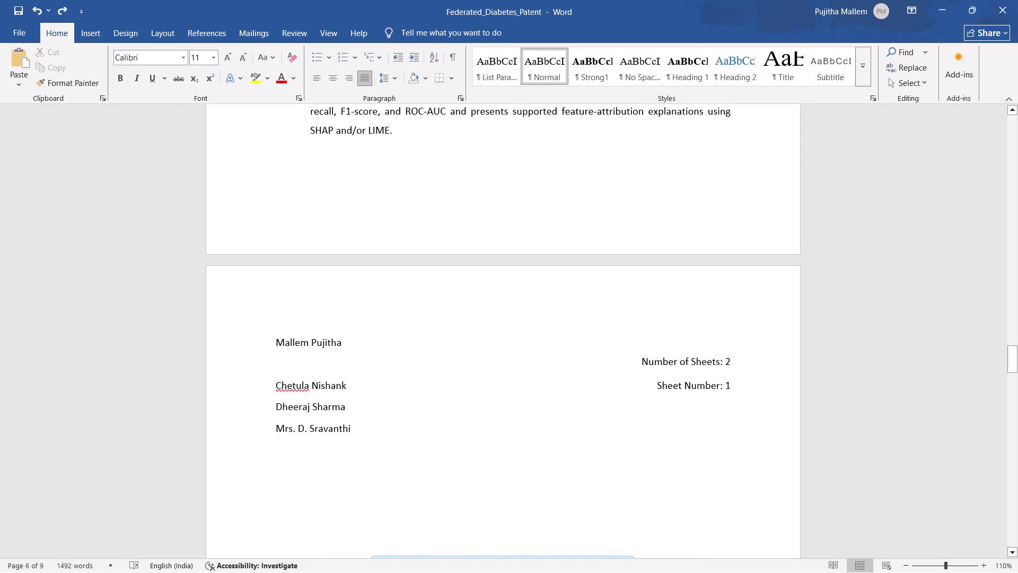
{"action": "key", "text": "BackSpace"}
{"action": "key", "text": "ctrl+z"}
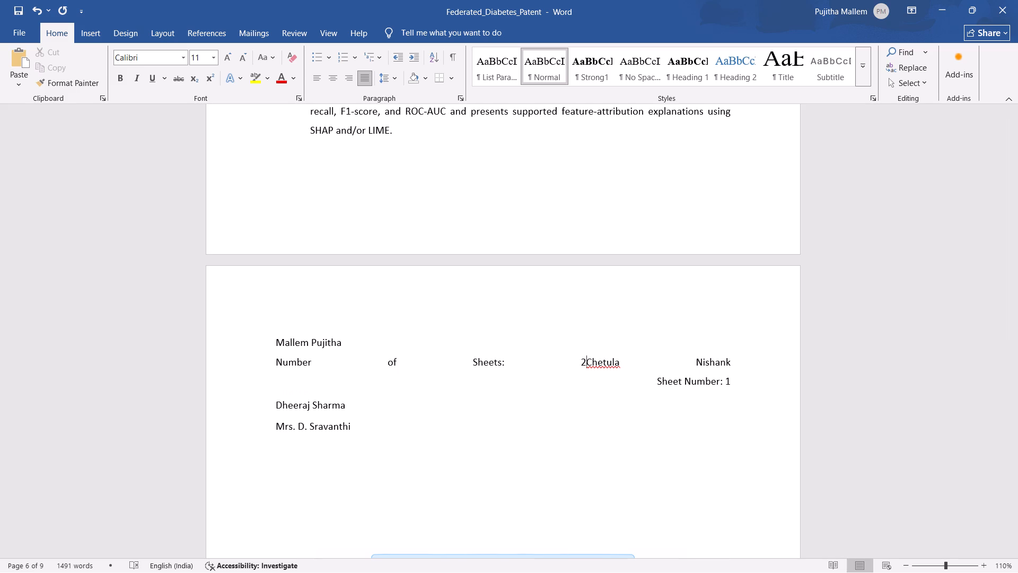
Add two line breaks above the first student's name and remove the one after it so "Number of Sheets: 2" shares its line.
{"action": "left_click", "coordinate": [272, 340]}
{"action": "key", "text": "Return"}
{"action": "key", "text": "Return"}
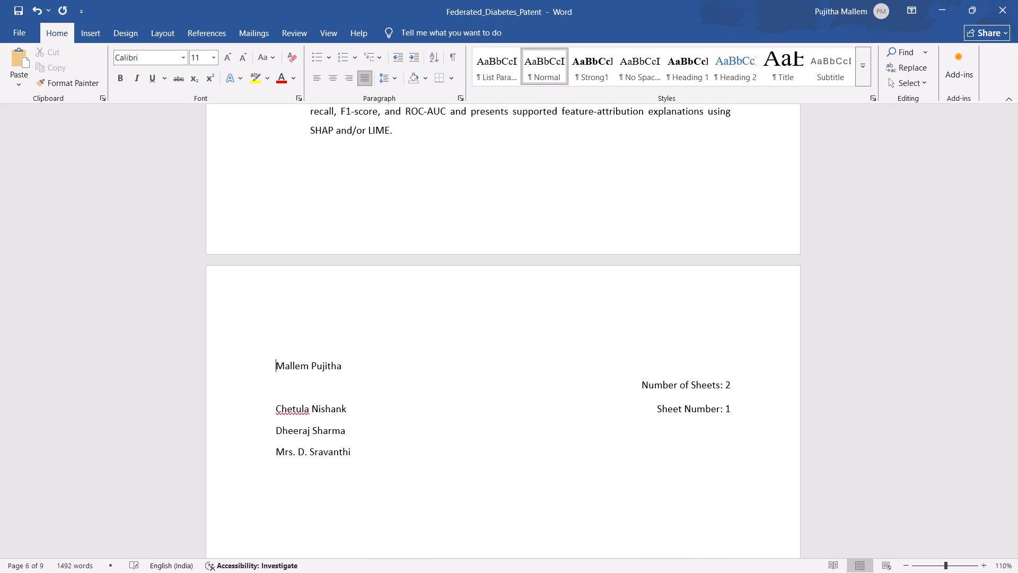
{"action": "left_click", "coordinate": [310, 394]}
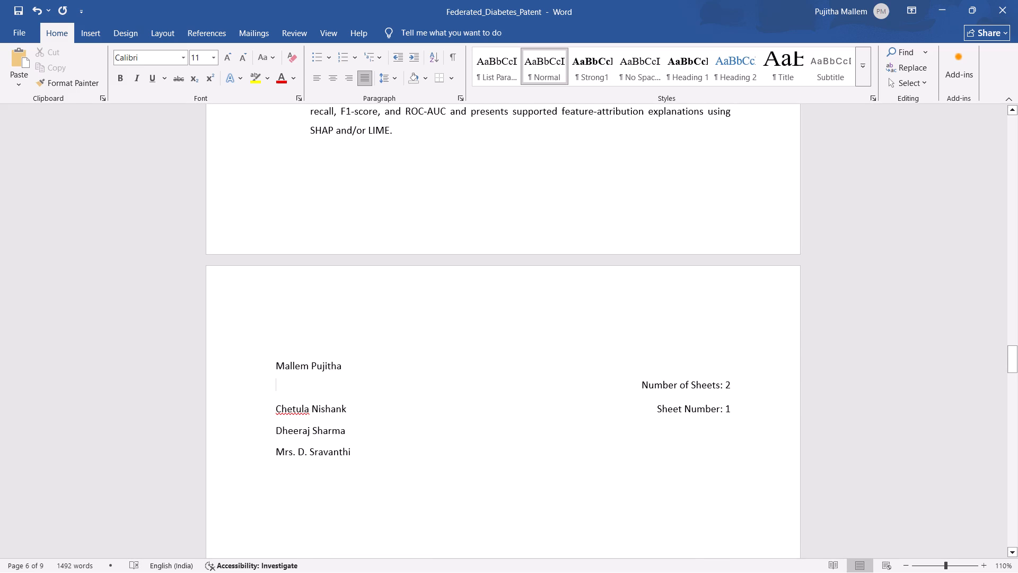
{"action": "key", "text": "BackSpace"}
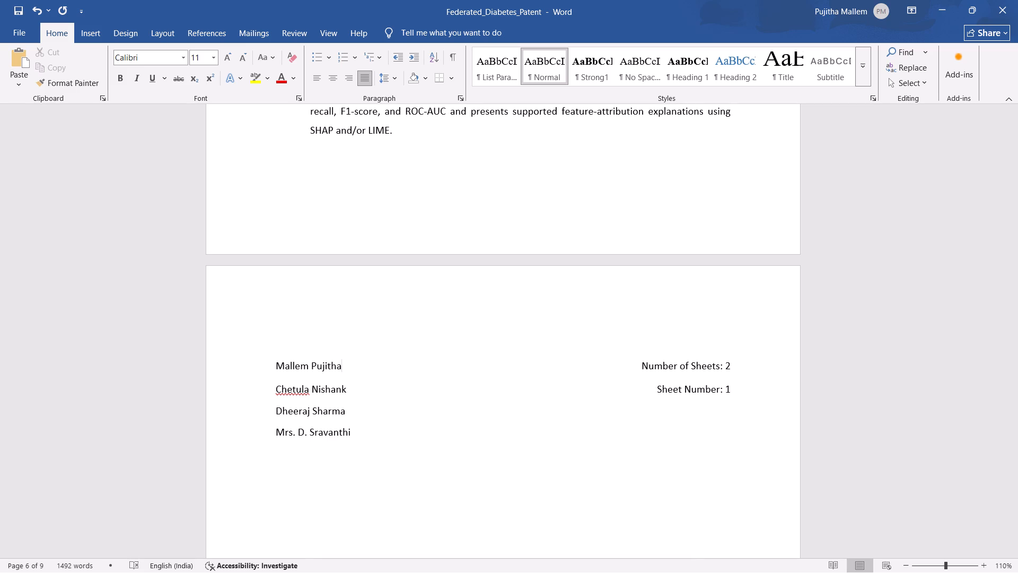
Move the faculty applicant's name from below the students to the blank line above the first student's name.
{"action": "left_click_drag", "start_coordinate": [350, 433], "coordinate": [279, 429]}
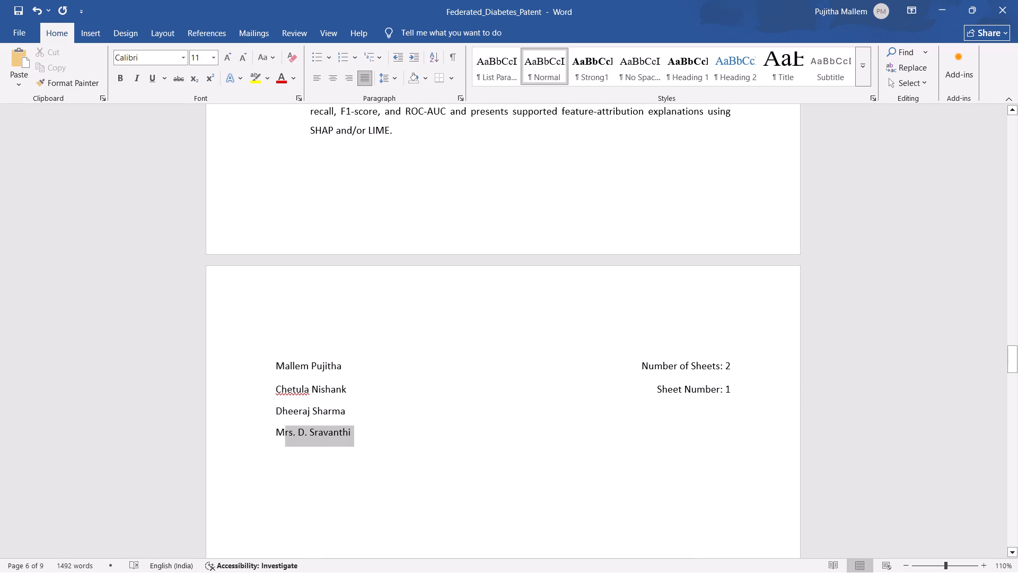
{"action": "left_click_drag", "start_coordinate": [279, 429], "coordinate": [277, 429]}
{"action": "key", "text": "ctrl+x"}
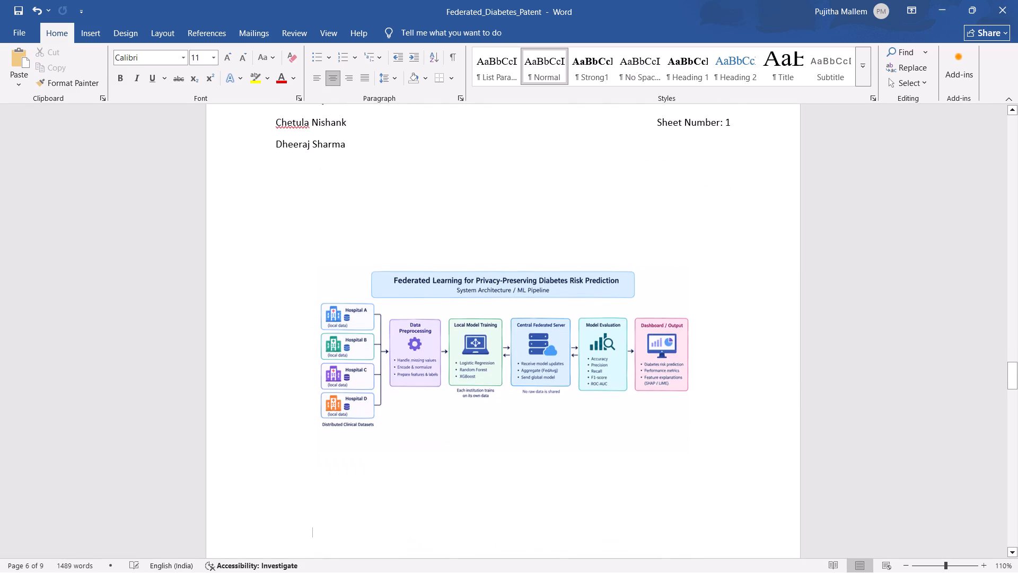
{"action": "scroll", "coordinate": [277, 429], "scroll_direction": "up", "scroll_amount": 2}
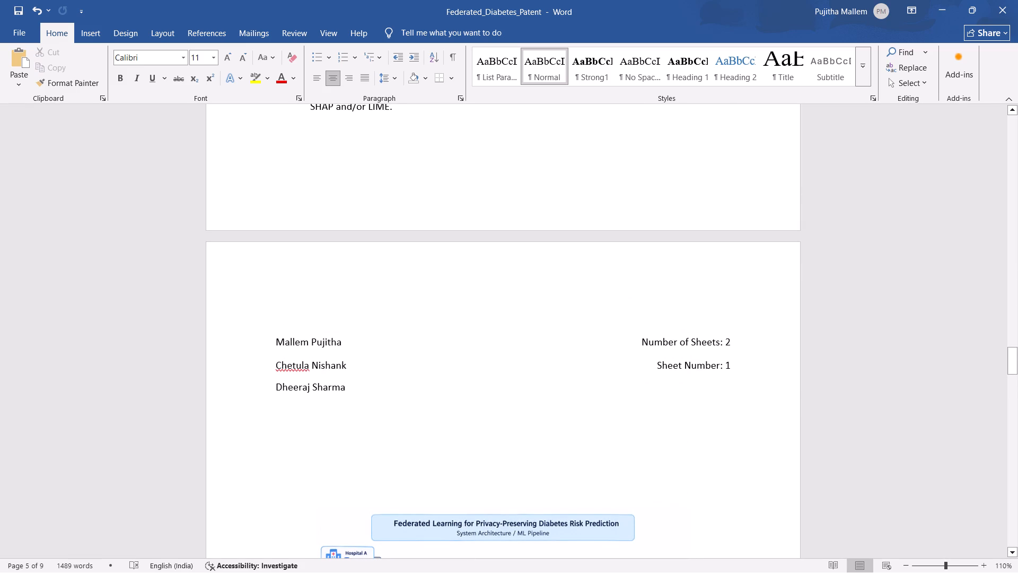
{"action": "left_click", "coordinate": [288, 331]}
{"action": "key", "text": "ctrl+v"}
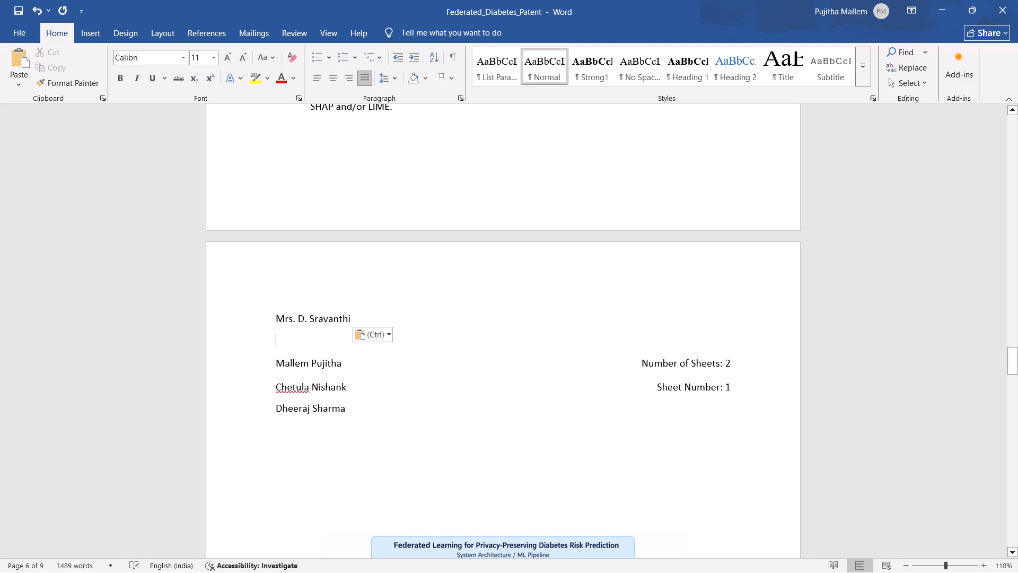
Shift the faculty applicant's name one line down, directly above the first student's name with no blank line between them.
{"action": "left_click", "coordinate": [276, 364]}
{"action": "key", "text": "Return"}
{"action": "left_click_drag", "start_coordinate": [351, 319], "coordinate": [257, 318]}
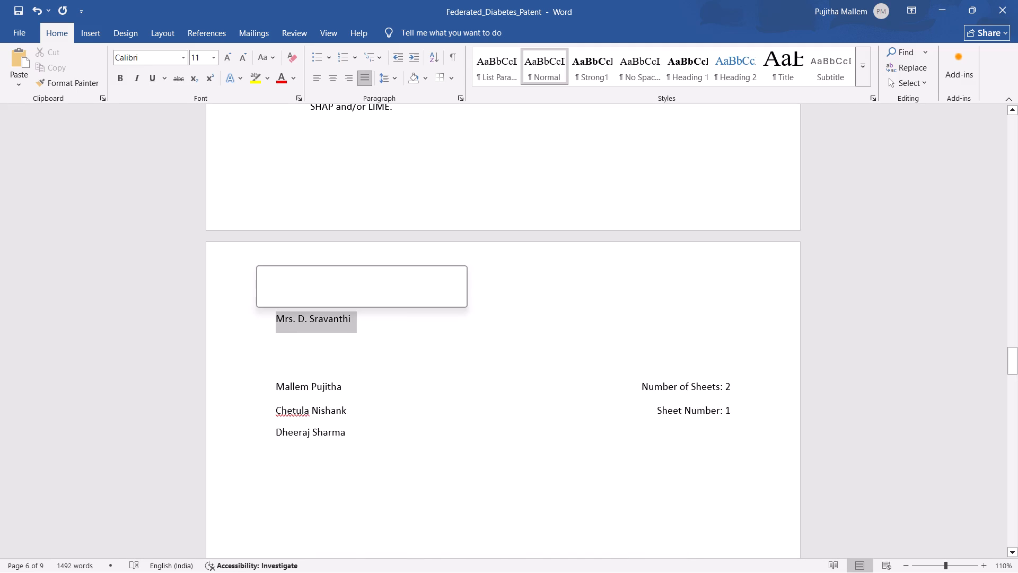
{"action": "key", "text": "ctrl+x"}
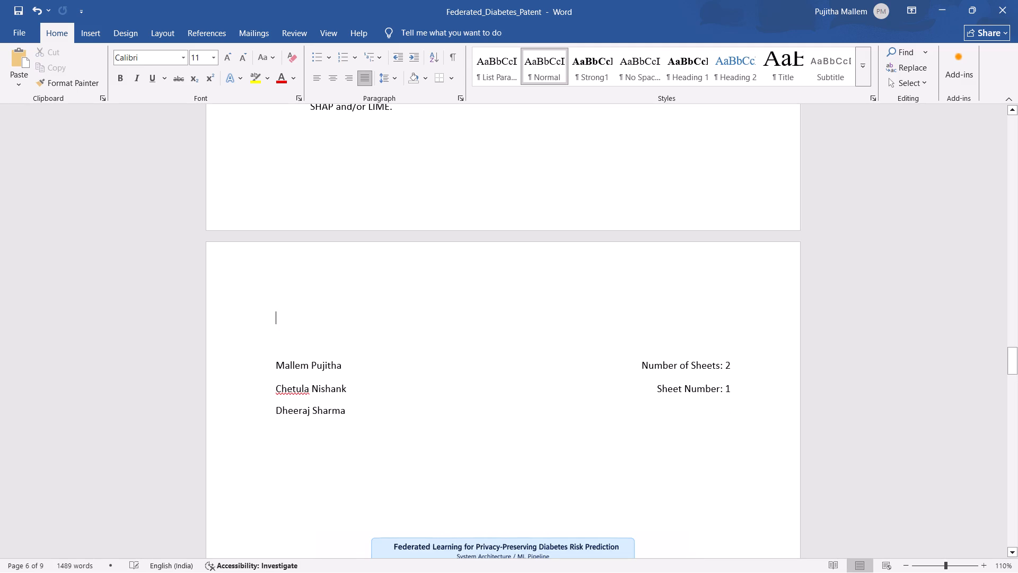
{"action": "left_click", "coordinate": [276, 339]}
{"action": "key", "text": "ctrl+v"}
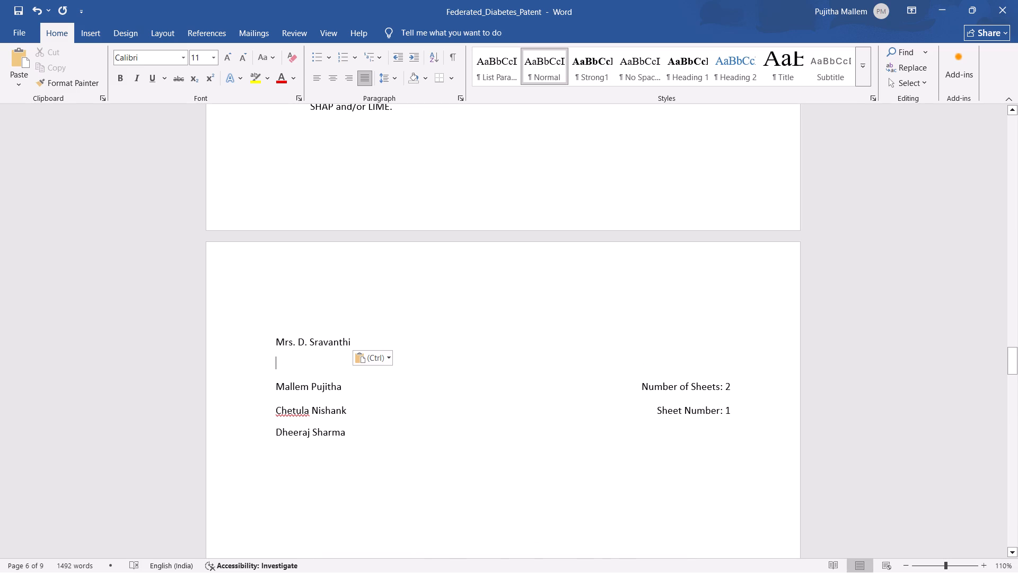
{"action": "key", "text": "BackSpace"}
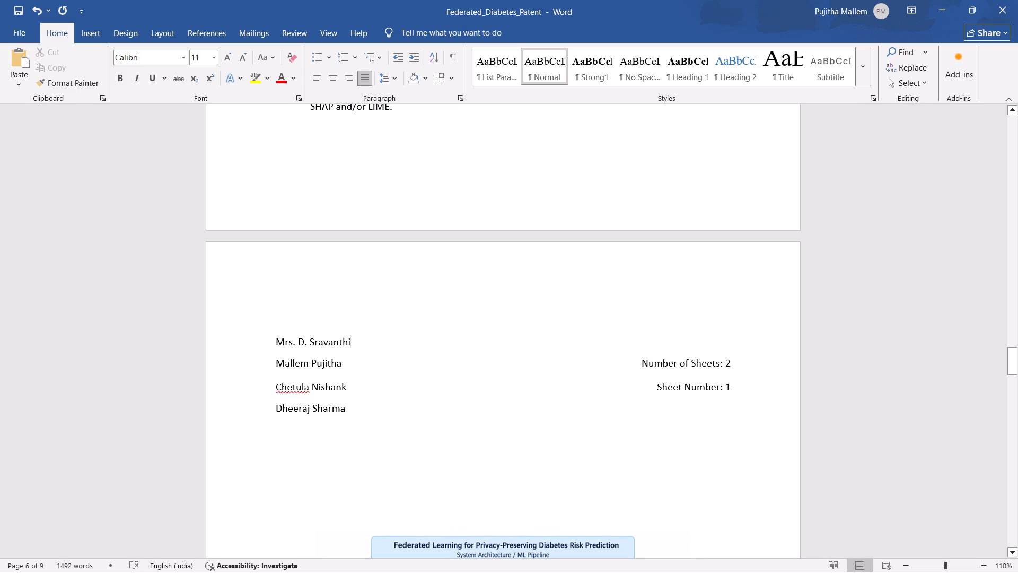
Review the patent's drawing sheet and Figure 1 page, and the description pages back to the Background of the Invention section.
{"action": "scroll", "coordinate": [528, 351], "scroll_direction": "down", "scroll_amount": 2}
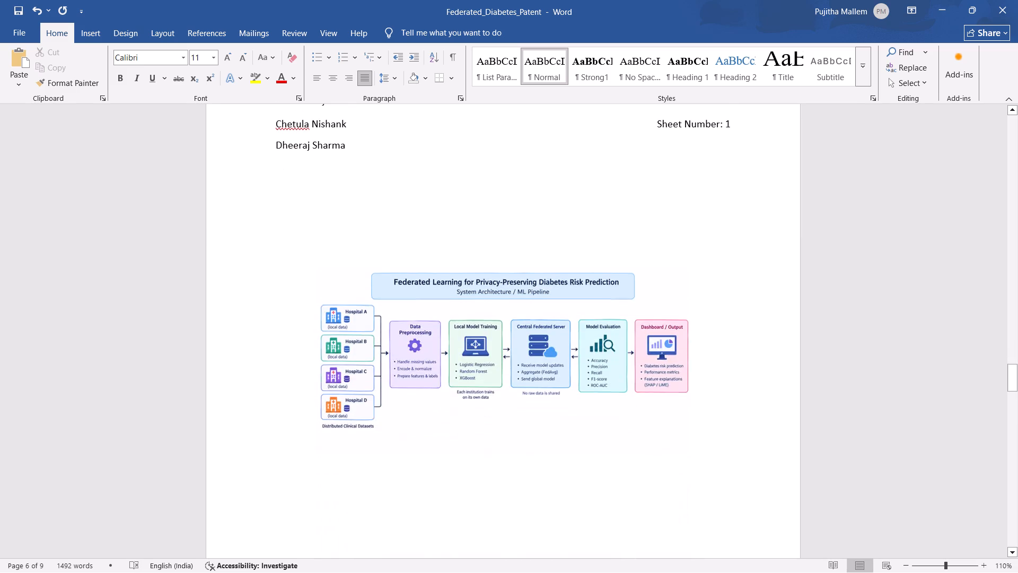
{"action": "scroll", "coordinate": [528, 351], "scroll_direction": "down", "scroll_amount": 1}
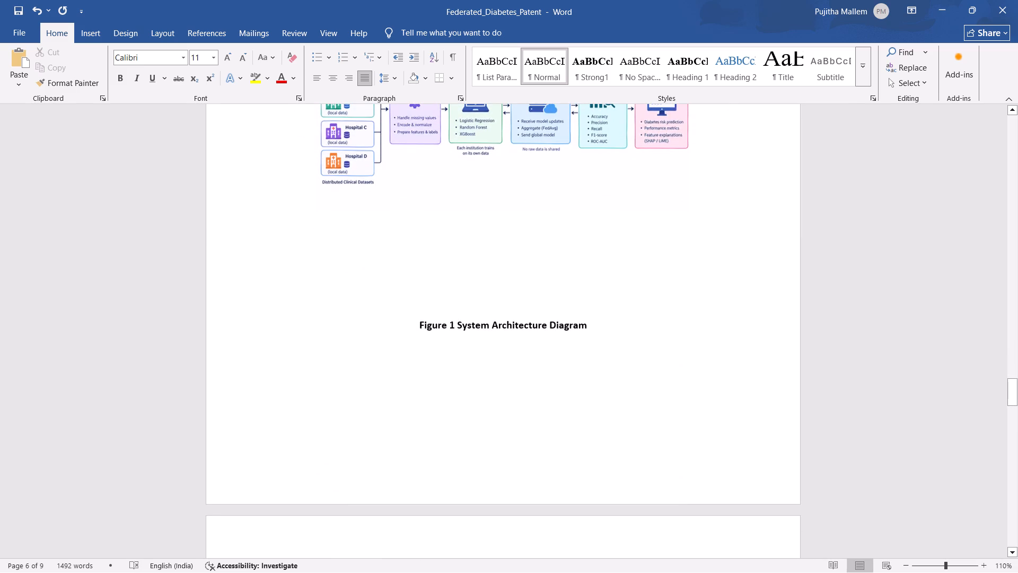
{"action": "scroll", "coordinate": [528, 351], "scroll_direction": "down", "scroll_amount": 1}
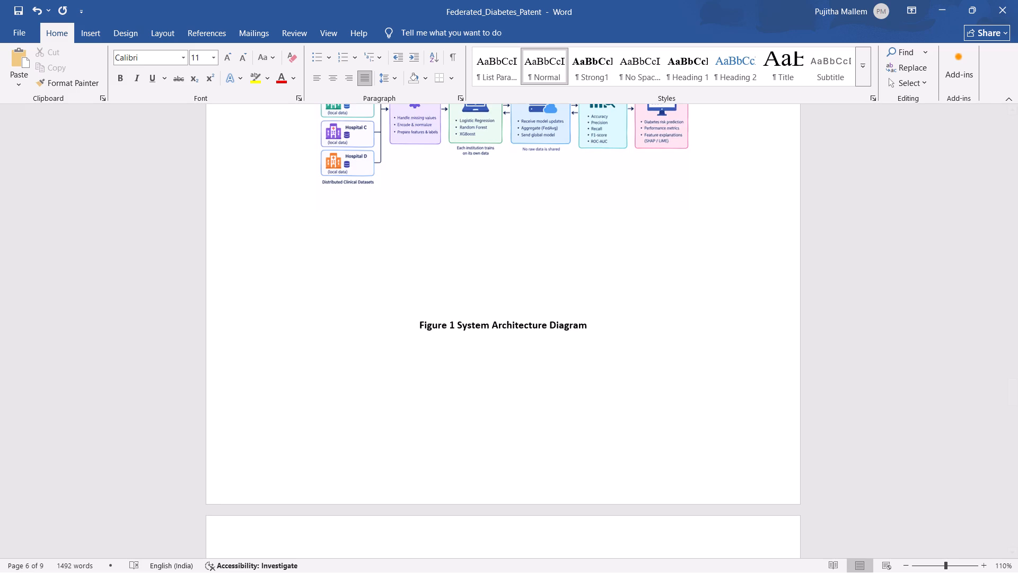
{"action": "scroll", "coordinate": [528, 351], "scroll_direction": "up", "scroll_amount": 4}
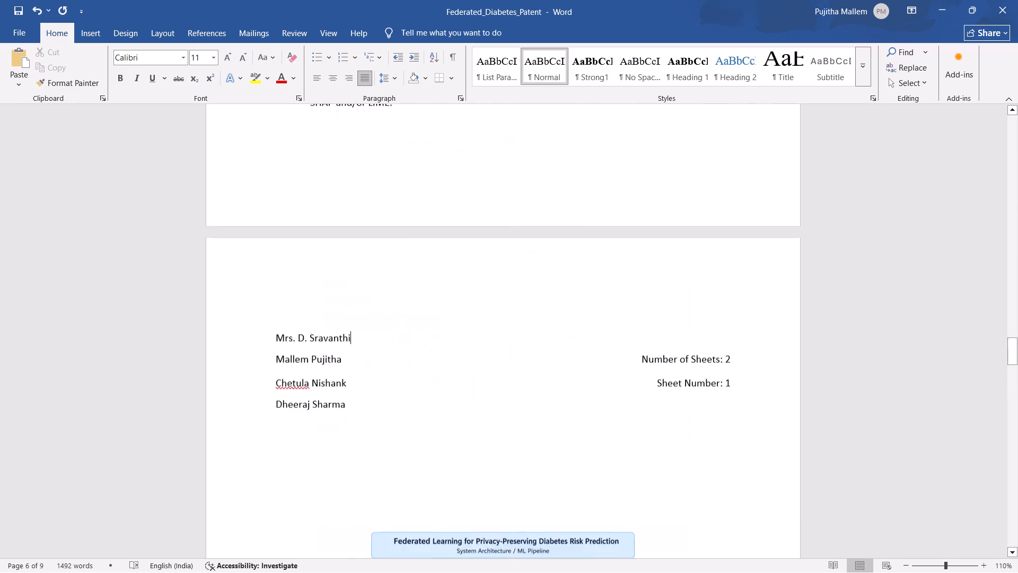
{"action": "scroll", "coordinate": [528, 351], "scroll_direction": "up", "scroll_amount": 5}
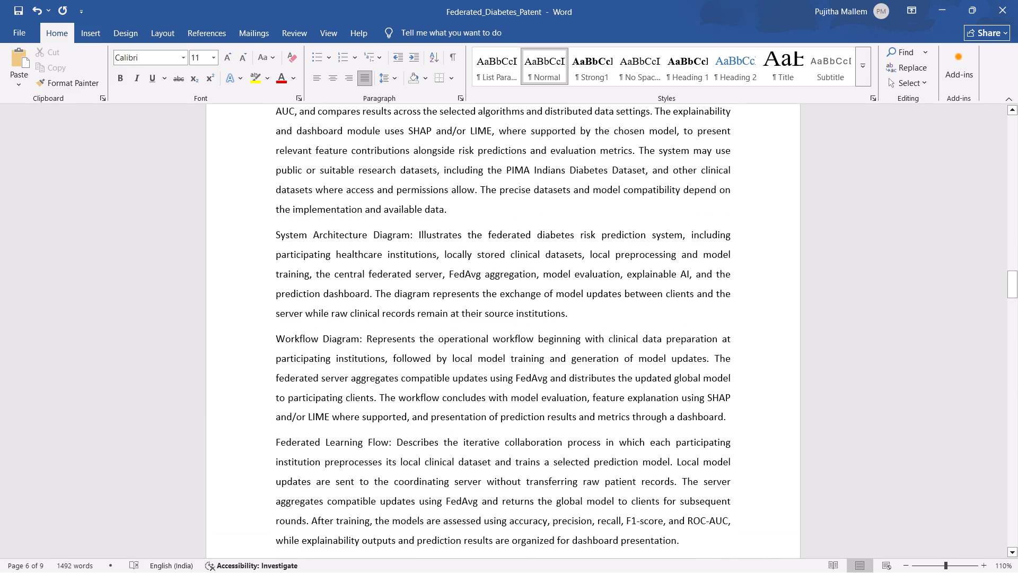
{"action": "scroll", "coordinate": [528, 351], "scroll_direction": "up", "scroll_amount": 4}
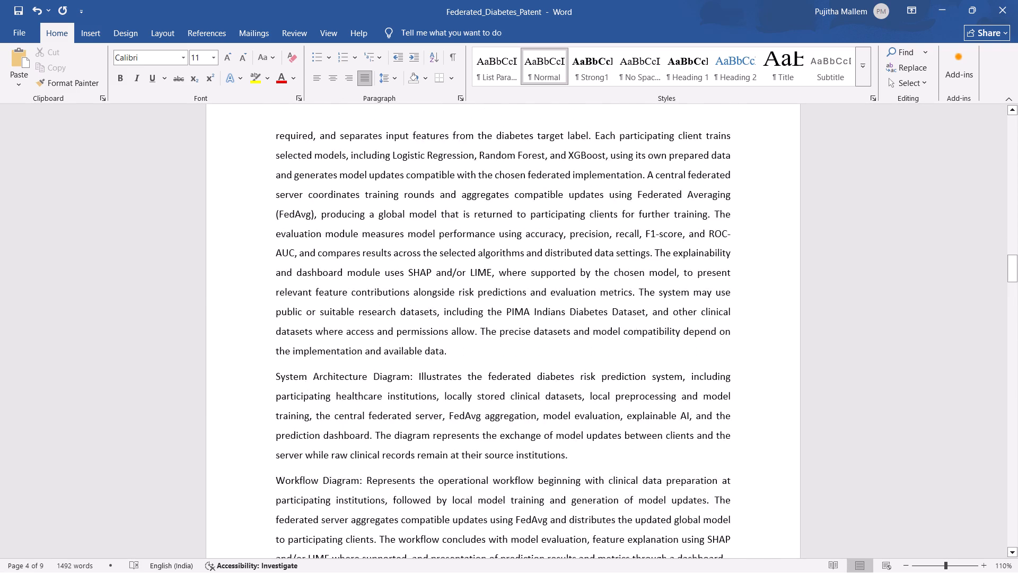
{"action": "scroll", "coordinate": [528, 351], "scroll_direction": "up", "scroll_amount": 2}
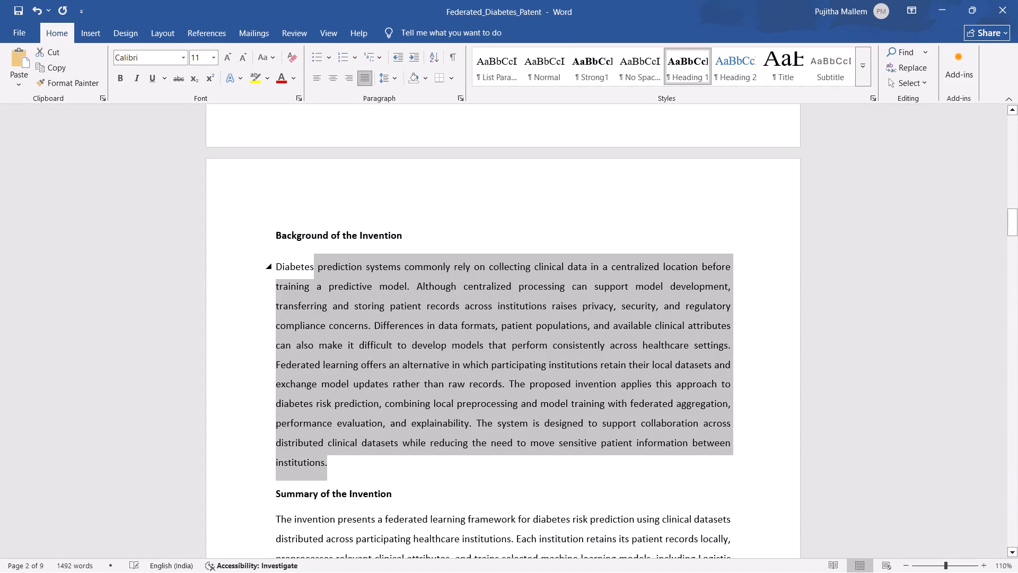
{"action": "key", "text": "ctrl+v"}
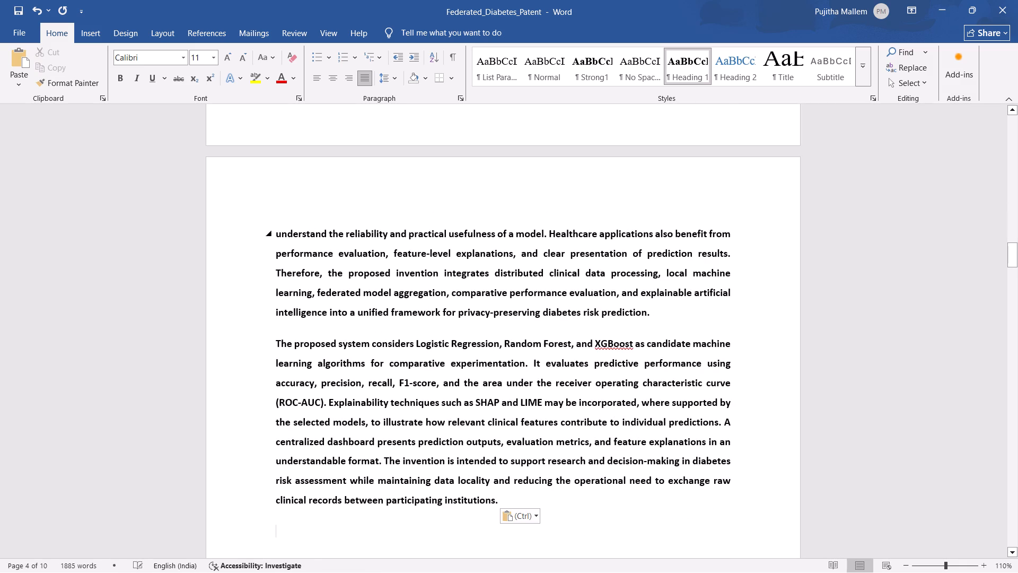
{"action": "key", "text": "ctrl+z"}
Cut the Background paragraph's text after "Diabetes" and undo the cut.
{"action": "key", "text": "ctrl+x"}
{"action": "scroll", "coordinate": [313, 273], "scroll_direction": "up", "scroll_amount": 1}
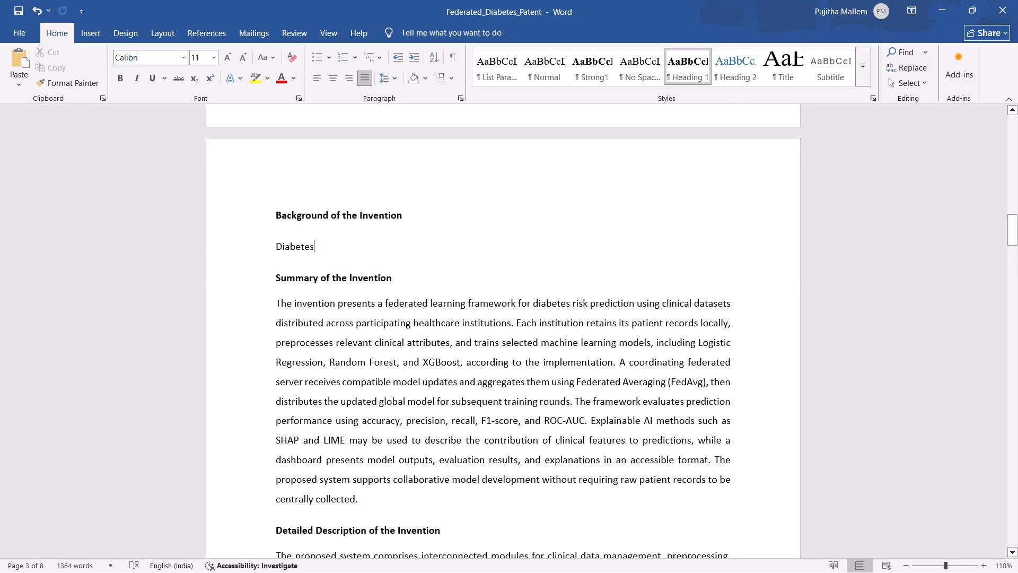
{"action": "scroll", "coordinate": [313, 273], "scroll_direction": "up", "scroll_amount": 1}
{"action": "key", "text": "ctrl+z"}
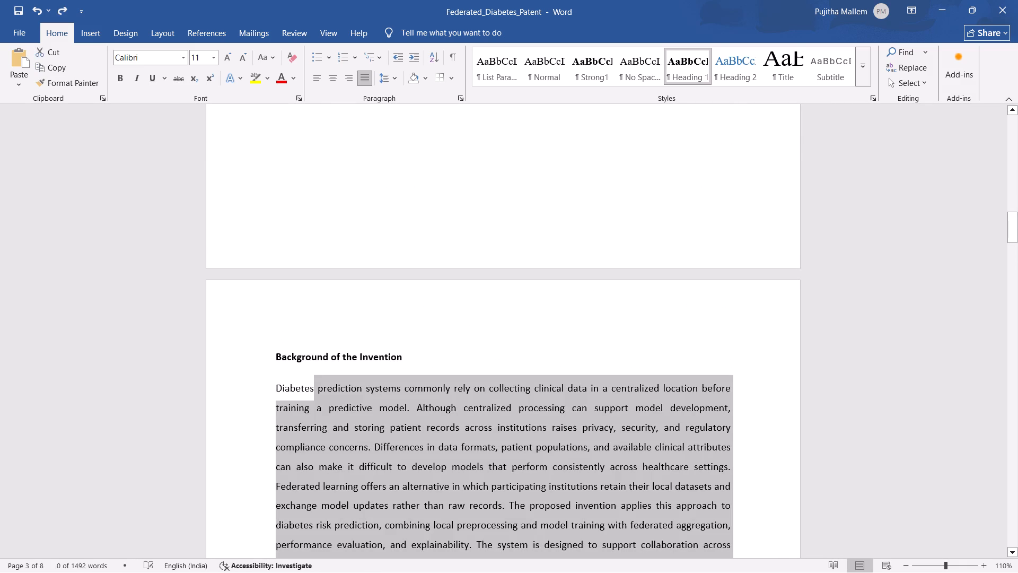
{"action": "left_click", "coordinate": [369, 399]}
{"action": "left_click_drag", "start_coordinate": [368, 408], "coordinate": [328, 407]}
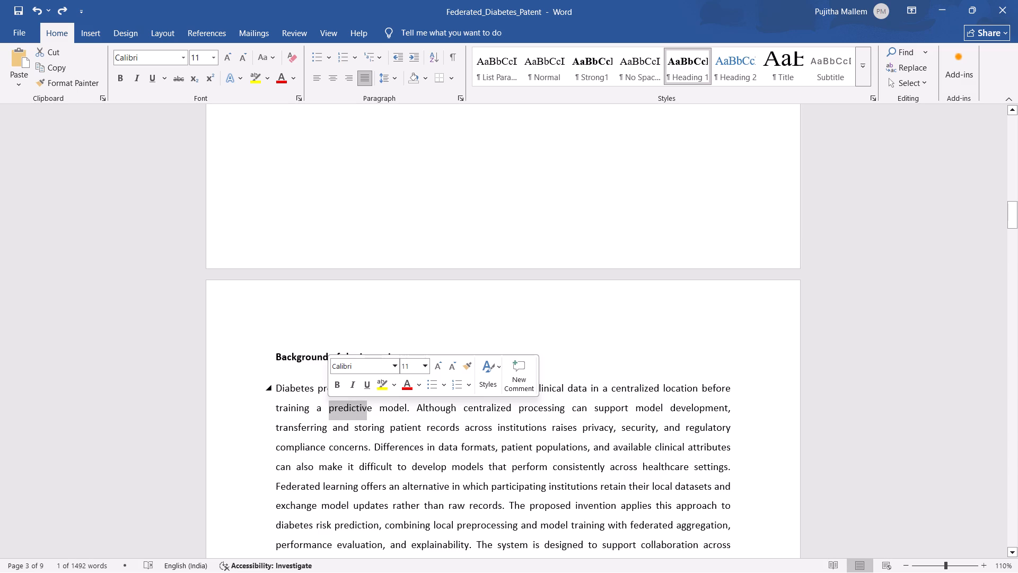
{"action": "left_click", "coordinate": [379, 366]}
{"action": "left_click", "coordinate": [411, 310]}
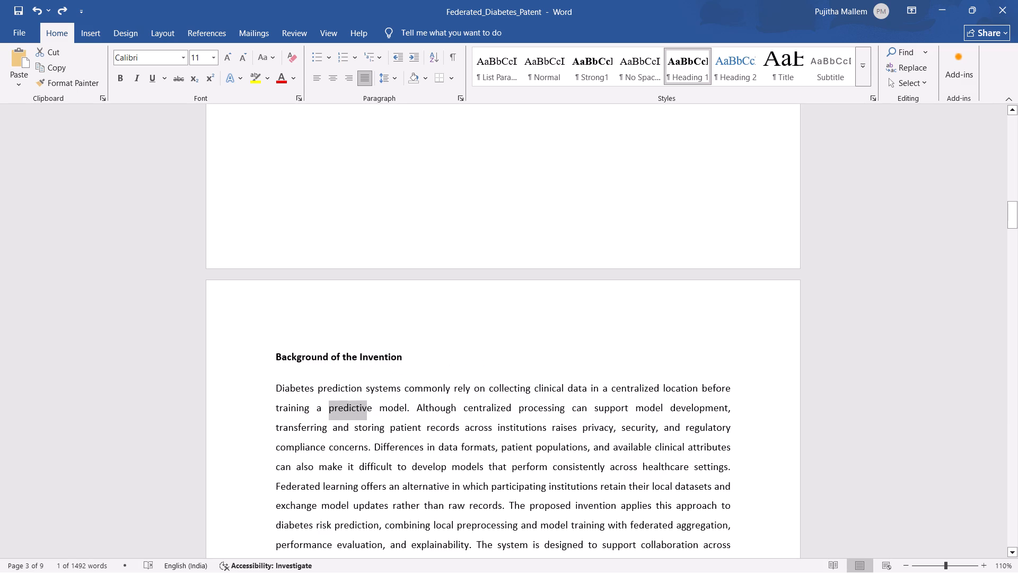
Set the font of the entire patent document to Times New Roman.
{"action": "scroll", "coordinate": [411, 310], "scroll_direction": "down", "scroll_amount": 20}
{"action": "scroll", "coordinate": [411, 310], "scroll_direction": "down", "scroll_amount": 3}
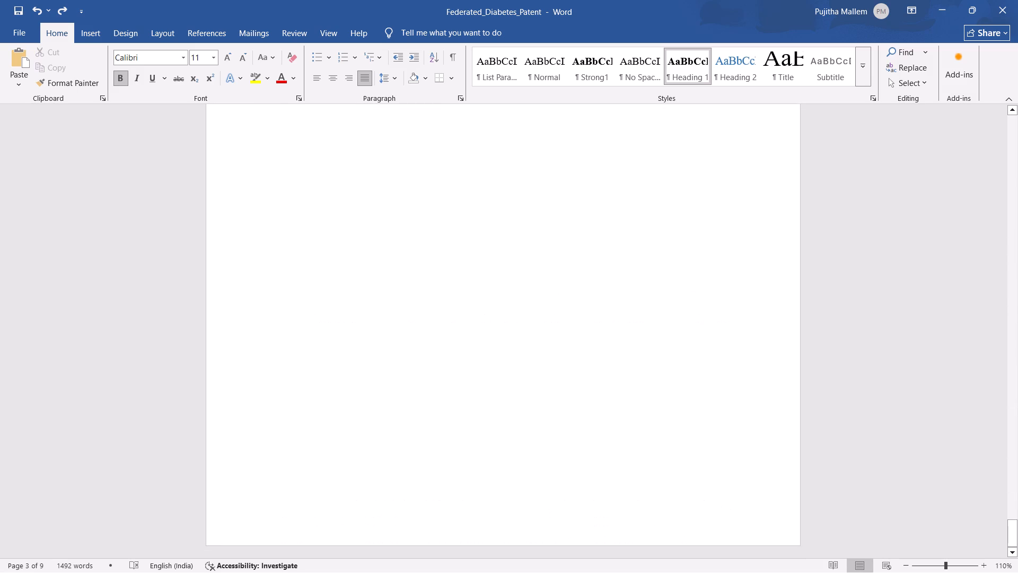
{"action": "scroll", "coordinate": [411, 310], "scroll_direction": "down", "scroll_amount": 4}
{"action": "scroll", "coordinate": [411, 310], "scroll_direction": "up", "scroll_amount": 4}
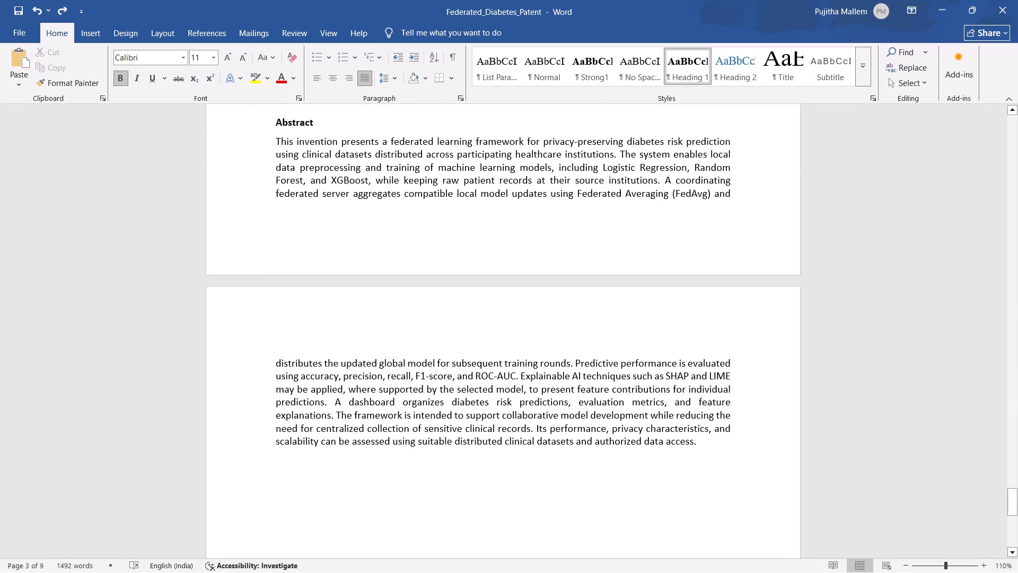
{"action": "left_click", "coordinate": [414, 395]}
{"action": "key", "text": "ctrl+a"}
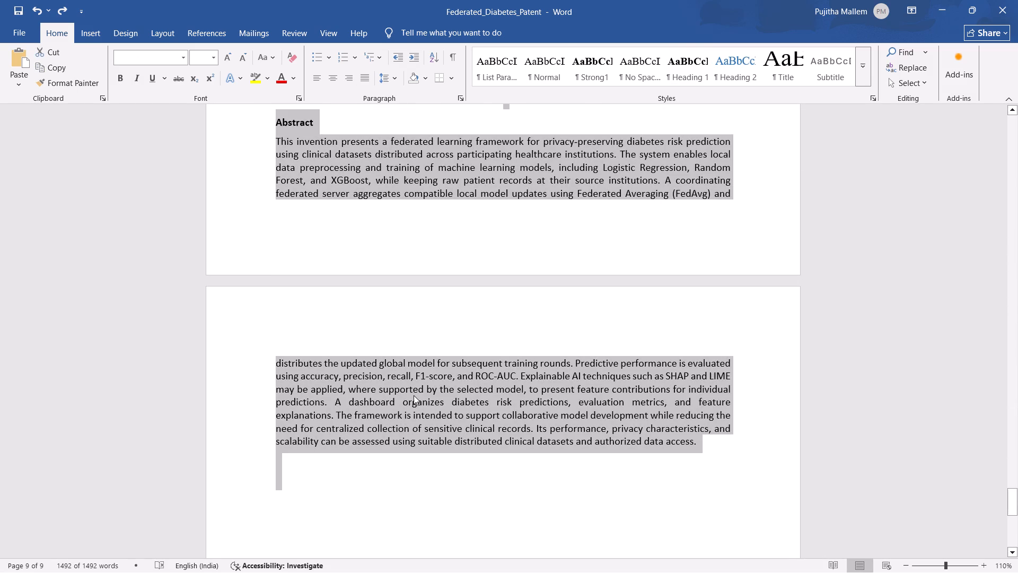
{"action": "left_click", "coordinate": [138, 57]}
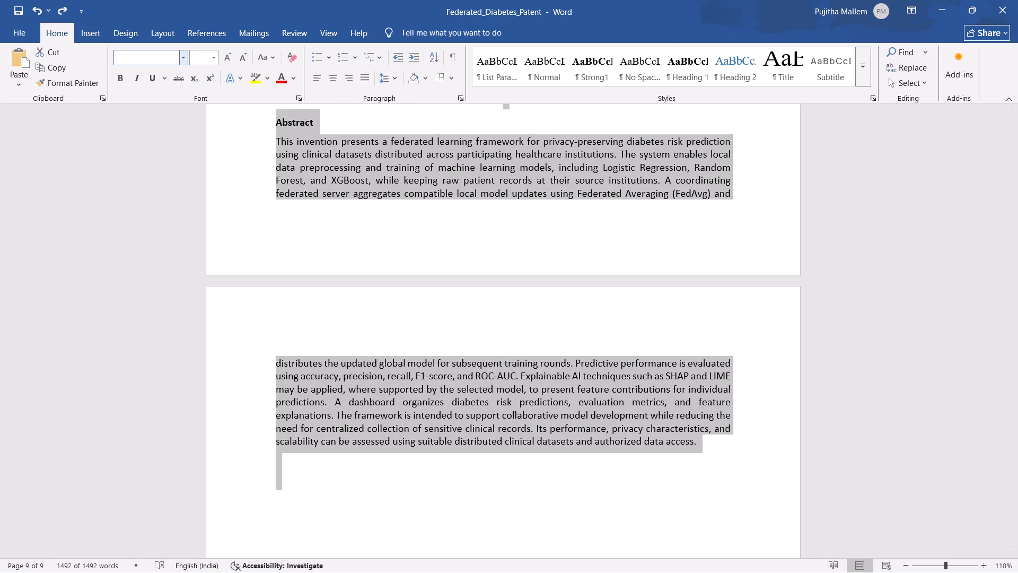
{"action": "type", "text": "ti"}
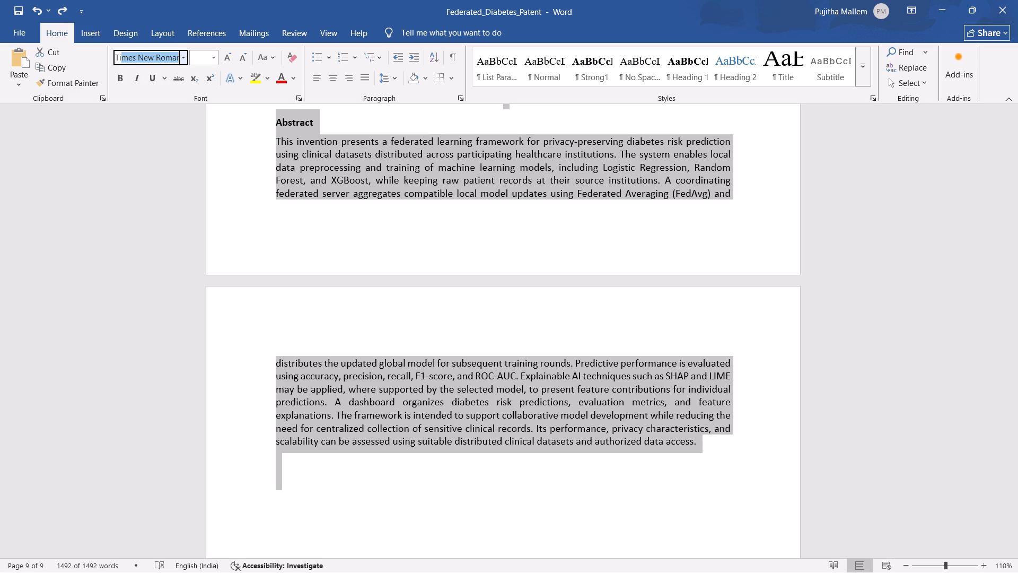
{"action": "key", "text": "Return"}
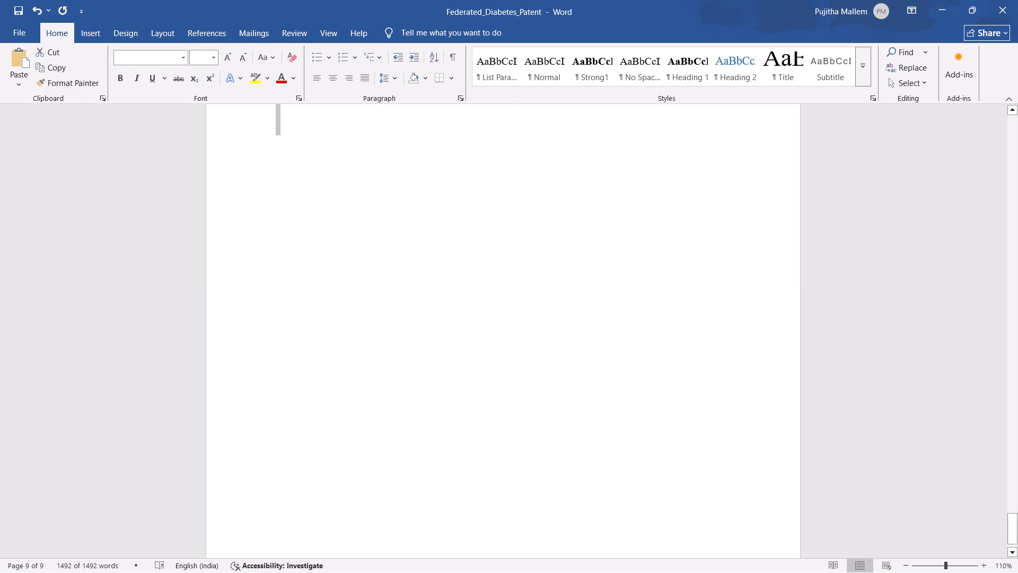
Apply Times New Roman again to the whole patent document and set its font size to 11.
{"action": "left_click", "coordinate": [198, 60]}
{"action": "scroll", "coordinate": [348, 244], "scroll_direction": "up", "scroll_amount": 2}
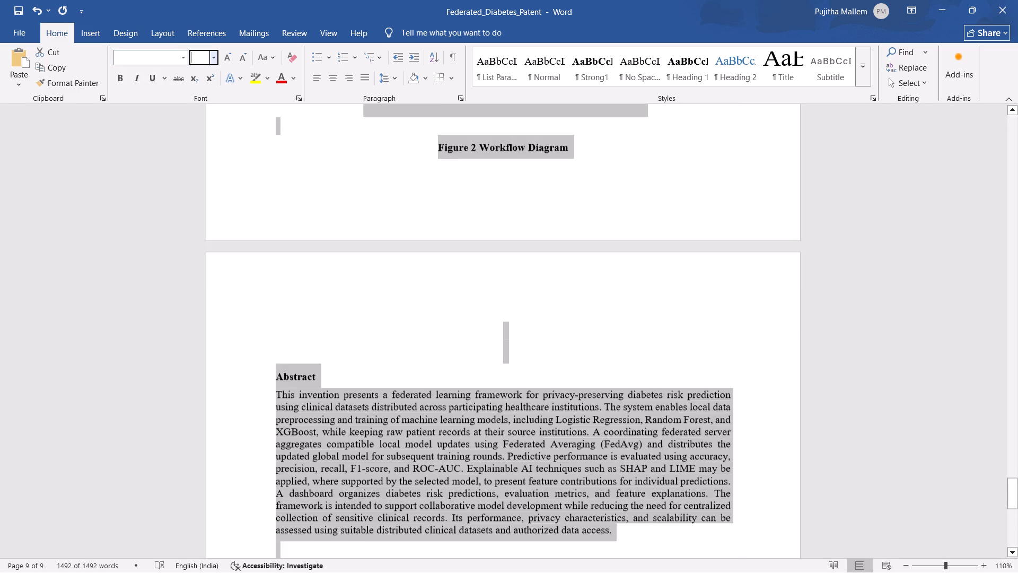
{"action": "left_click", "coordinate": [150, 58]}
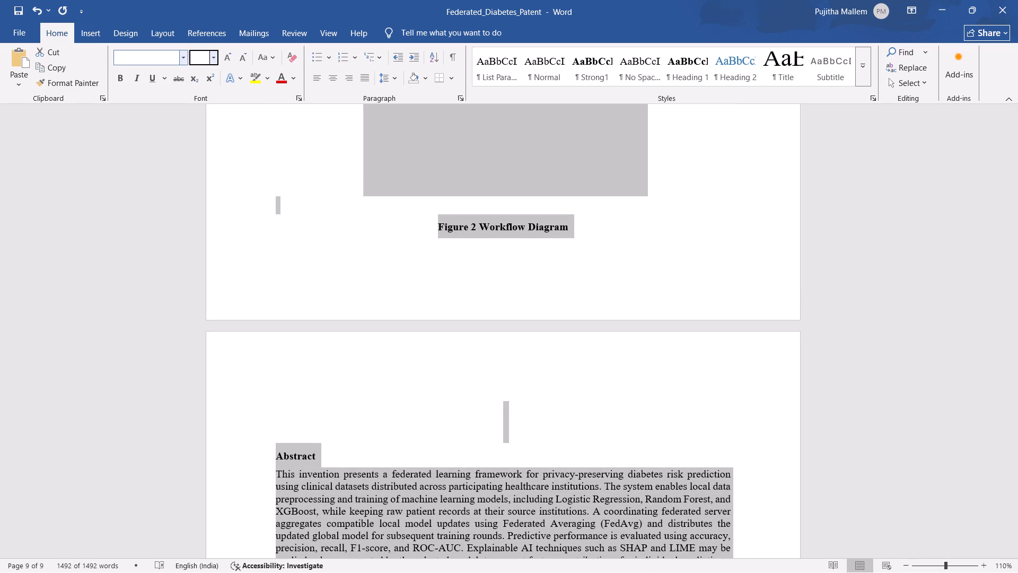
{"action": "type", "text": "times"}
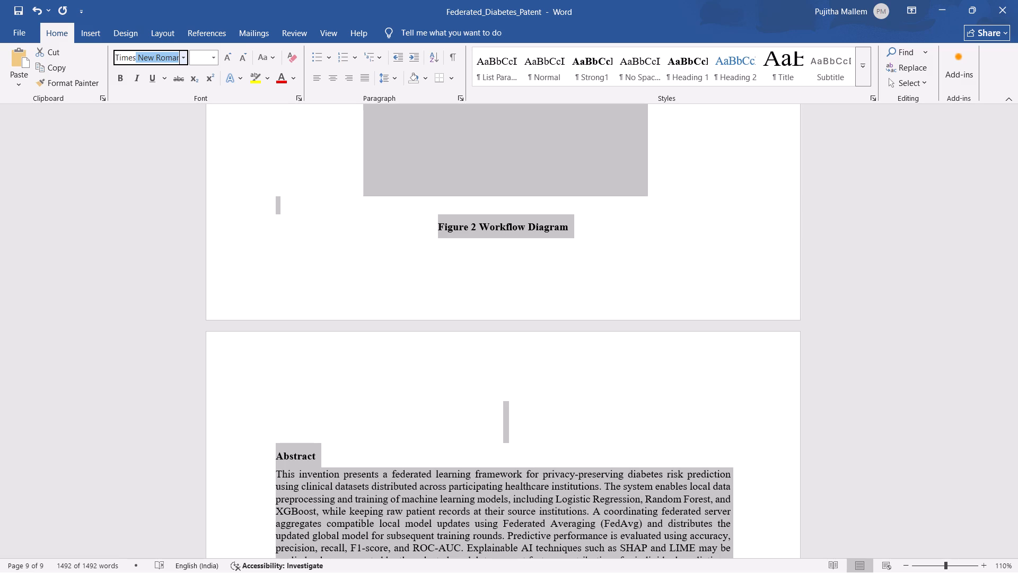
{"action": "left_click", "coordinate": [152, 54]}
{"action": "left_click", "coordinate": [202, 54]}
{"action": "type", "text": "11"}
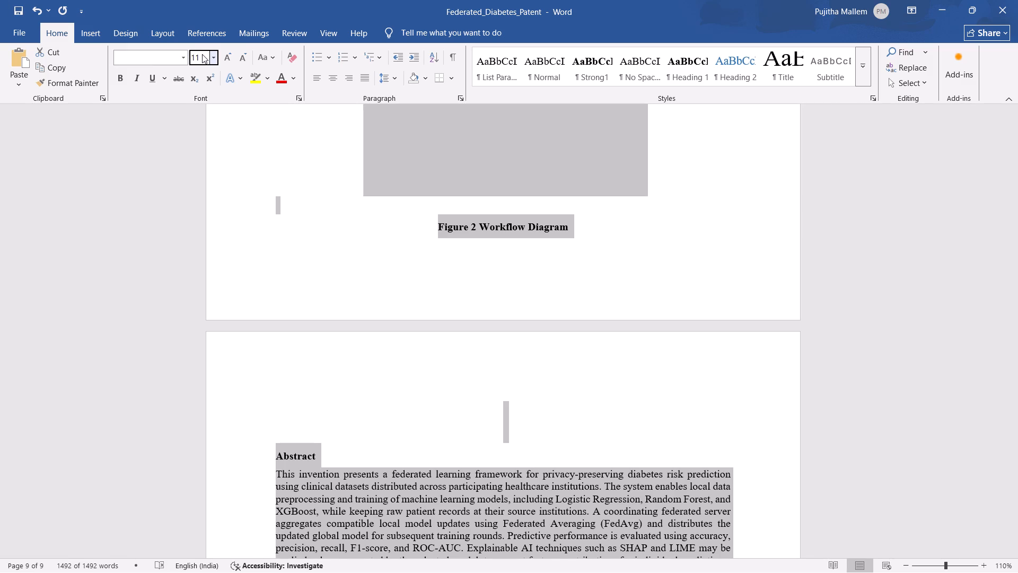
{"action": "key", "text": "Return"}
{"action": "left_click", "coordinate": [78, 205]}
Check the reformatted Abstract page and the Figure 2 workflow diagram page of the patent.
{"action": "scroll", "coordinate": [417, 245], "scroll_direction": "up", "scroll_amount": 2}
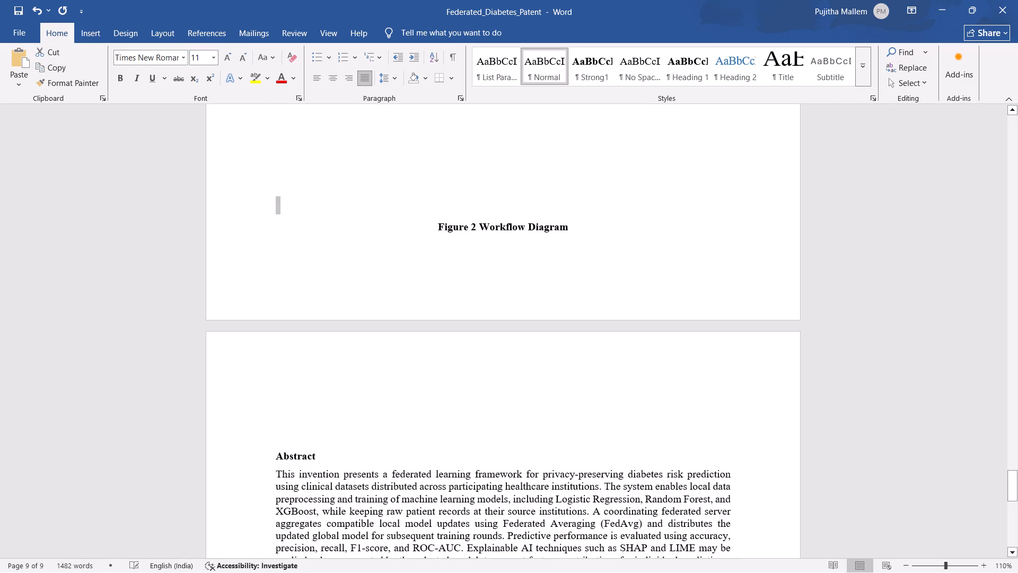
{"action": "scroll", "coordinate": [417, 245], "scroll_direction": "up", "scroll_amount": 3}
{"action": "scroll", "coordinate": [417, 245], "scroll_direction": "down", "scroll_amount": 20}
{"action": "scroll", "coordinate": [417, 245], "scroll_direction": "down", "scroll_amount": 3}
{"action": "scroll", "coordinate": [417, 245], "scroll_direction": "up", "scroll_amount": 2}
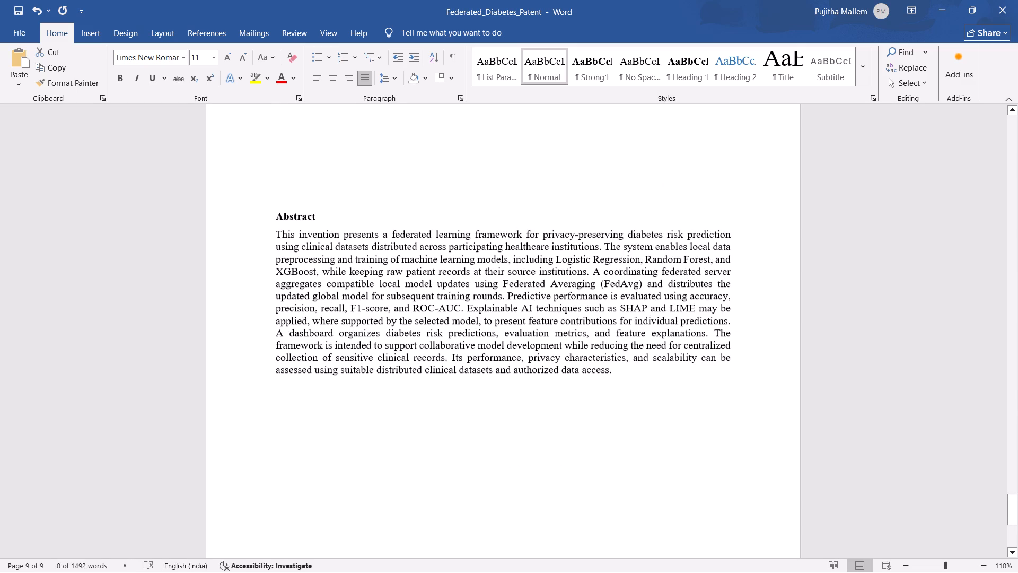
{"action": "left_click_drag", "start_coordinate": [613, 373], "coordinate": [269, 225]}
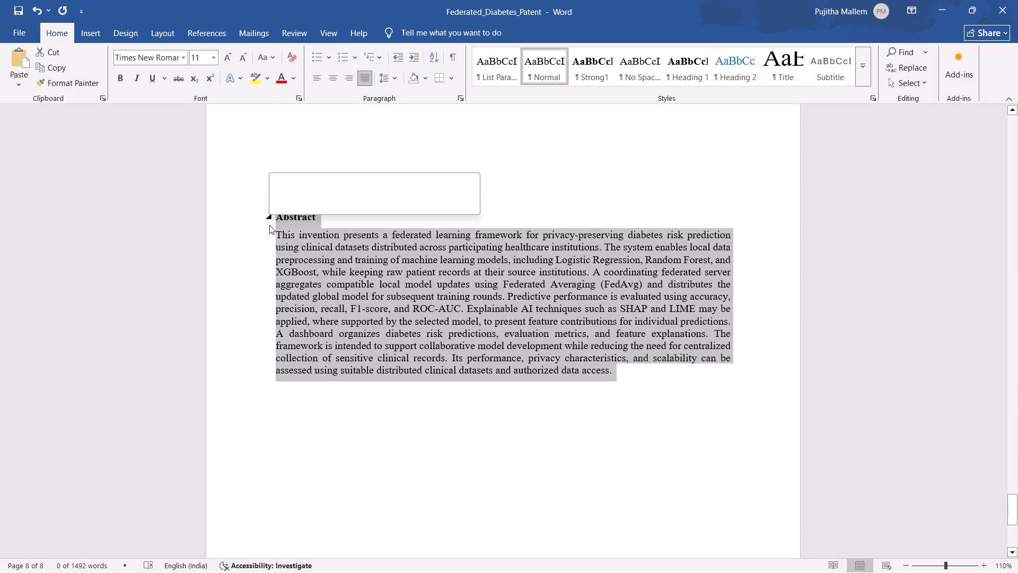
{"action": "left_click", "coordinate": [213, 185]}
{"action": "scroll", "coordinate": [213, 185], "scroll_direction": "up", "scroll_amount": 3}
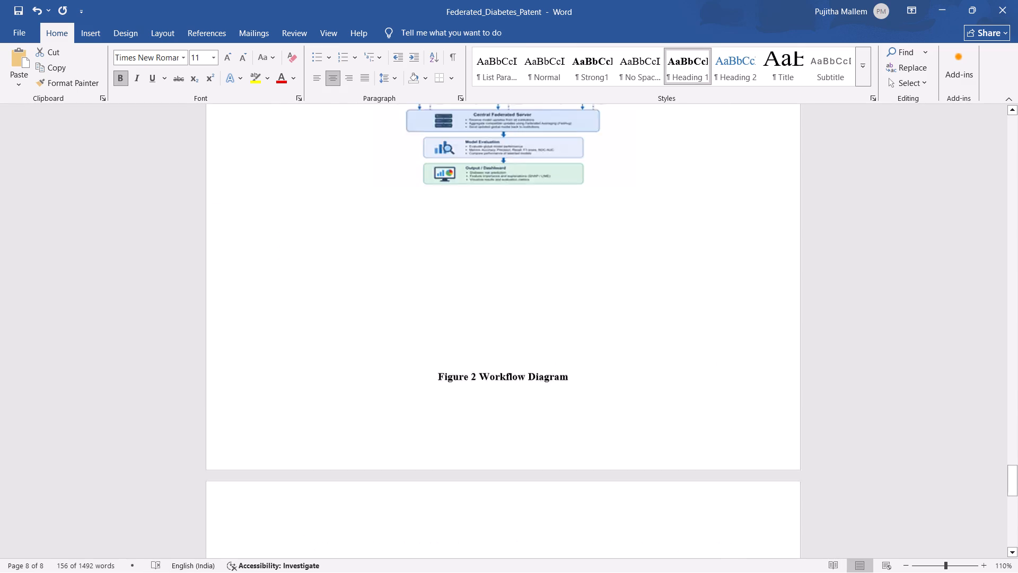
{"action": "scroll", "coordinate": [213, 185], "scroll_direction": "up", "scroll_amount": 3}
{"action": "scroll", "coordinate": [479, 387], "scroll_direction": "up", "scroll_amount": 3}
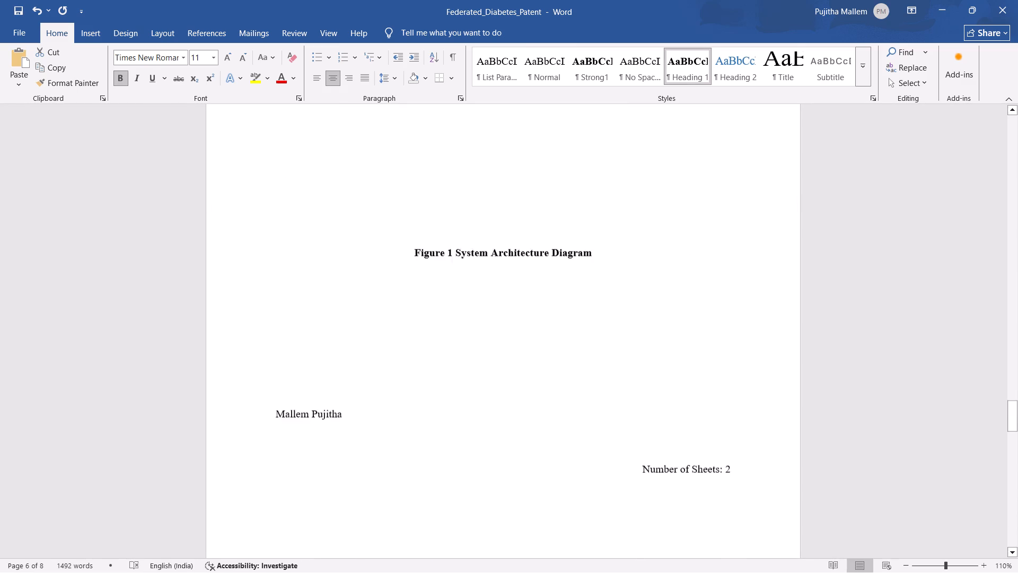
Review the numbered claims and the inventor names and sheet-number block that follows them.
{"action": "scroll", "coordinate": [479, 387], "scroll_direction": "up", "scroll_amount": 2}
{"action": "left_click_drag", "start_coordinate": [374, 435], "coordinate": [330, 378]}
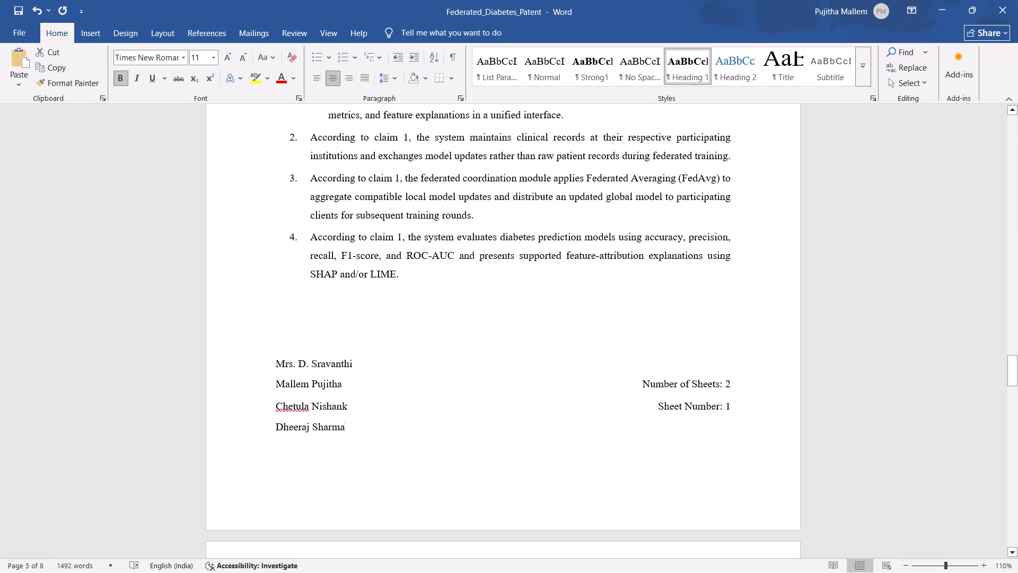
{"action": "left_click_drag", "start_coordinate": [330, 378], "coordinate": [275, 201]}
{"action": "left_click", "coordinate": [190, 229]}
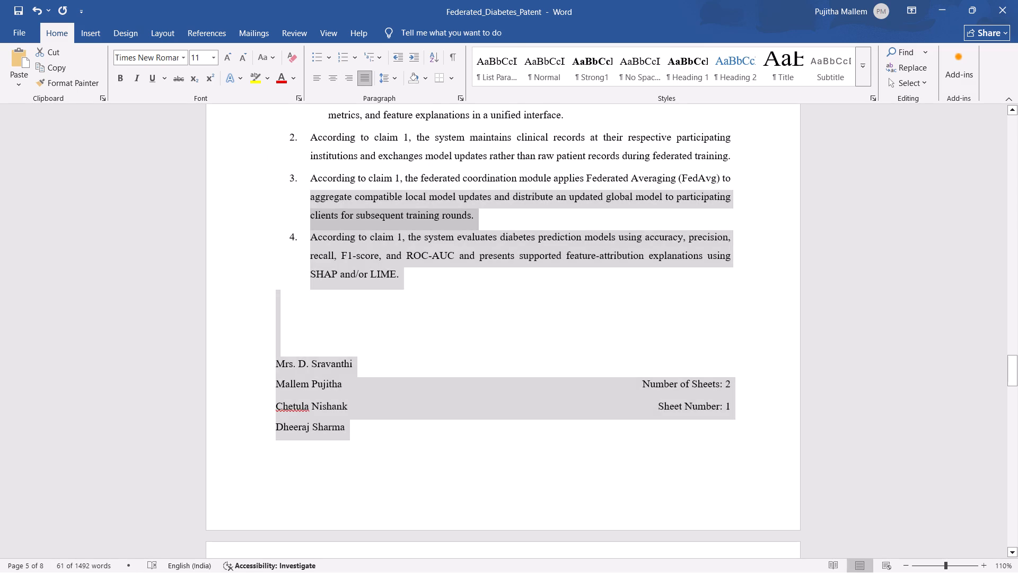
{"action": "scroll", "coordinate": [190, 229], "scroll_direction": "up", "scroll_amount": 1}
{"action": "scroll", "coordinate": [190, 229], "scroll_direction": "down", "scroll_amount": 7}
{"action": "scroll", "coordinate": [190, 229], "scroll_direction": "up", "scroll_amount": 2}
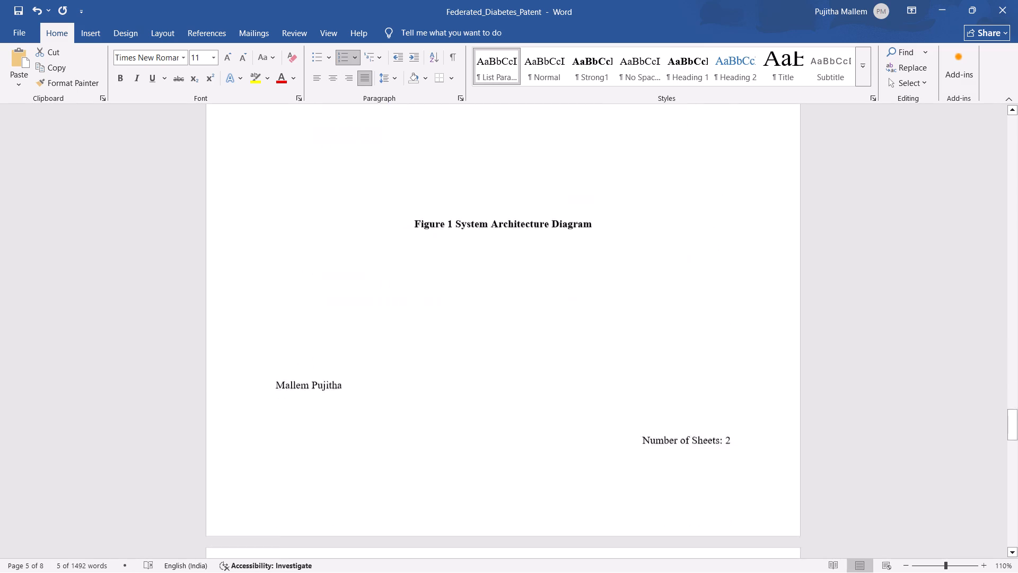
{"action": "scroll", "coordinate": [190, 229], "scroll_direction": "up", "scroll_amount": 2}
{"action": "scroll", "coordinate": [190, 229], "scroll_direction": "down", "scroll_amount": 1}
{"action": "scroll", "coordinate": [190, 229], "scroll_direction": "up", "scroll_amount": 1}
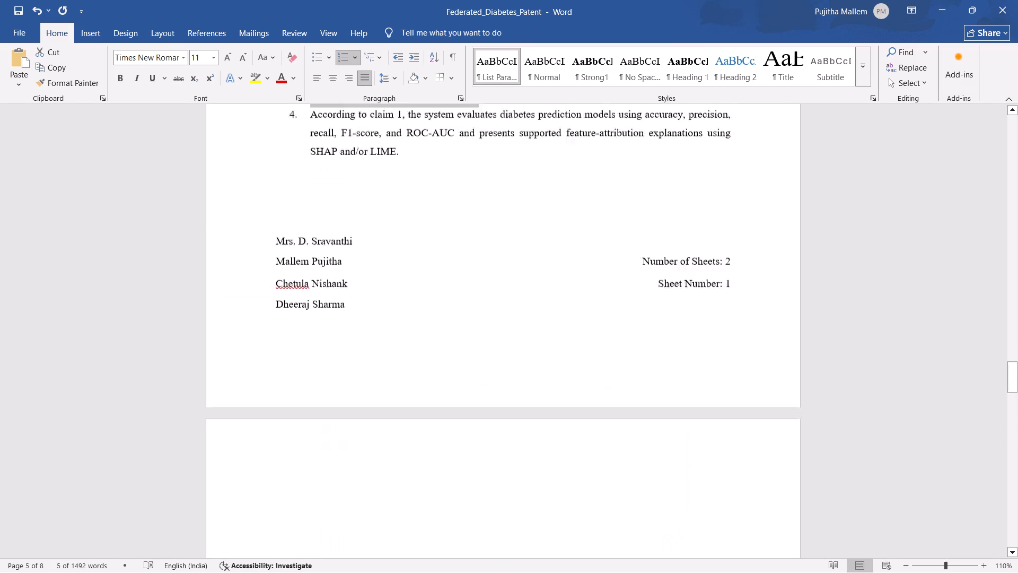
{"action": "scroll", "coordinate": [190, 229], "scroll_direction": "up", "scroll_amount": 4}
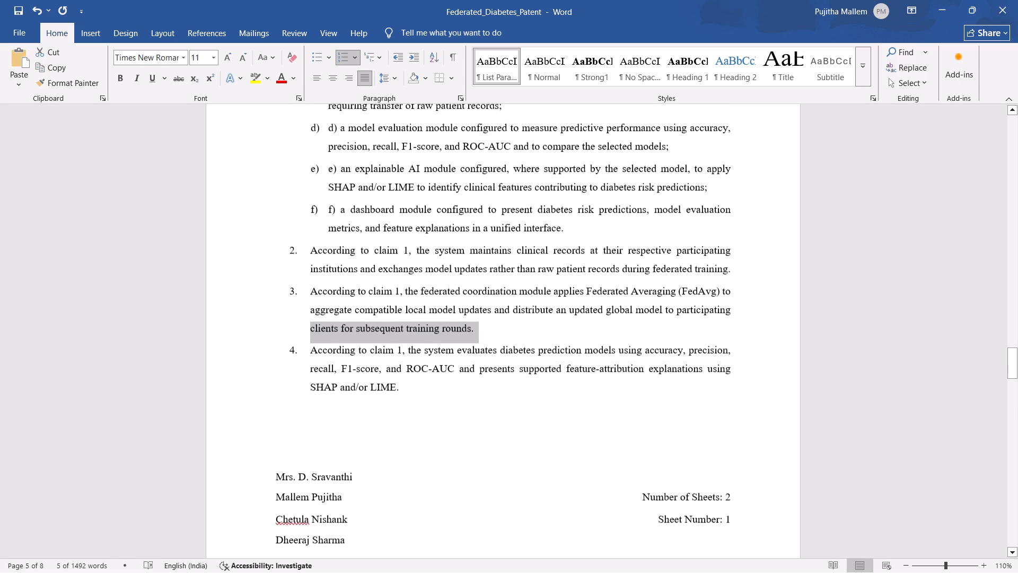
{"action": "scroll", "coordinate": [190, 229], "scroll_direction": "up", "scroll_amount": 3}
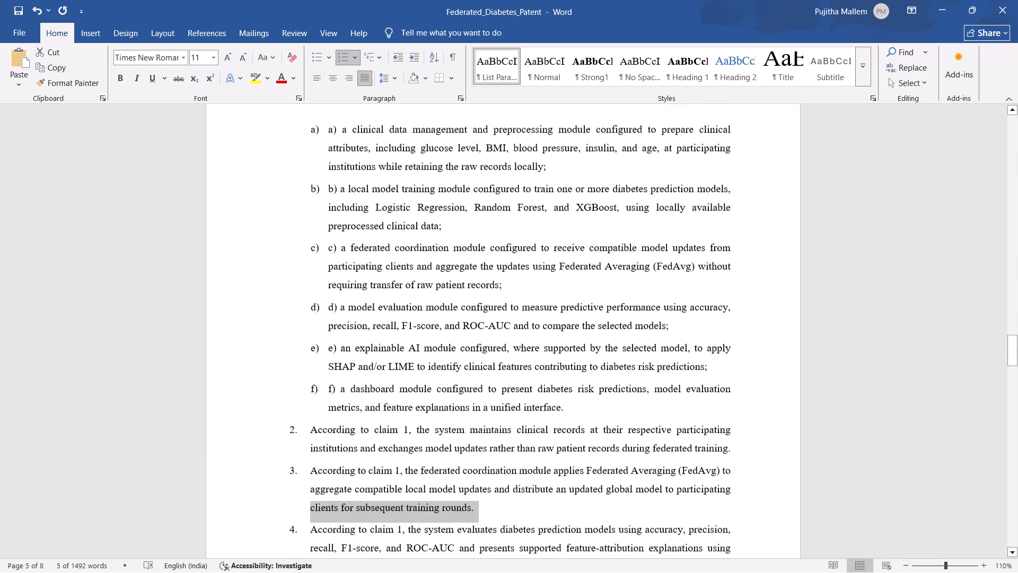
{"action": "scroll", "coordinate": [190, 229], "scroll_direction": "up", "scroll_amount": 2}
{"action": "scroll", "coordinate": [190, 229], "scroll_direction": "down", "scroll_amount": 7}
Remove the blank lines before "Number of Sheets: 2" under Figure 1, keeping it right-aligned level with the first inventor's name.
{"action": "scroll", "coordinate": [190, 229], "scroll_direction": "up", "scroll_amount": 1}
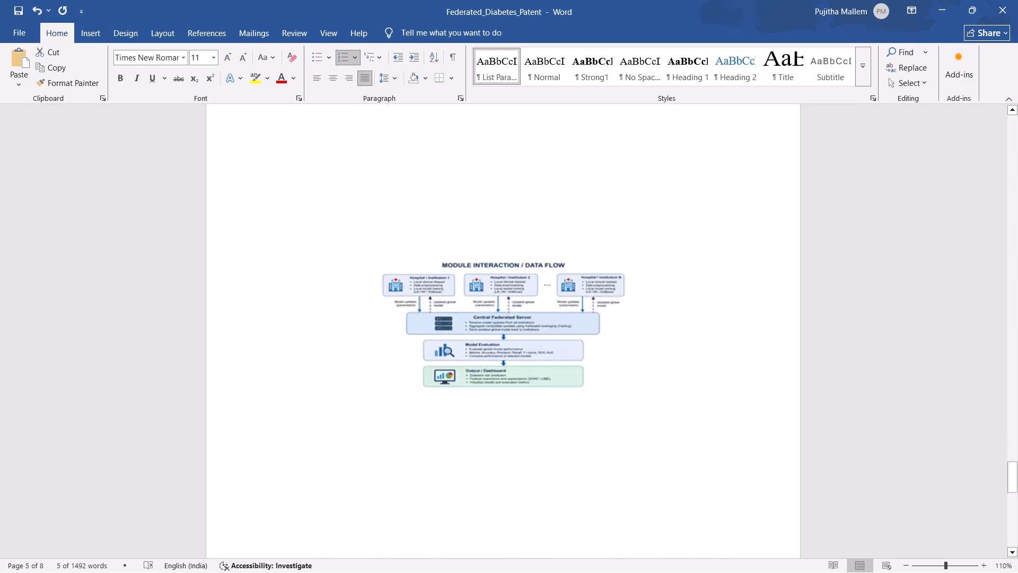
{"action": "scroll", "coordinate": [190, 229], "scroll_direction": "up", "scroll_amount": 1}
{"action": "scroll", "coordinate": [190, 229], "scroll_direction": "down", "scroll_amount": 3, "text": "ctrl"}
{"action": "scroll", "coordinate": [190, 229], "scroll_direction": "up", "scroll_amount": 1}
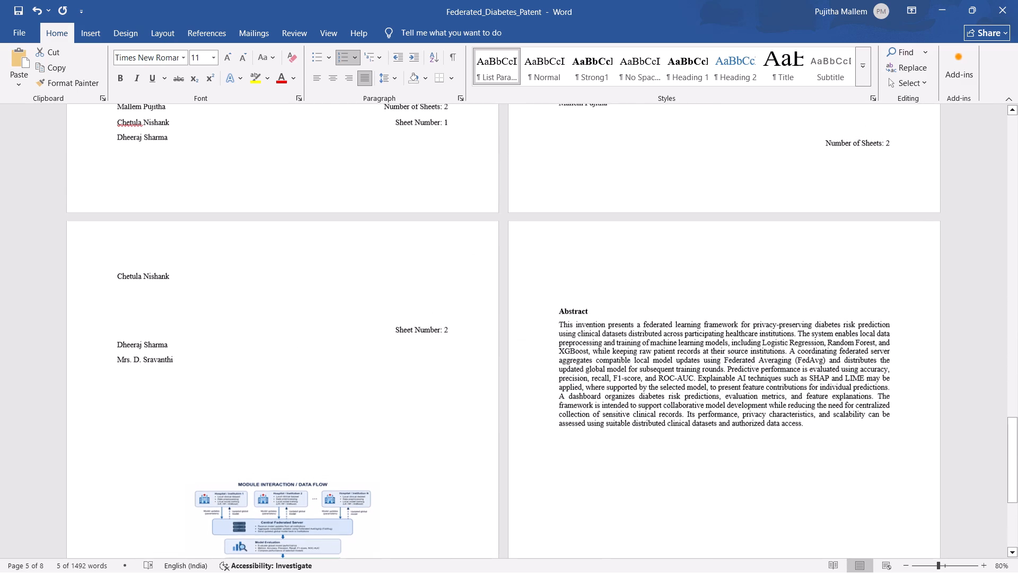
{"action": "scroll", "coordinate": [190, 229], "scroll_direction": "up", "scroll_amount": 2, "text": "ctrl"}
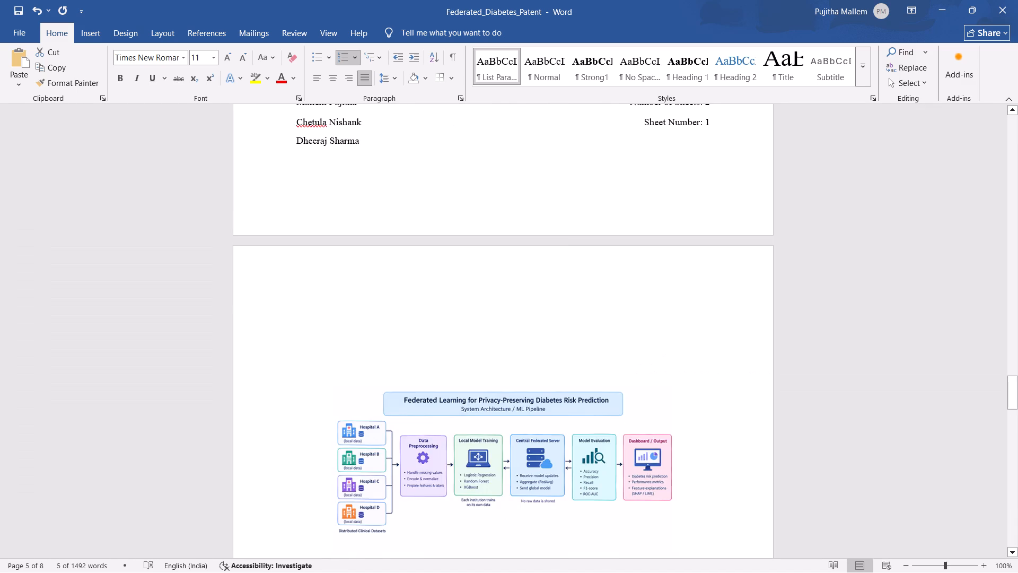
{"action": "scroll", "coordinate": [190, 229], "scroll_direction": "right", "scroll_amount": 1}
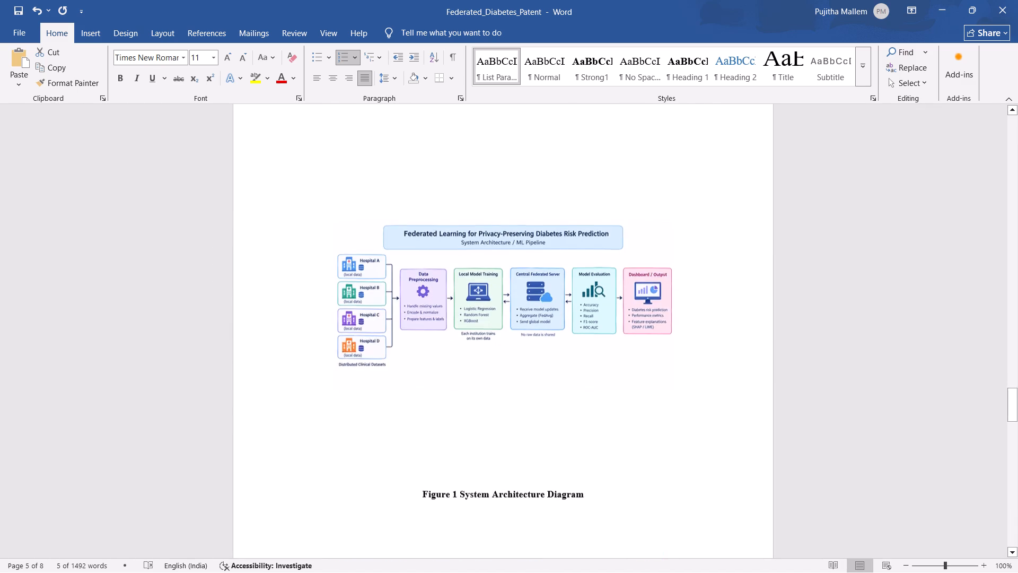
{"action": "scroll", "coordinate": [190, 229], "scroll_direction": "down", "scroll_amount": 1}
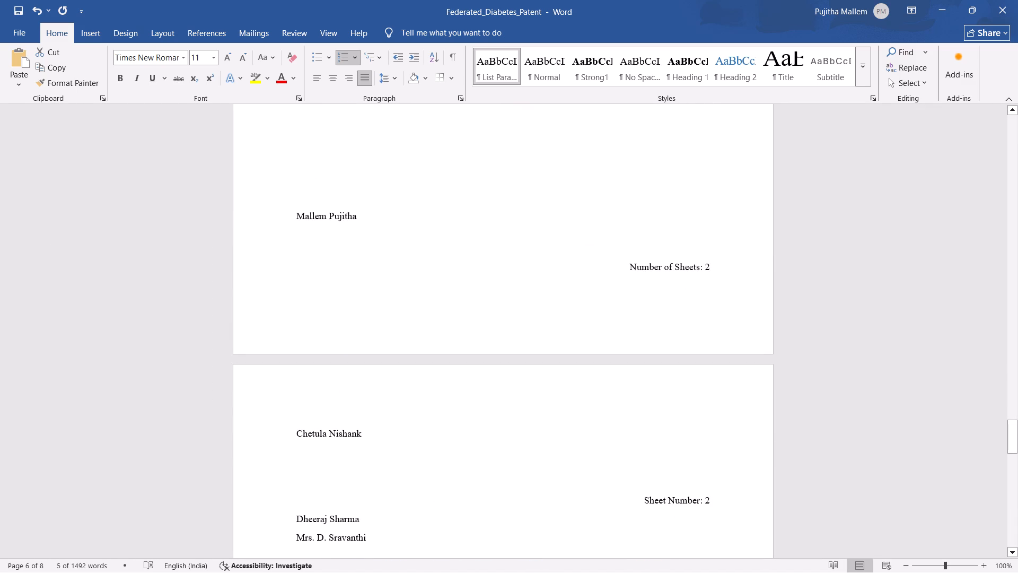
{"action": "left_click", "coordinate": [628, 265]}
{"action": "key", "text": "BackSpace"}
{"action": "key", "text": "BackSpace"}
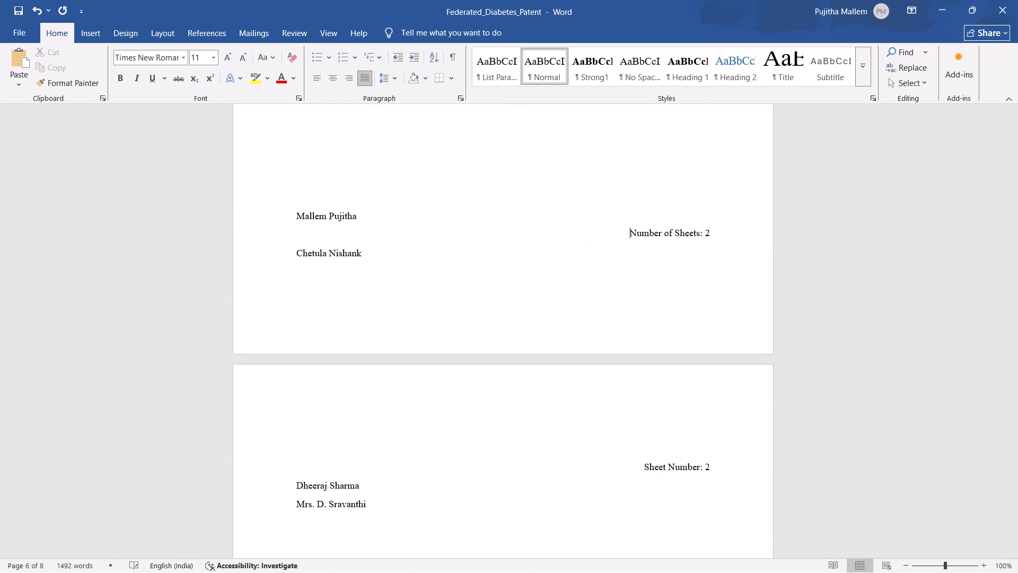
{"action": "key", "text": "BackSpace"}
{"action": "key", "text": "BackSpace"}
{"action": "key", "text": "space"}
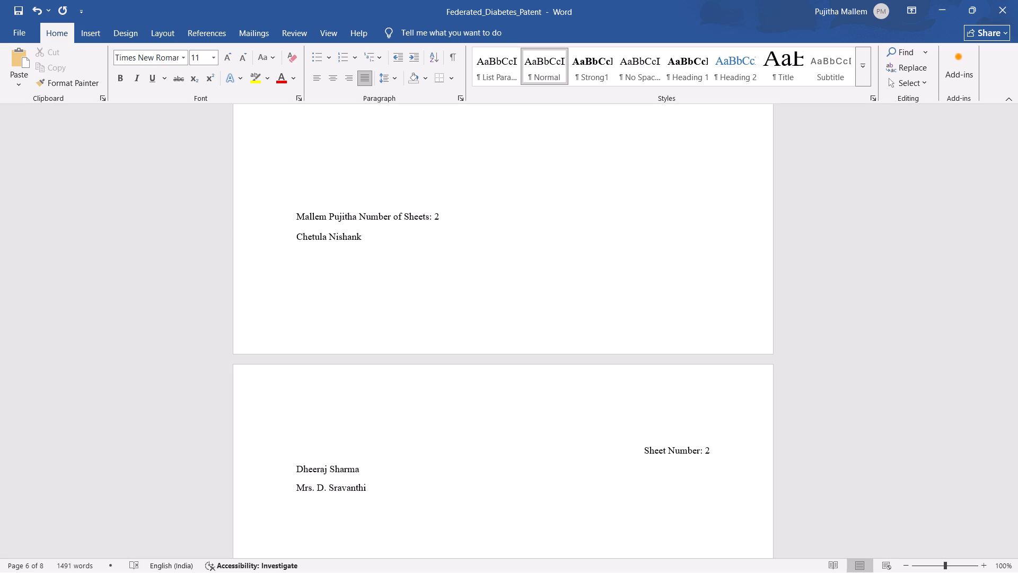
{"action": "key", "text": "ctrl+z"}
{"action": "key", "text": "ctrl+z"}
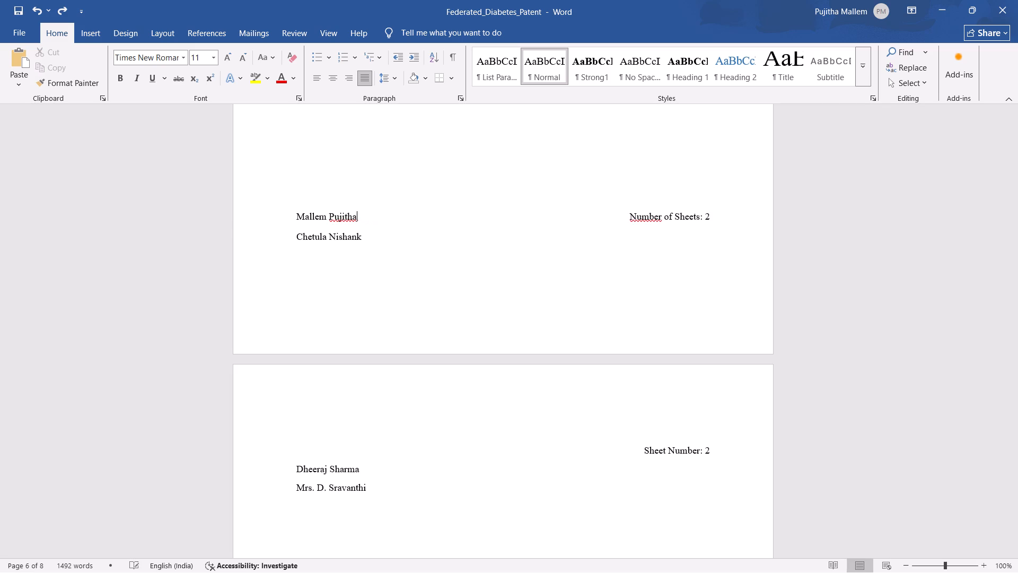
Remove the blank lines before "Sheet Number: 2", keeping it right-aligned level with the second inventor's name under "Number of Sheets: 2".
{"action": "left_click", "coordinate": [640, 447]}
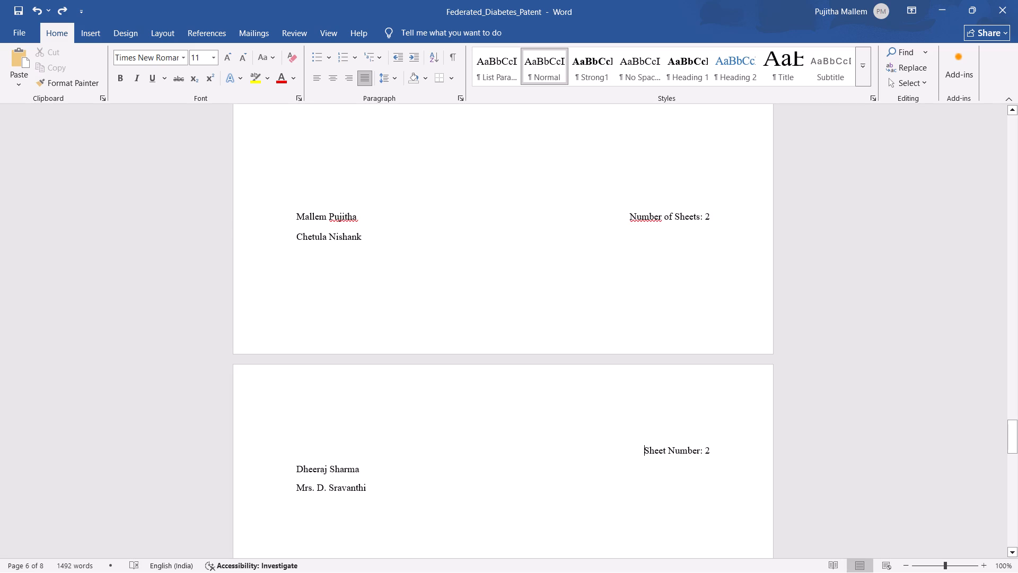
{"action": "key", "text": "BackSpace"}
{"action": "key", "text": "BackSpace"}
{"action": "key", "text": "BackSpace"}
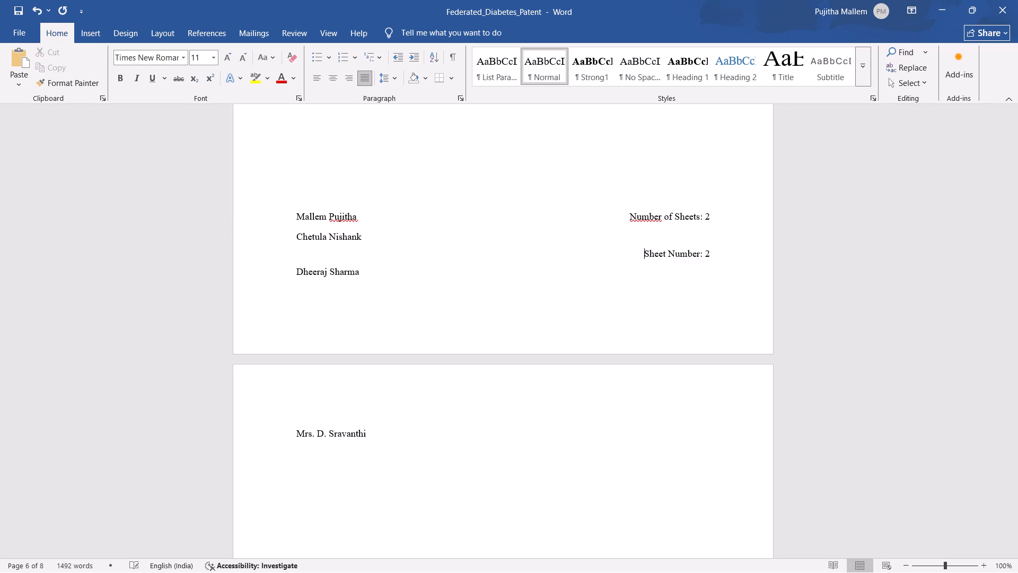
{"action": "key", "text": "BackSpace"}
{"action": "key", "text": "BackSpace"}
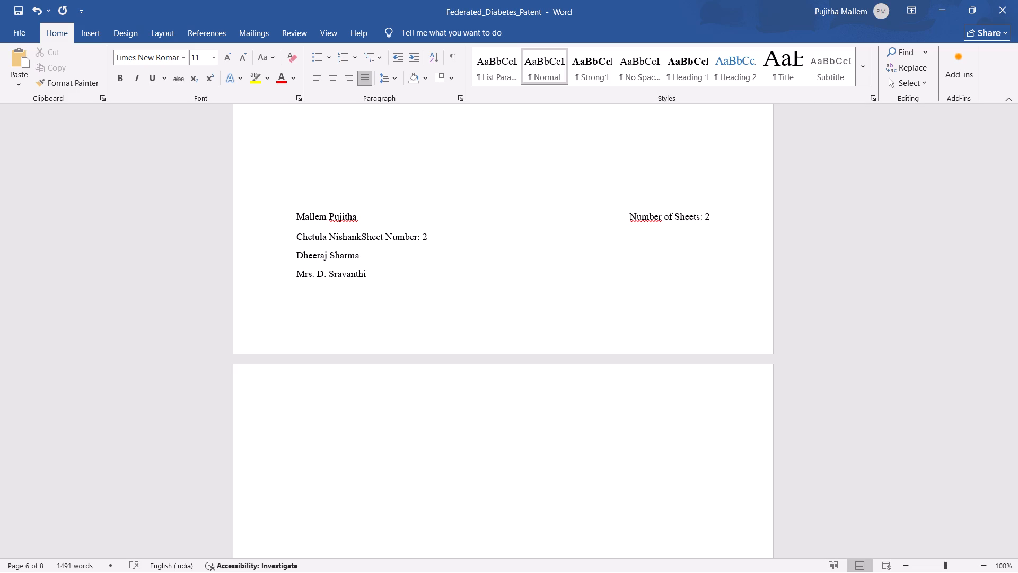
{"action": "key", "text": "ctrl+z"}
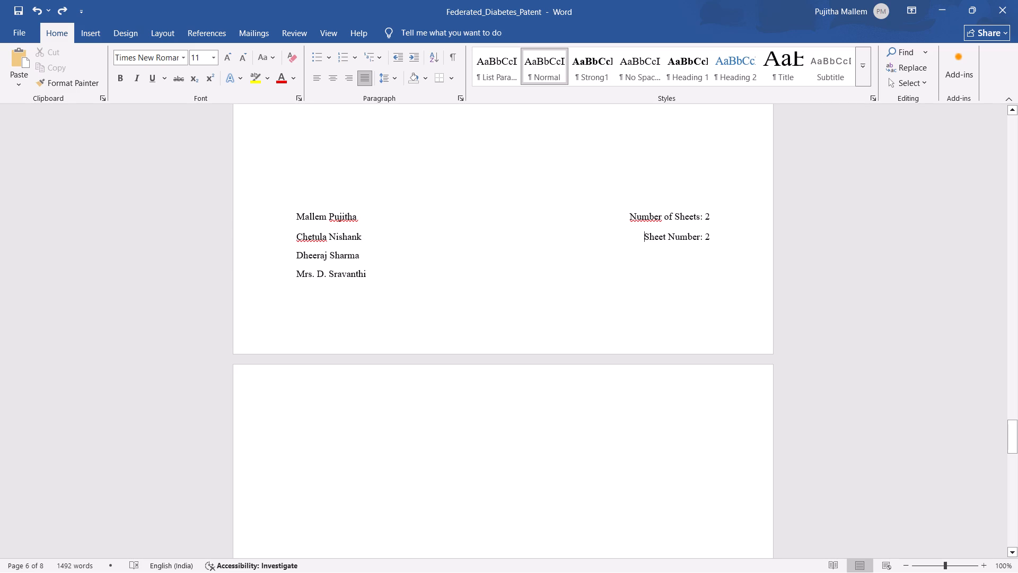
Swap the first and fourth inventor names in the sheet-number block so the name titled "Mrs." heads the list.
{"action": "left_click_drag", "start_coordinate": [358, 217], "coordinate": [303, 221]}
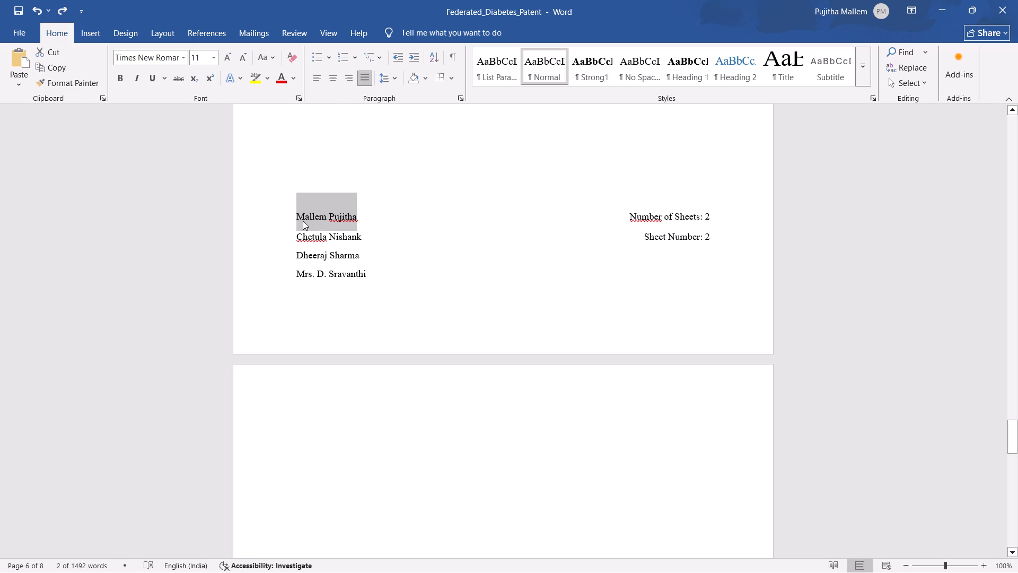
{"action": "key", "text": "ctrl+x"}
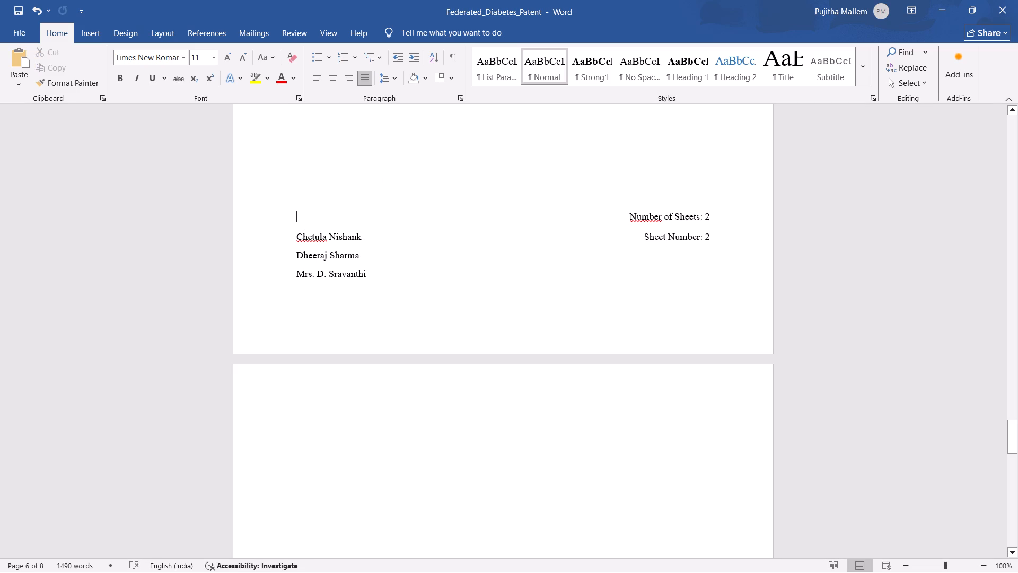
{"action": "left_click", "coordinate": [367, 274]}
{"action": "key", "text": "space"}
{"action": "key", "text": "ctrl+v"}
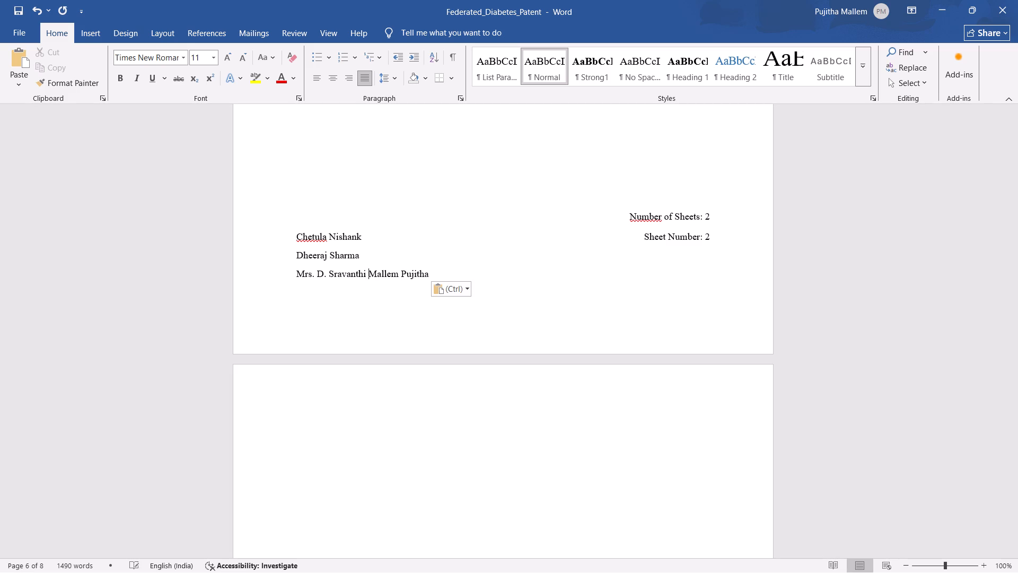
{"action": "left_click_drag", "start_coordinate": [367, 274], "coordinate": [299, 272]}
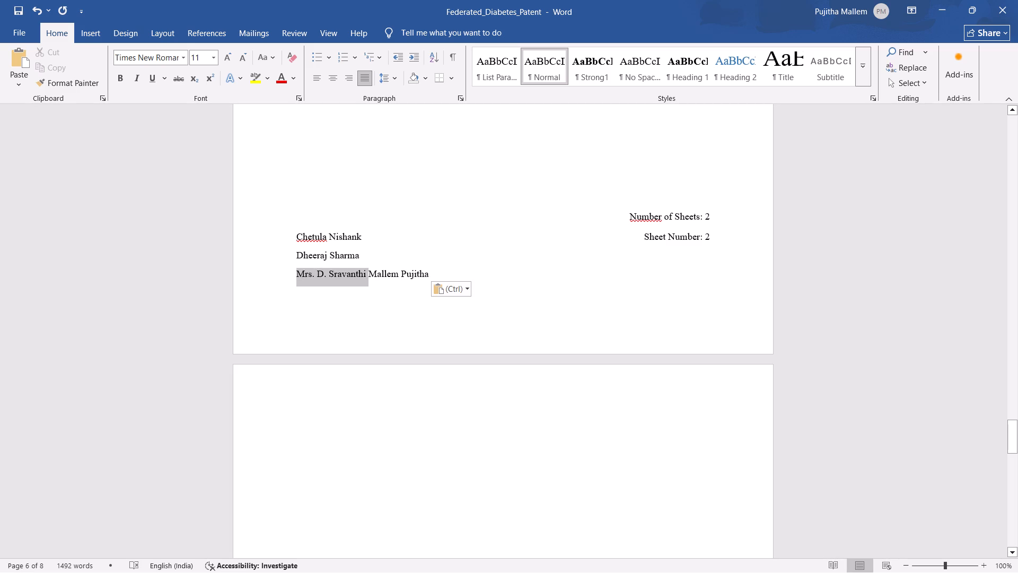
{"action": "left_click_drag", "start_coordinate": [299, 272], "coordinate": [298, 272]}
{"action": "key", "text": "ctrl+x"}
{"action": "left_click", "coordinate": [302, 222]}
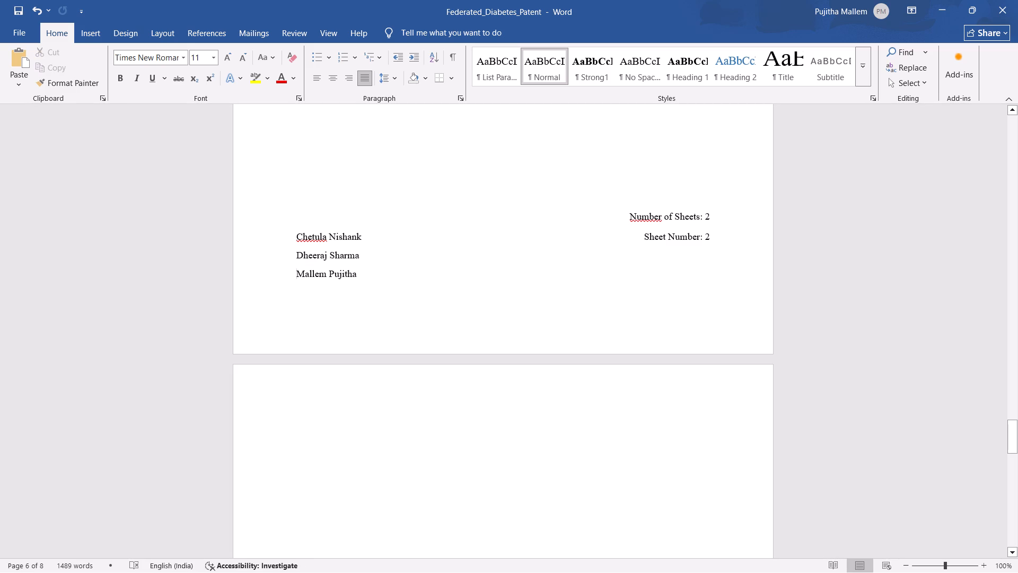
{"action": "key", "text": "ctrl+v"}
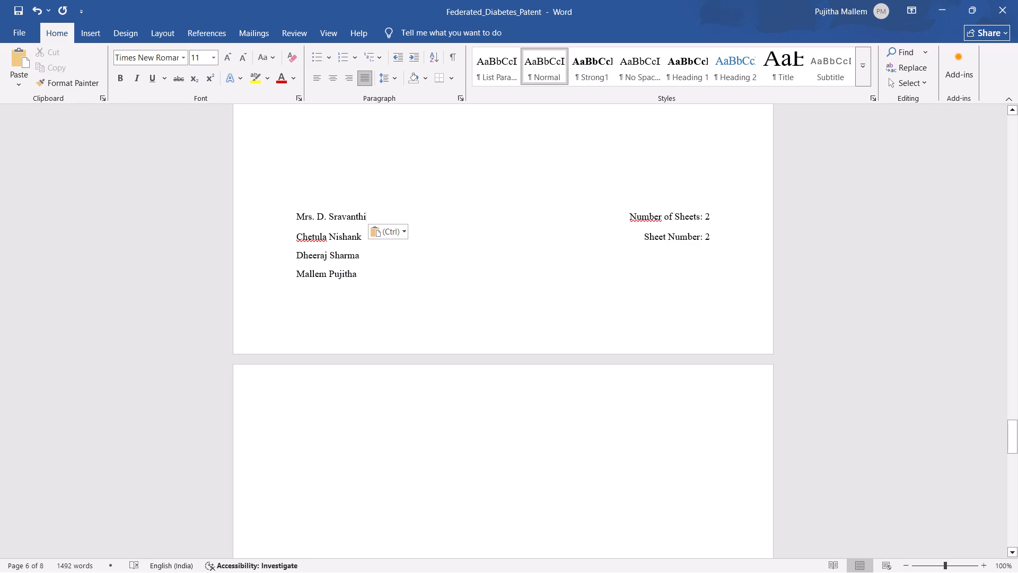
Move the last inventor name onto its own line directly below the first name, without leaving a blank line after it.
{"action": "left_click_drag", "start_coordinate": [359, 274], "coordinate": [301, 274]}
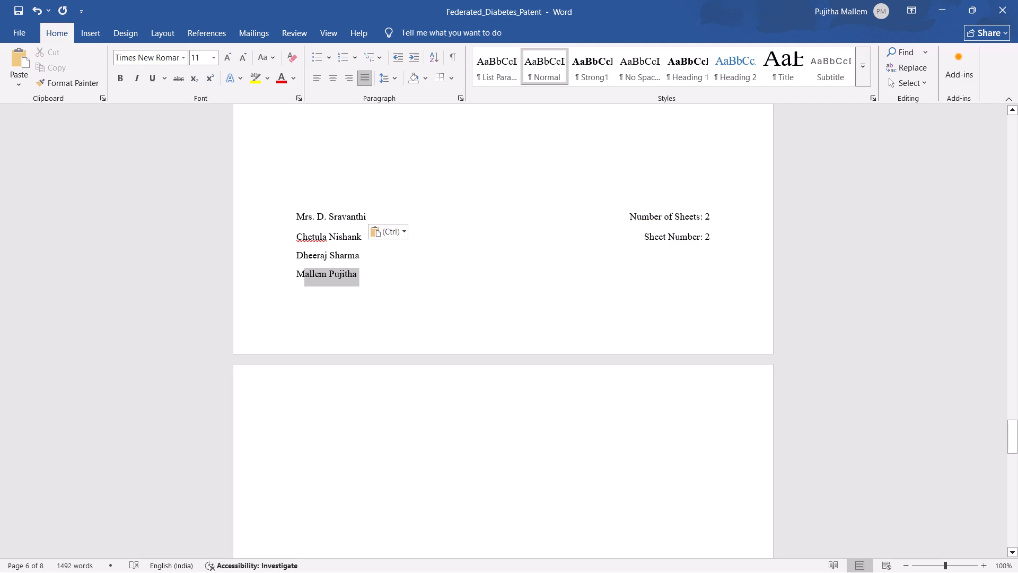
{"action": "left_click_drag", "start_coordinate": [301, 274], "coordinate": [301, 273]}
{"action": "key", "text": "ctrl+x"}
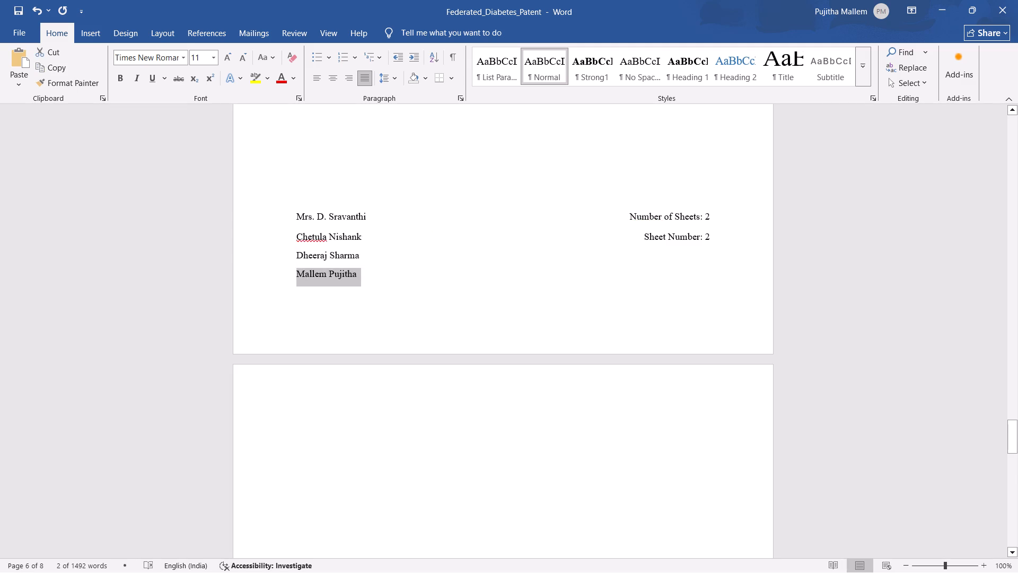
{"action": "scroll", "coordinate": [375, 246], "scroll_direction": "up", "scroll_amount": 2}
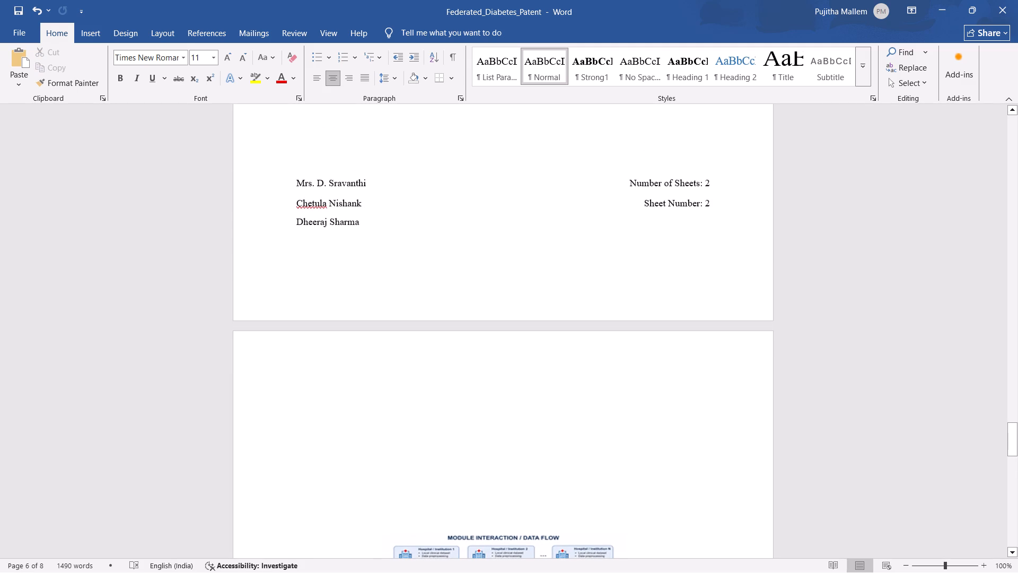
{"action": "left_click", "coordinate": [323, 196]}
{"action": "left_click", "coordinate": [294, 203]}
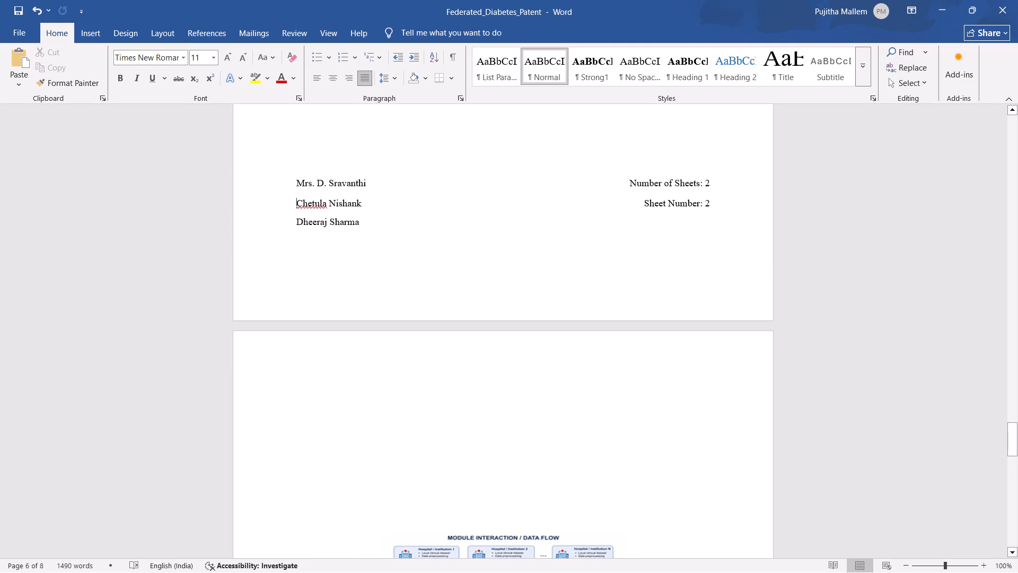
{"action": "key", "text": "Return"}
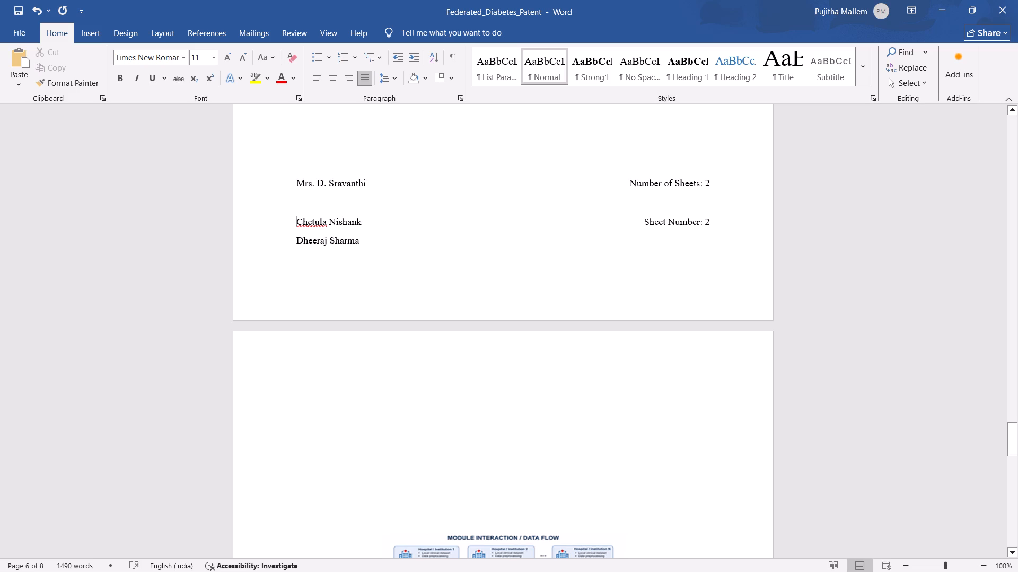
{"action": "left_click", "coordinate": [303, 196]}
{"action": "left_click", "coordinate": [295, 202]}
{"action": "key", "text": "ctrl+v"}
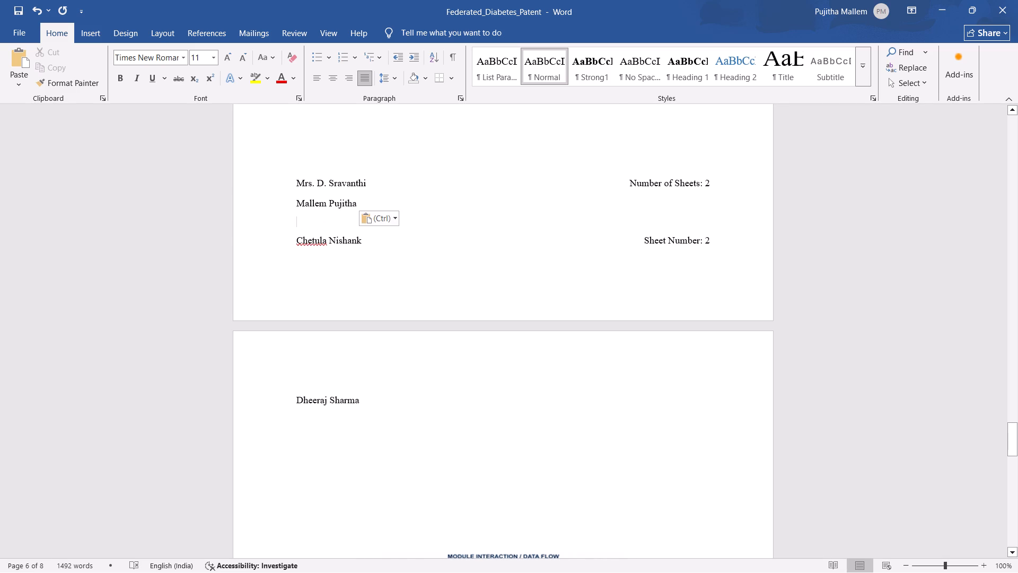
{"action": "key", "text": "BackSpace"}
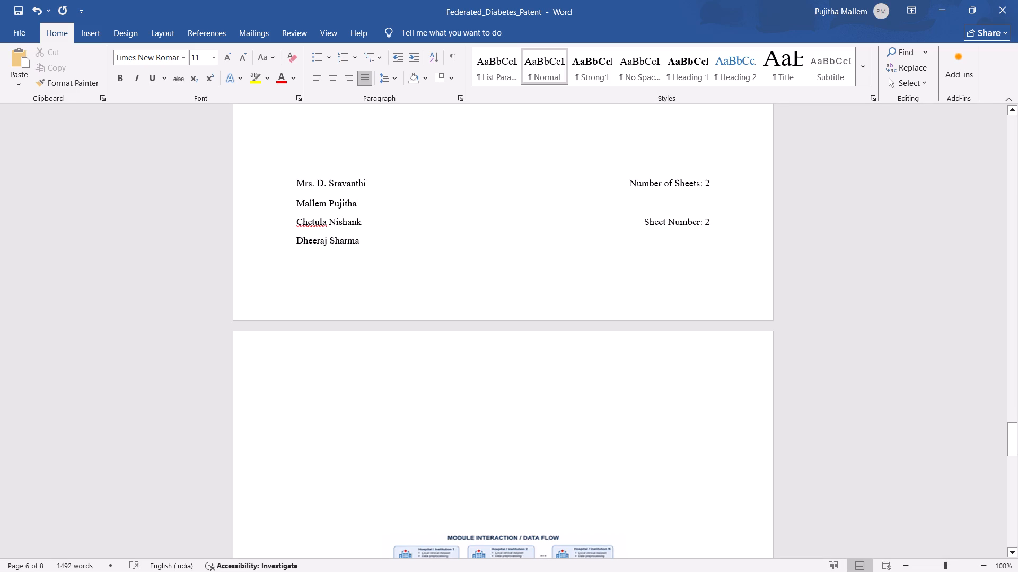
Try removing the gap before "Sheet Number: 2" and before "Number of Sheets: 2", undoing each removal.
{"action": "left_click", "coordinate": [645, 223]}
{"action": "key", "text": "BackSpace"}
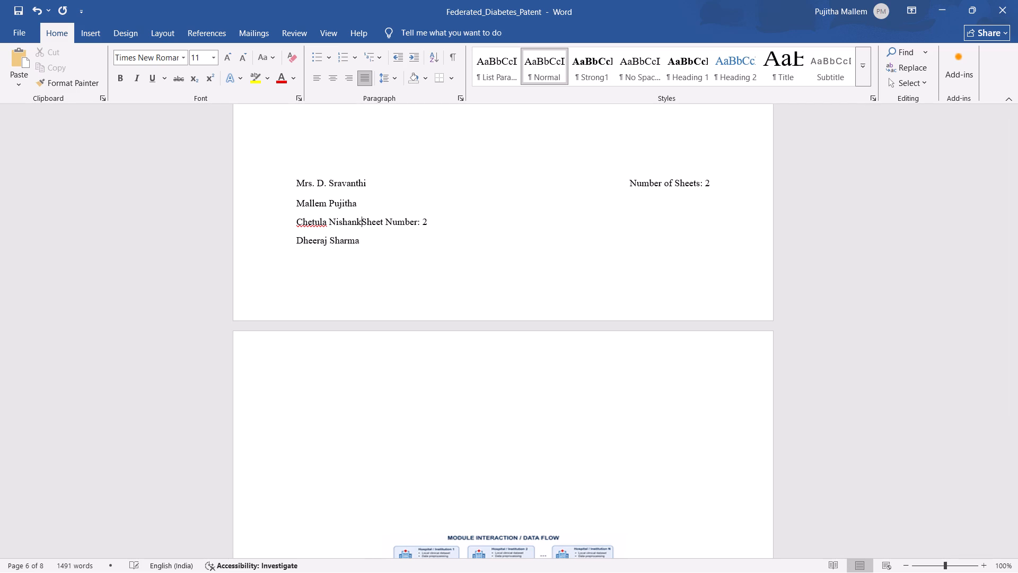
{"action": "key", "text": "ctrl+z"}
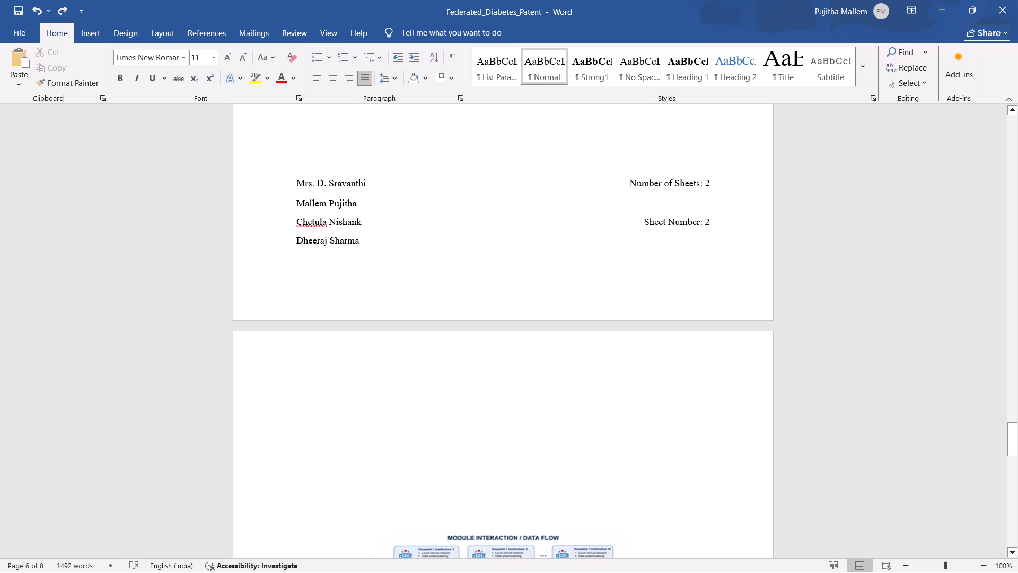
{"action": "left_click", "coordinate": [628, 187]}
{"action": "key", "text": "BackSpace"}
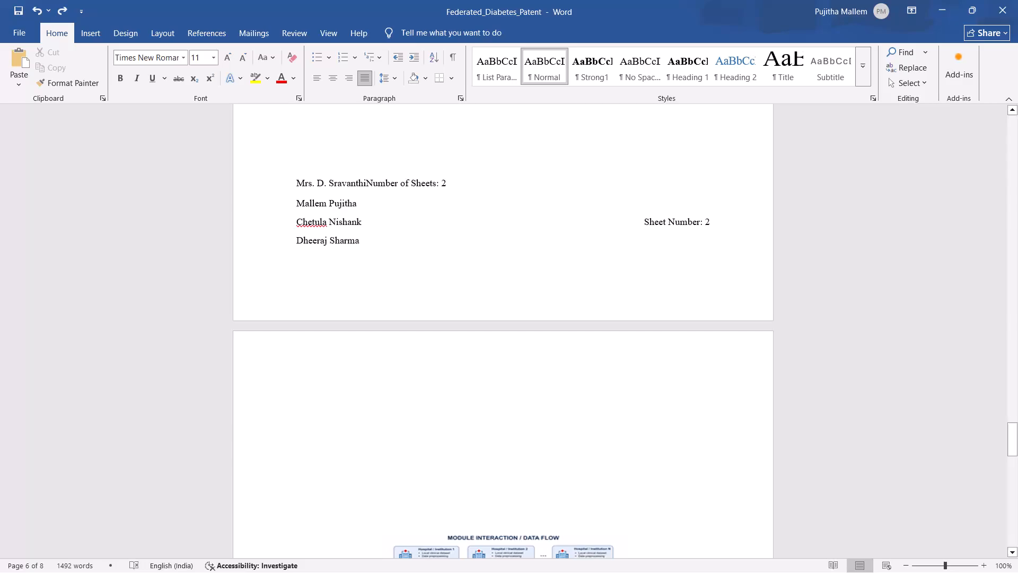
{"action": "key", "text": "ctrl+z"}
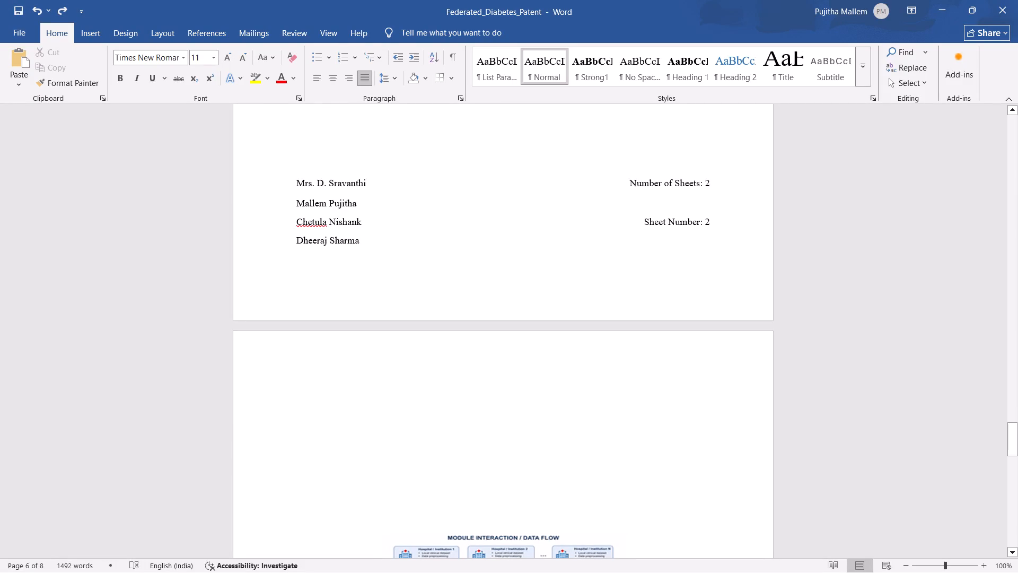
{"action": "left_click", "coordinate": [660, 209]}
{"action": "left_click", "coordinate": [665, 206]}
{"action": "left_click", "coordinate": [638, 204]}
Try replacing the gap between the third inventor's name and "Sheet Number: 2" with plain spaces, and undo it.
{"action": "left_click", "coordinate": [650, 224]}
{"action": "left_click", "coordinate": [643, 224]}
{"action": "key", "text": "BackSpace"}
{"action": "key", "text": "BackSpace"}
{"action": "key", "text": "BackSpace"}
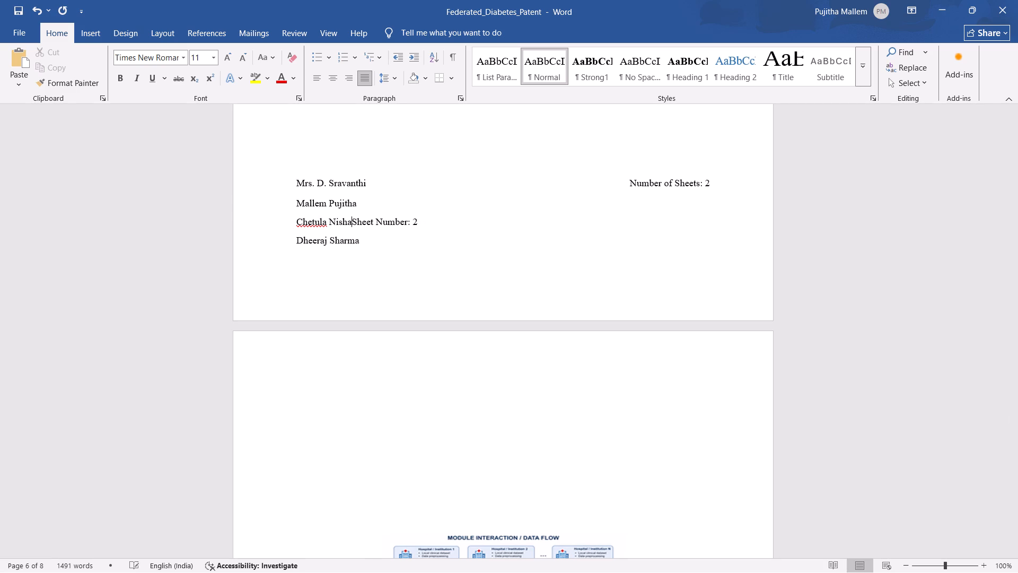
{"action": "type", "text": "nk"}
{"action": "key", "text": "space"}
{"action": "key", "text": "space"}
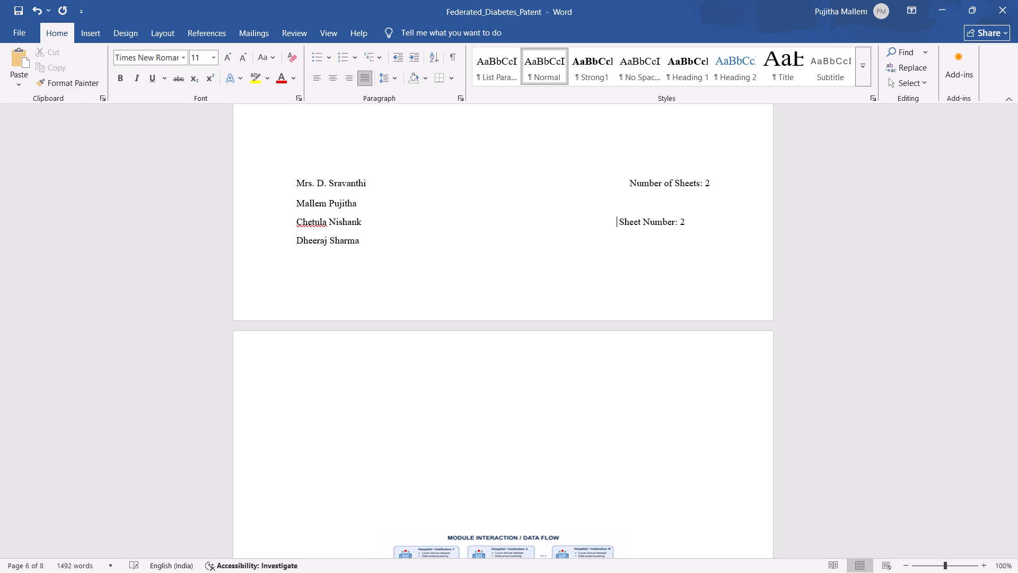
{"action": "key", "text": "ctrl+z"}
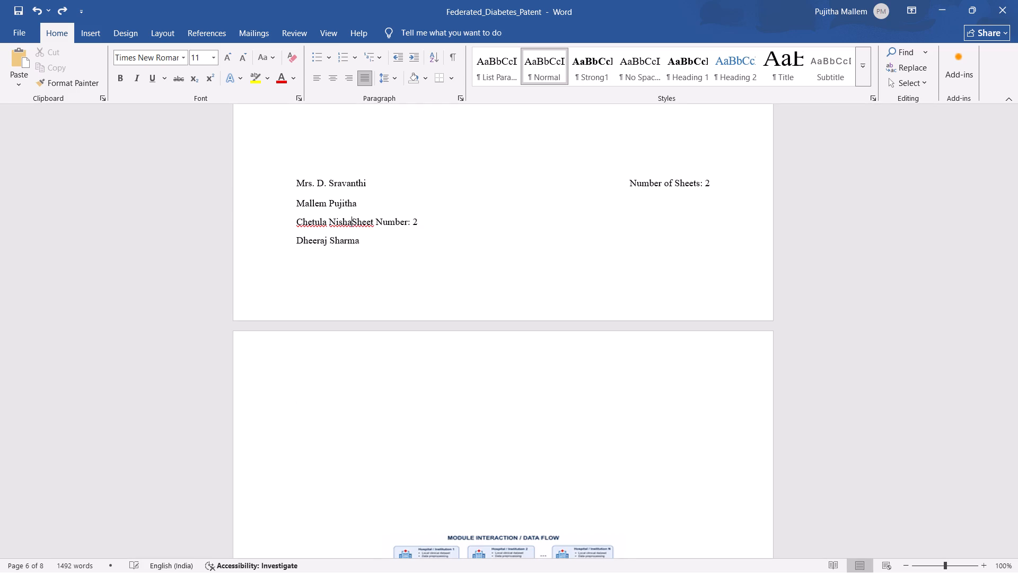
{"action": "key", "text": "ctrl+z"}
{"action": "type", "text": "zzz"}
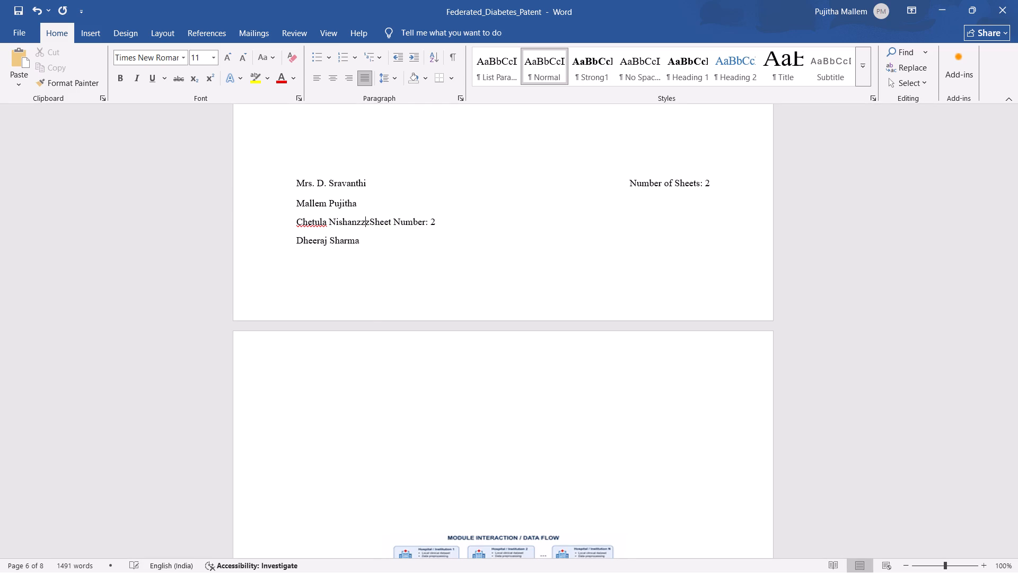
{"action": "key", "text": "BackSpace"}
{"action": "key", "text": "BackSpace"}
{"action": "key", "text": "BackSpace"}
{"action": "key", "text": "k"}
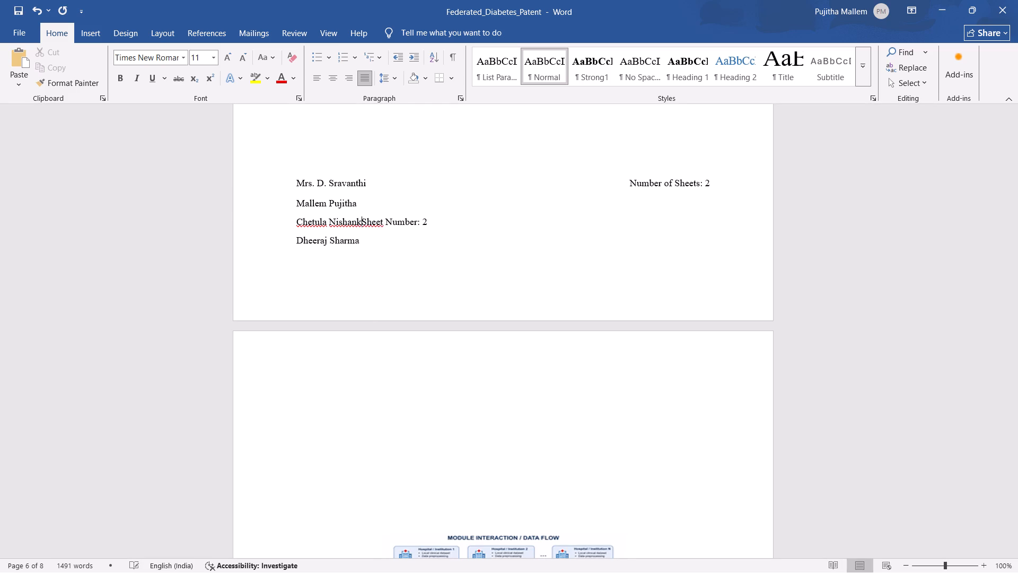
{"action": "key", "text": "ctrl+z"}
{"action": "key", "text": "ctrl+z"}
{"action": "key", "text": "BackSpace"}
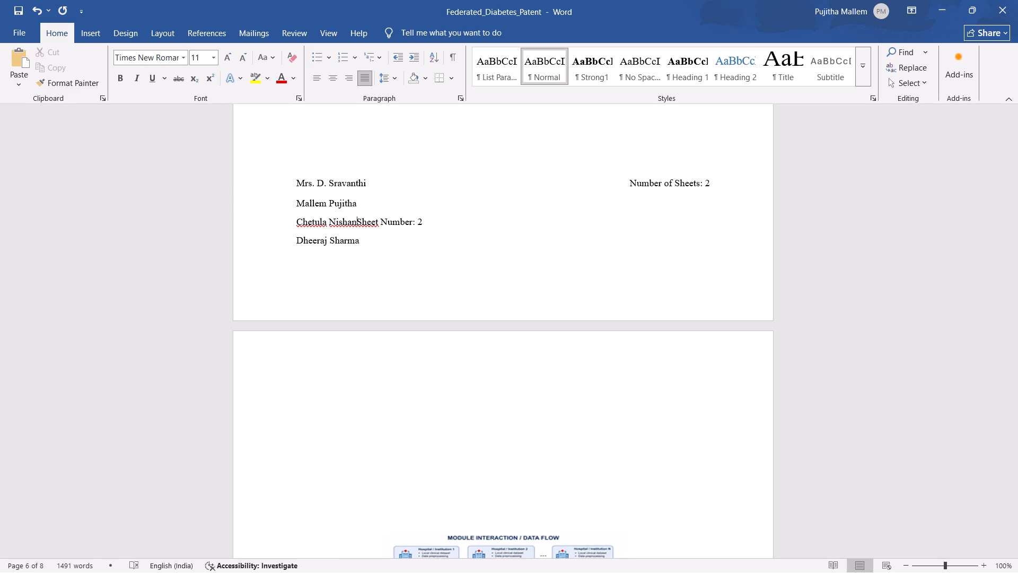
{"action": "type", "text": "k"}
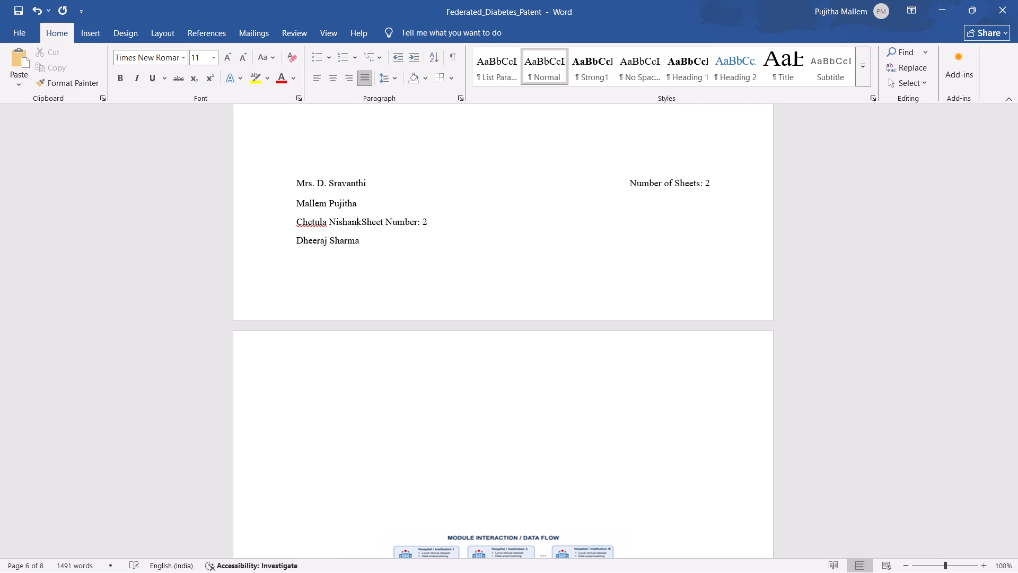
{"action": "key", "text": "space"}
Undo the edits in the "Sheet Number: 2" block back to before the last inventor name was moved.
{"action": "key", "text": "ctrl+z"}
{"action": "key", "text": "ctrl+z"}
{"action": "key", "text": "ctrl+z"}
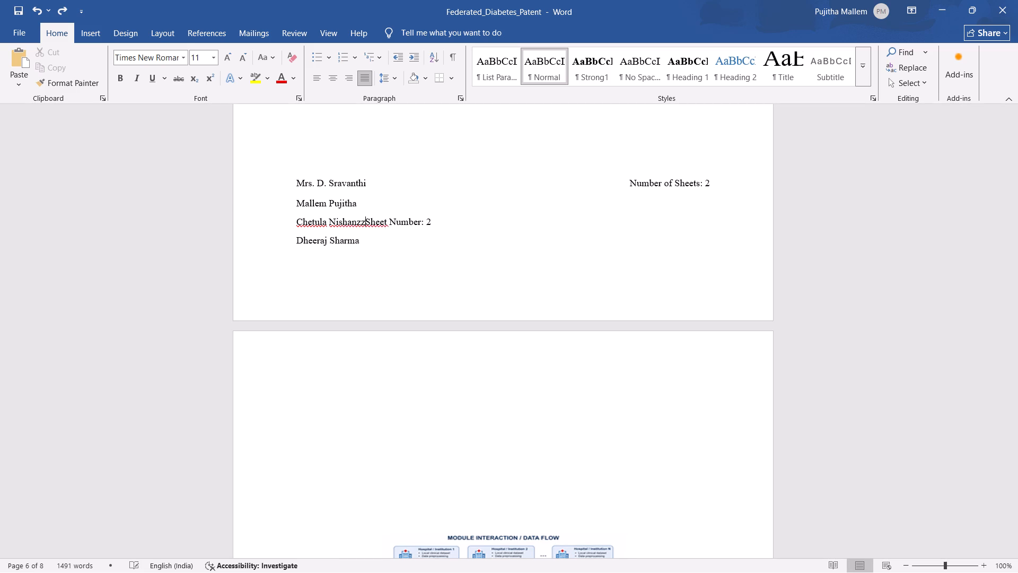
{"action": "key", "text": "ctrl+z"}
{"action": "key", "text": "ctrl+z"}
{"action": "key", "text": "ctrl+z"}
{"action": "key", "text": "ctrl+z"}
{"action": "key", "text": "ctrl+z"}
{"action": "key", "text": "ctrl+z"}
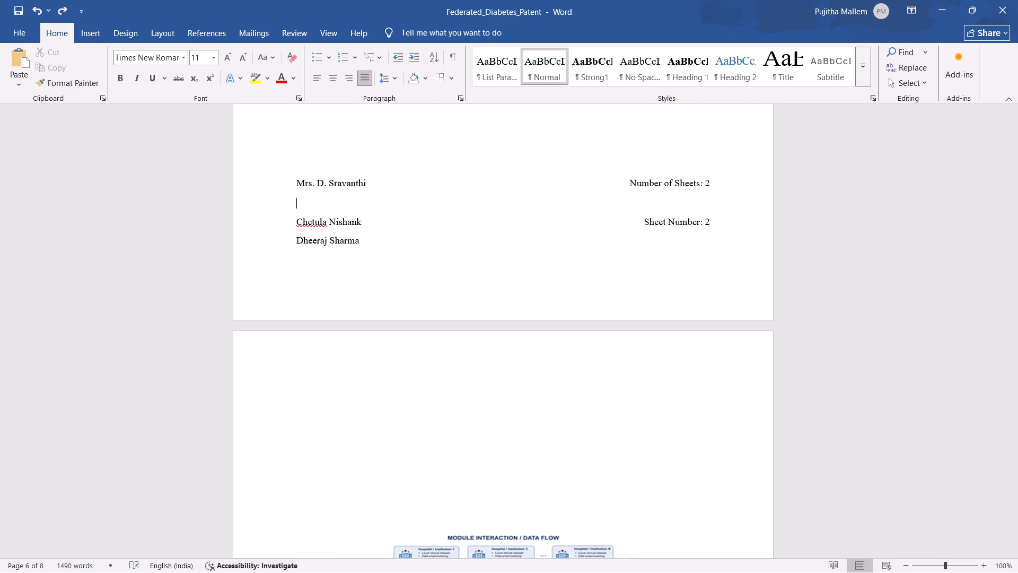
{"action": "key", "text": "ctrl+z"}
{"action": "key", "text": "ctrl+z"}
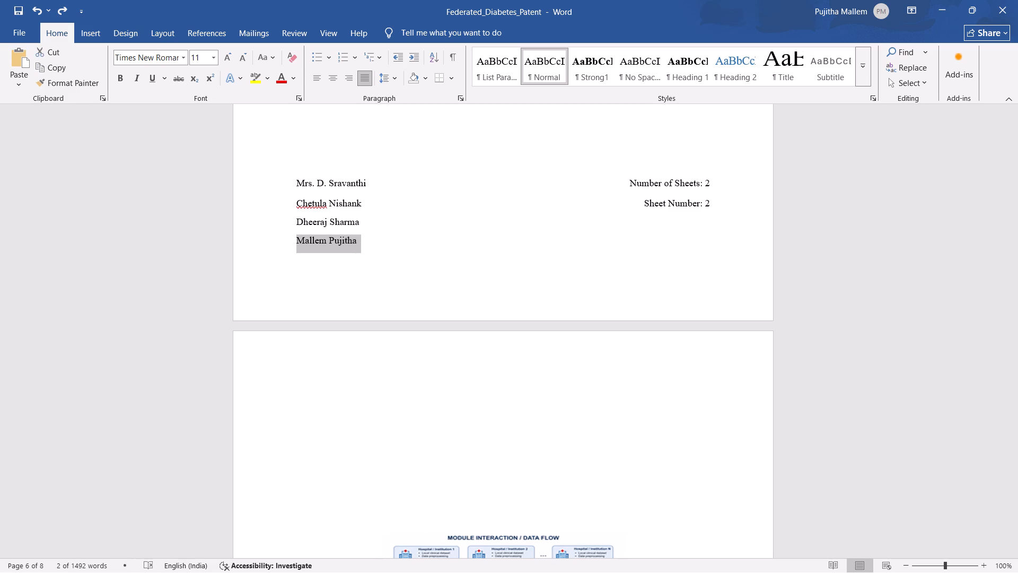
Move the last inventor name onto its own line directly below the first name, without a leading space.
{"action": "key", "text": "ctrl+x"}
{"action": "scroll", "coordinate": [643, 224], "scroll_direction": "up", "scroll_amount": 3}
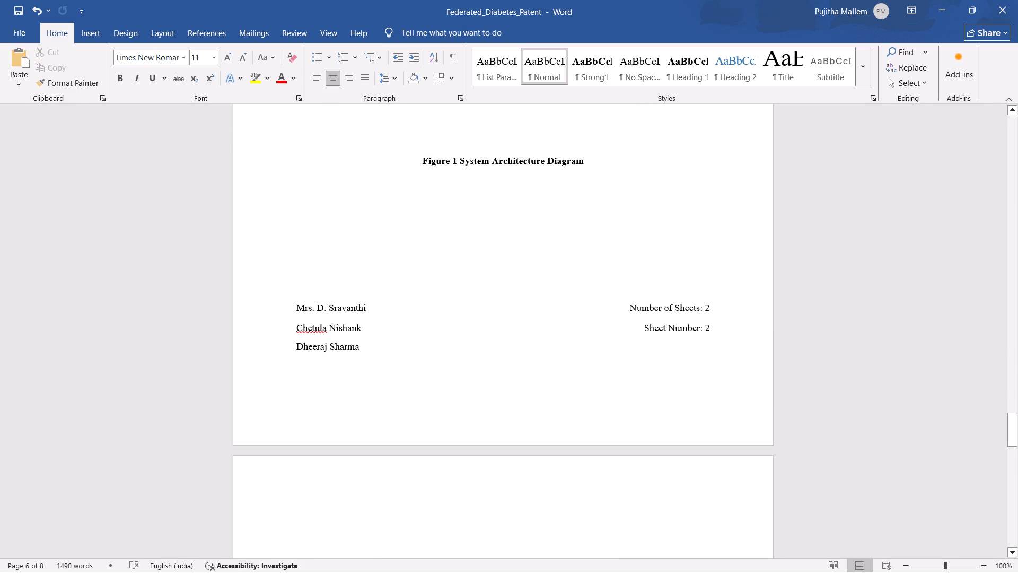
{"action": "left_click", "coordinate": [295, 327]}
{"action": "key", "text": "space"}
{"action": "key", "text": "ctrl+v"}
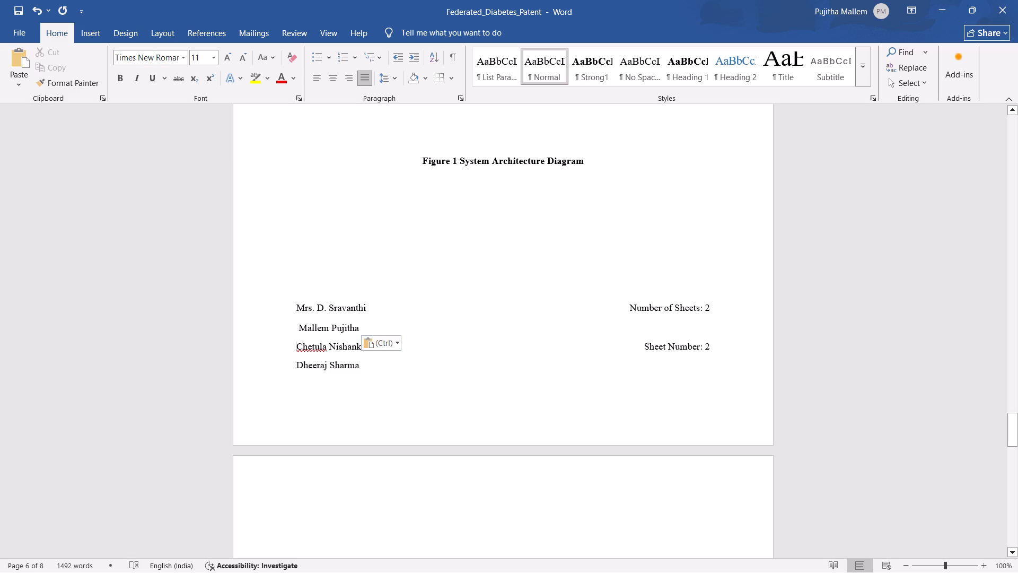
{"action": "left_click", "coordinate": [300, 326]}
{"action": "key", "text": "BackSpace"}
Review the sheet-number block below the claims and the layout of the remaining patent pages.
{"action": "scroll", "coordinate": [427, 346], "scroll_direction": "up", "scroll_amount": 1}
{"action": "scroll", "coordinate": [427, 346], "scroll_direction": "down", "scroll_amount": 1}
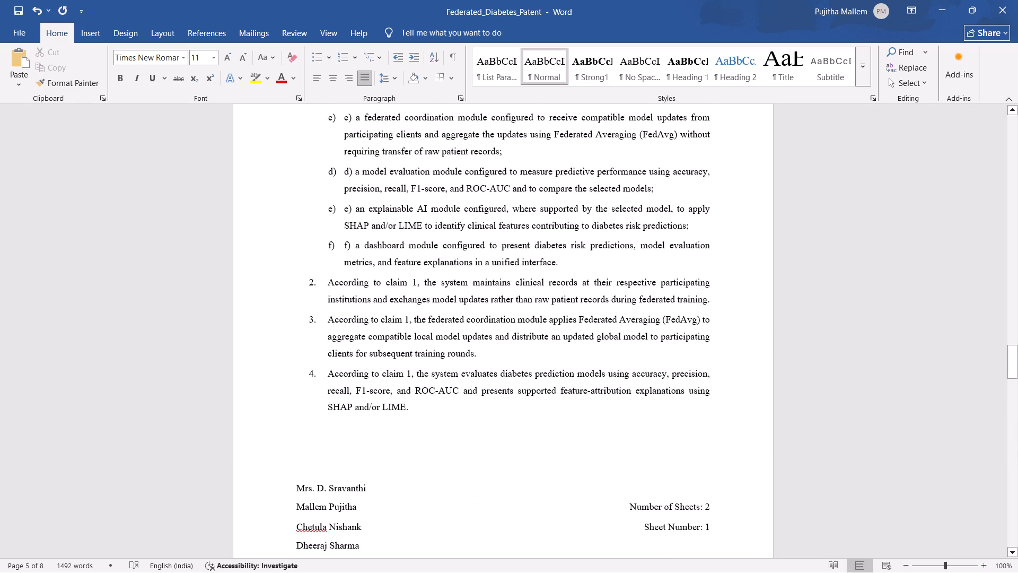
{"action": "scroll", "coordinate": [427, 346], "scroll_direction": "down", "scroll_amount": 1}
{"action": "scroll", "coordinate": [377, 472], "scroll_direction": "down", "scroll_amount": 1}
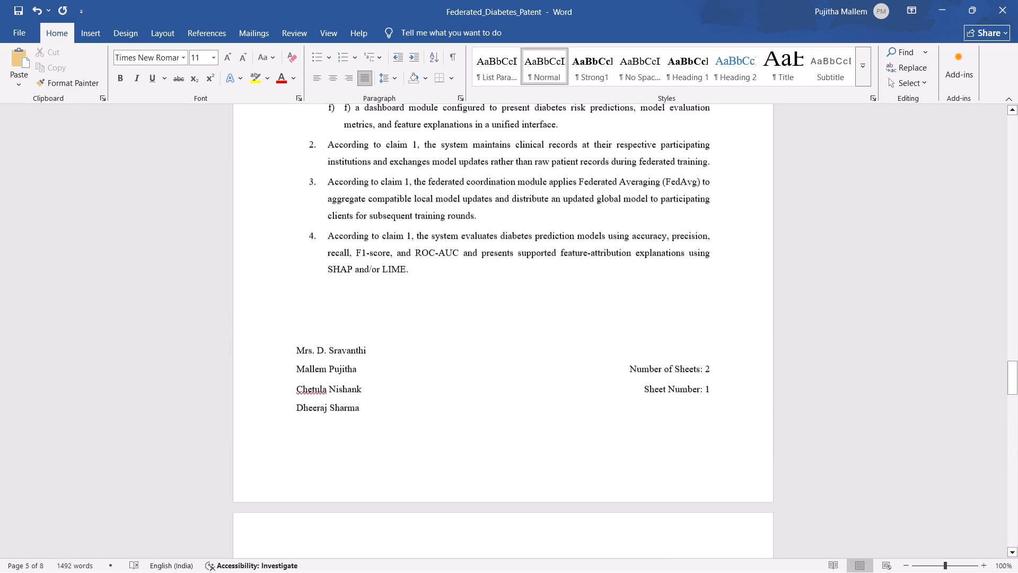
{"action": "scroll", "coordinate": [377, 472], "scroll_direction": "down", "scroll_amount": 3}
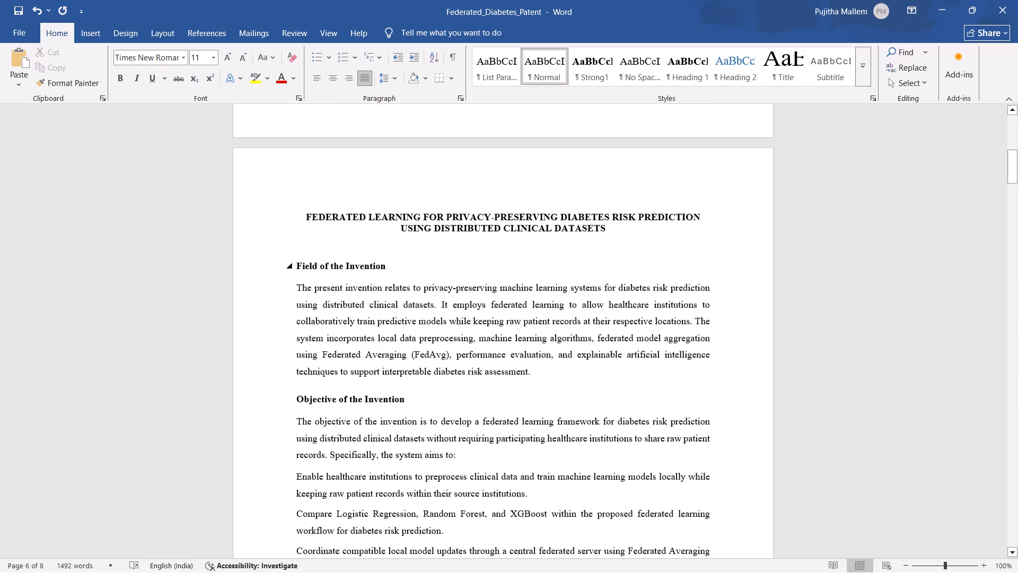
{"action": "scroll", "coordinate": [377, 472], "scroll_direction": "down", "scroll_amount": 18}
{"action": "scroll", "coordinate": [377, 472], "scroll_direction": "up", "scroll_amount": 1}
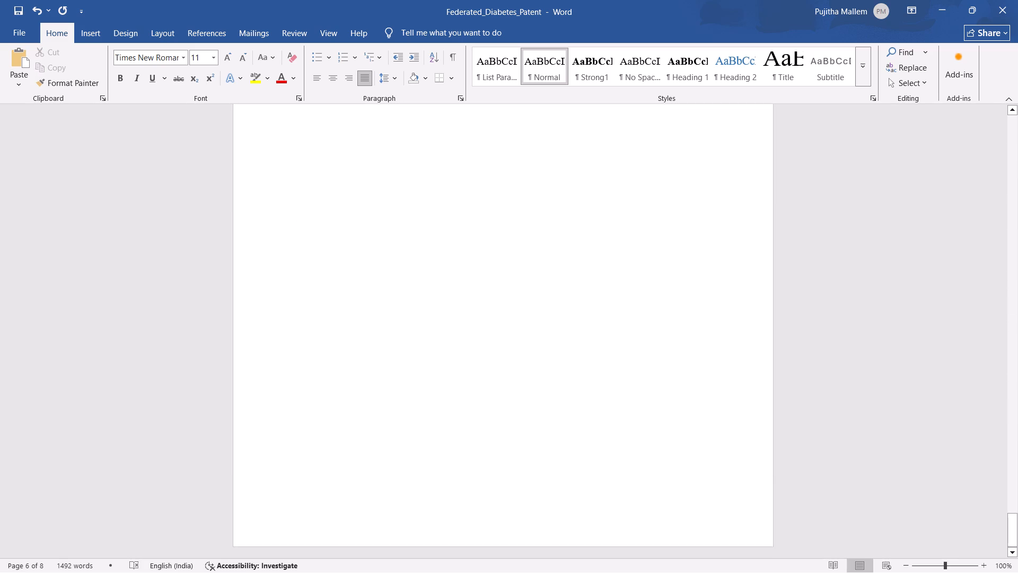
{"action": "scroll", "coordinate": [377, 472], "scroll_direction": "up", "scroll_amount": 2}
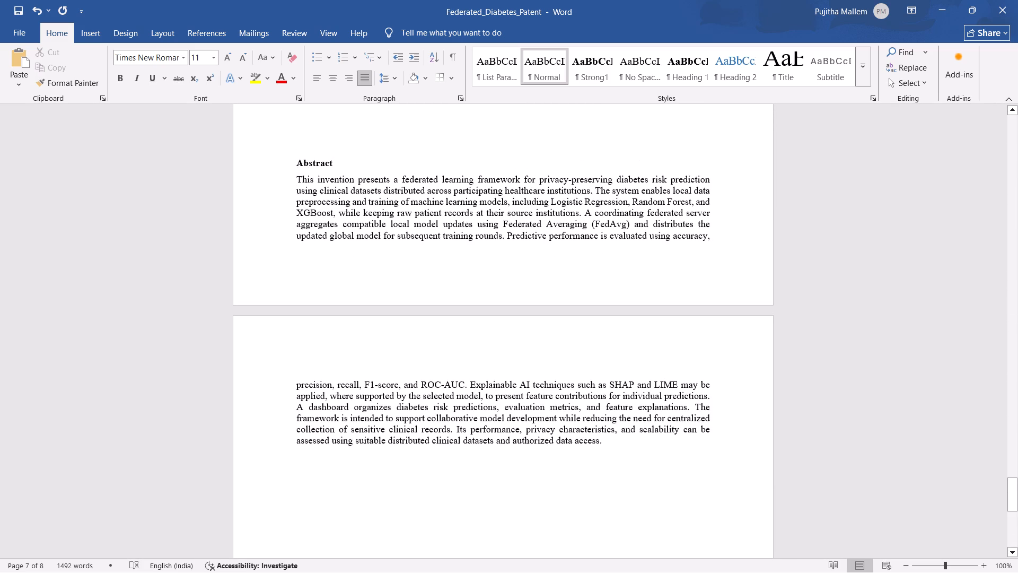
Compare the text formatting of the Abstract paragraph with that of the numbered claims.
{"action": "left_click_drag", "start_coordinate": [607, 444], "coordinate": [331, 378]}
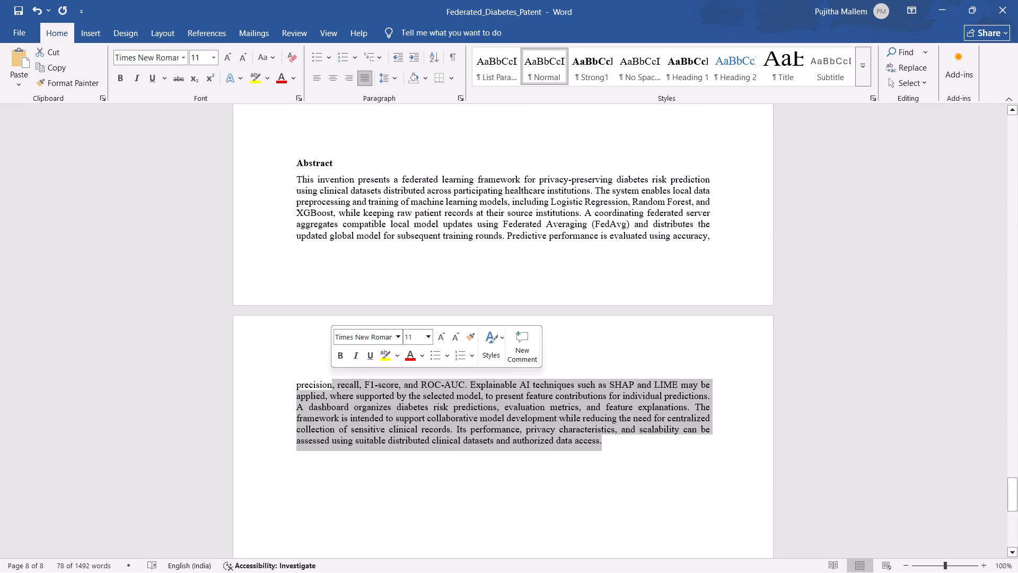
{"action": "scroll", "coordinate": [331, 378], "scroll_direction": "up", "scroll_amount": 3}
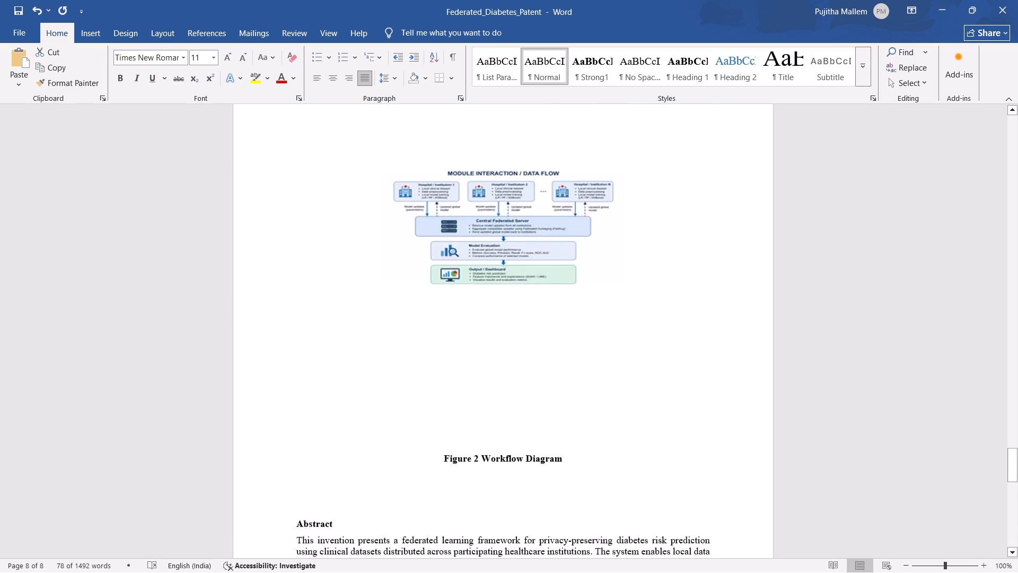
{"action": "scroll", "coordinate": [331, 378], "scroll_direction": "up", "scroll_amount": 1}
{"action": "scroll", "coordinate": [331, 378], "scroll_direction": "down", "scroll_amount": 5}
{"action": "scroll", "coordinate": [331, 378], "scroll_direction": "up", "scroll_amount": 3}
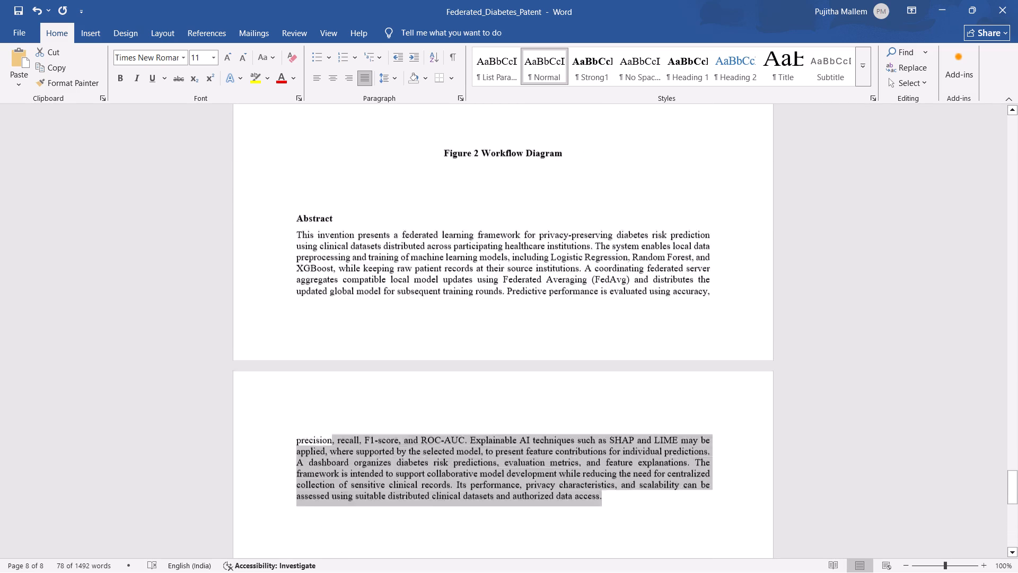
{"action": "scroll", "coordinate": [331, 378], "scroll_direction": "up", "scroll_amount": 5}
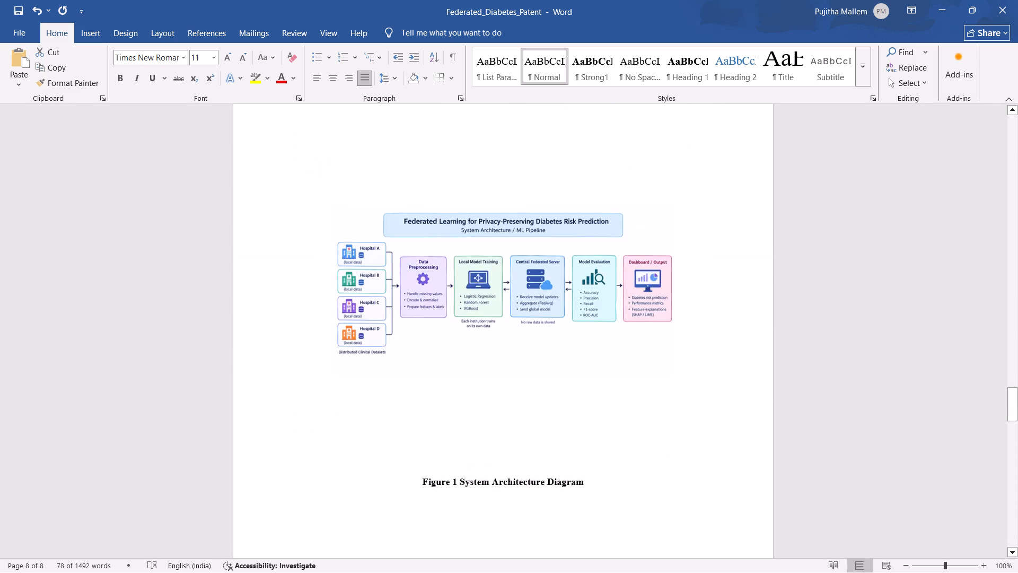
{"action": "scroll", "coordinate": [331, 378], "scroll_direction": "up", "scroll_amount": 2}
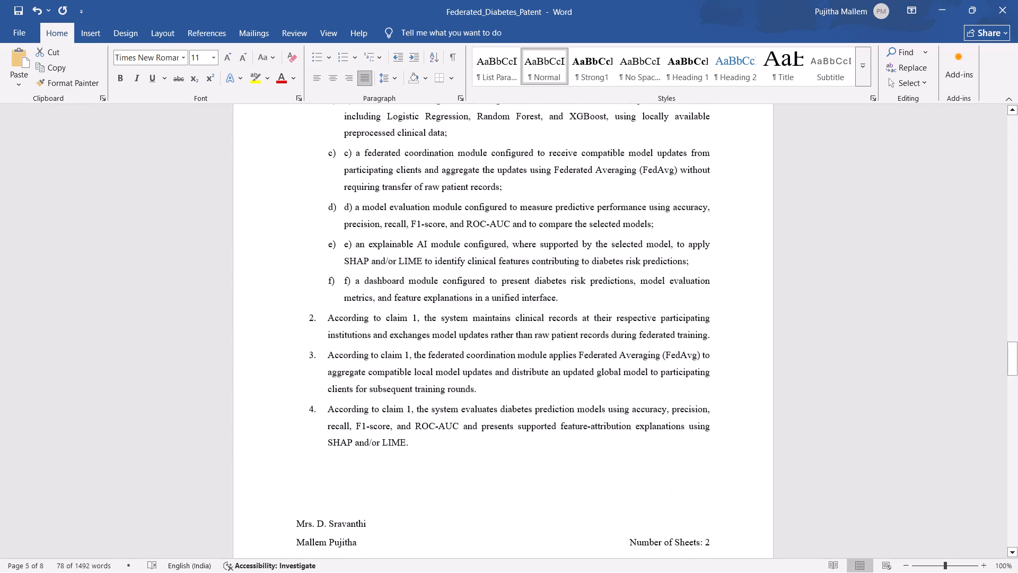
{"action": "left_click_drag", "start_coordinate": [411, 445], "coordinate": [324, 246]}
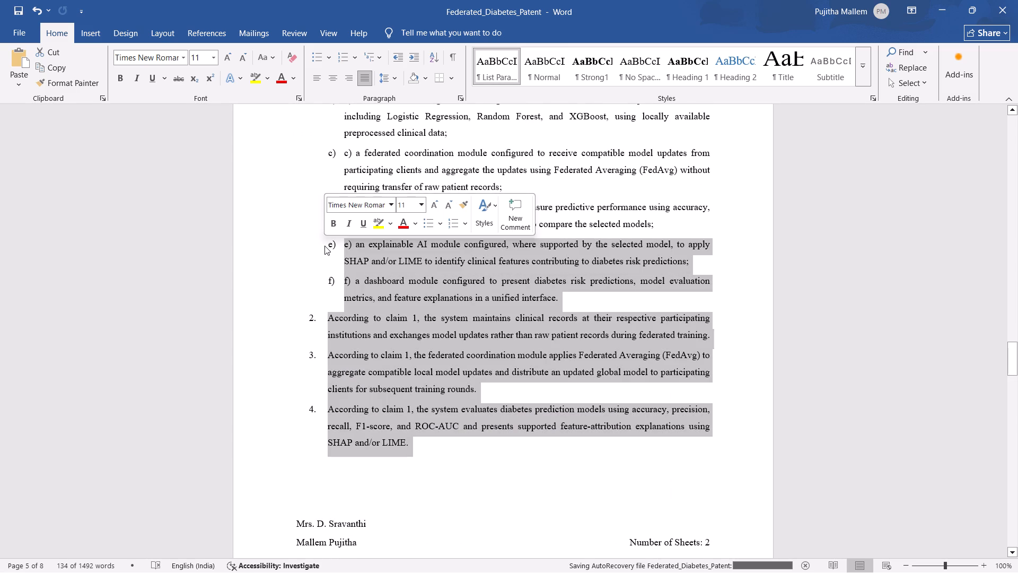
{"action": "left_click", "coordinate": [260, 294]}
Apply the List Paragraph style to the Abstract's body paragraph.
{"action": "scroll", "coordinate": [260, 294], "scroll_direction": "down", "scroll_amount": 2}
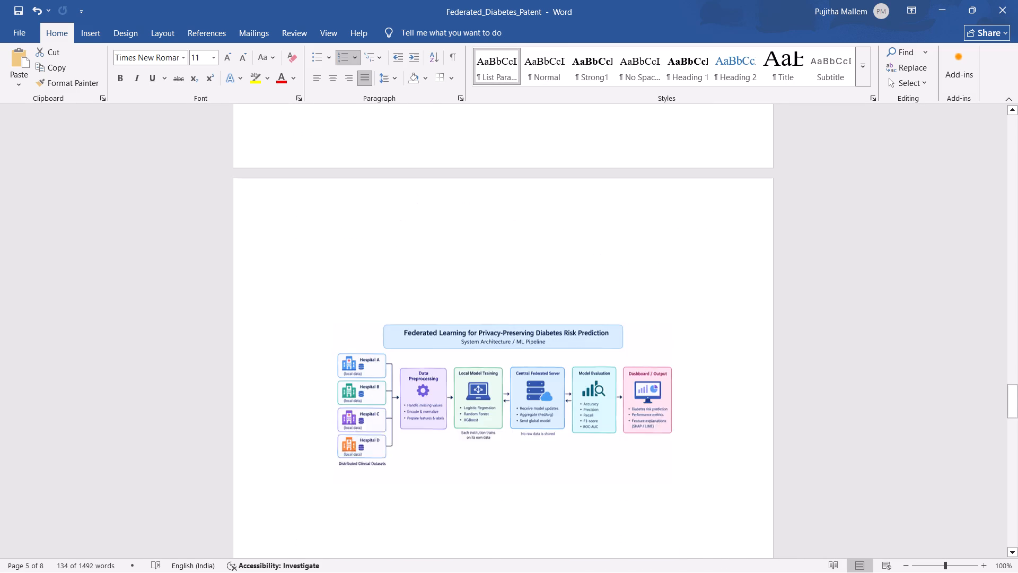
{"action": "scroll", "coordinate": [260, 294], "scroll_direction": "down", "scroll_amount": 2}
{"action": "scroll", "coordinate": [450, 438], "scroll_direction": "down", "scroll_amount": 3}
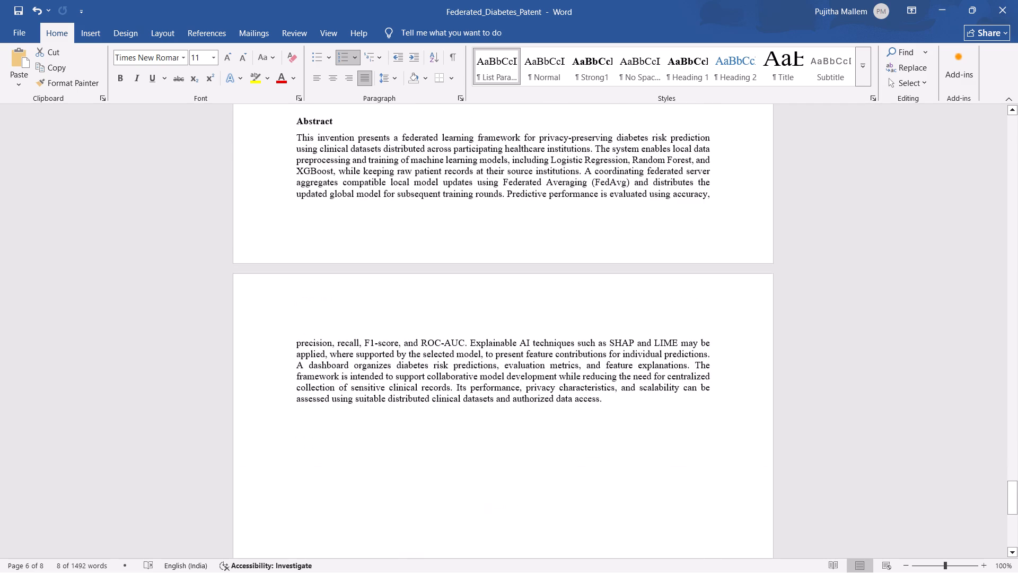
{"action": "left_click_drag", "start_coordinate": [605, 397], "coordinate": [407, 333]}
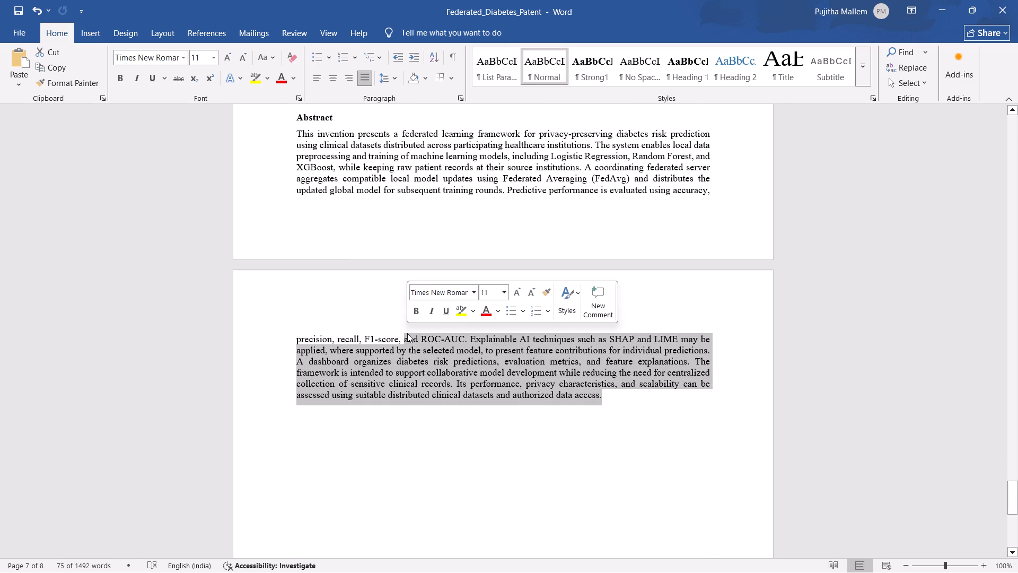
{"action": "left_click", "coordinate": [496, 60]}
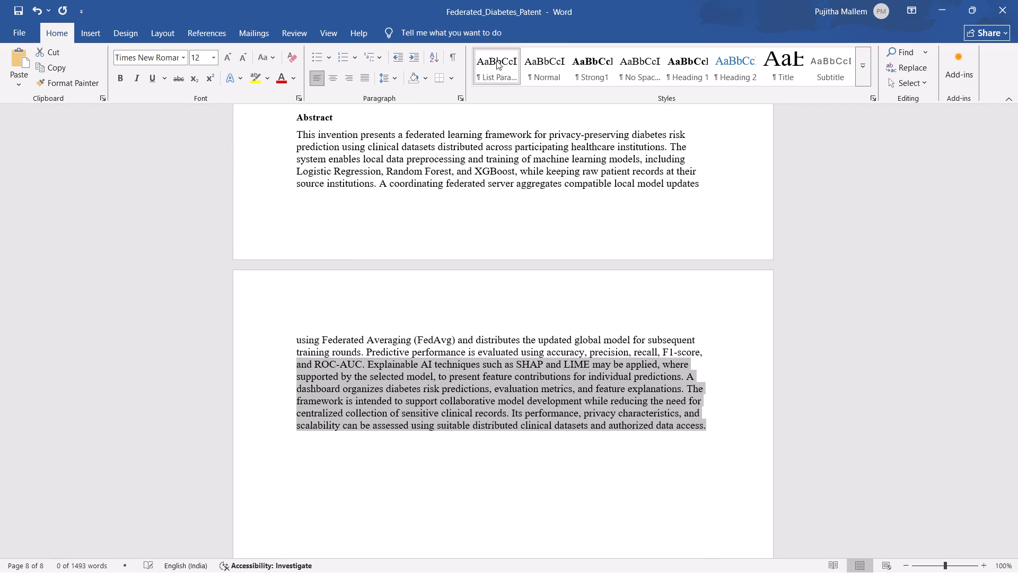
{"action": "left_click", "coordinate": [225, 259]}
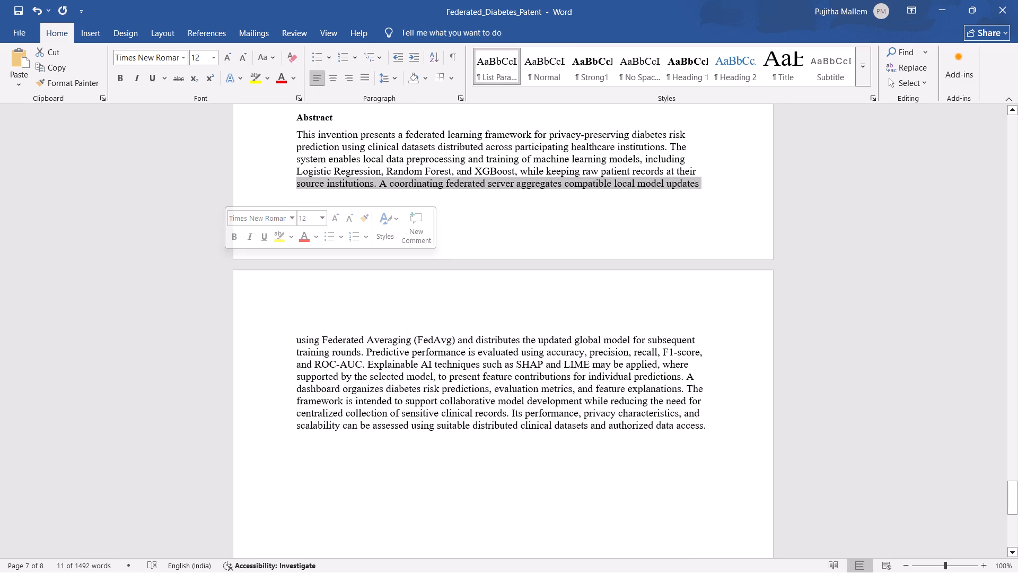
{"action": "left_click", "coordinate": [137, 328]}
{"action": "scroll", "coordinate": [137, 328], "scroll_direction": "up", "scroll_amount": 2}
{"action": "left_click", "coordinate": [732, 301]}
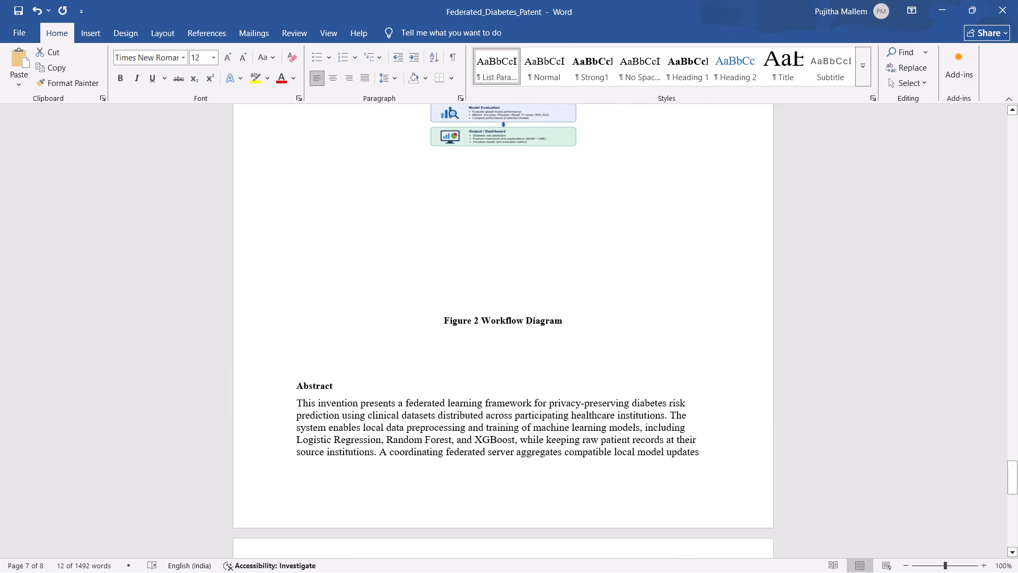
{"action": "left_click", "coordinate": [890, 254]}
Widen the Module Interaction / Data Flow picture above the Figure 2 caption slightly, keeping its height.
{"action": "scroll", "coordinate": [890, 254], "scroll_direction": "up", "scroll_amount": 2}
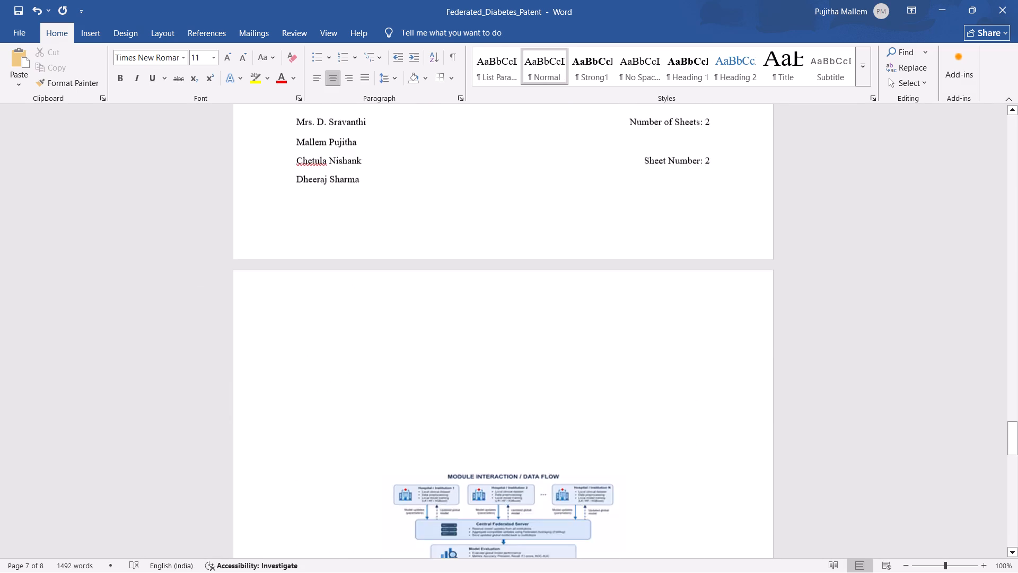
{"action": "scroll", "coordinate": [890, 254], "scroll_direction": "up", "scroll_amount": 1}
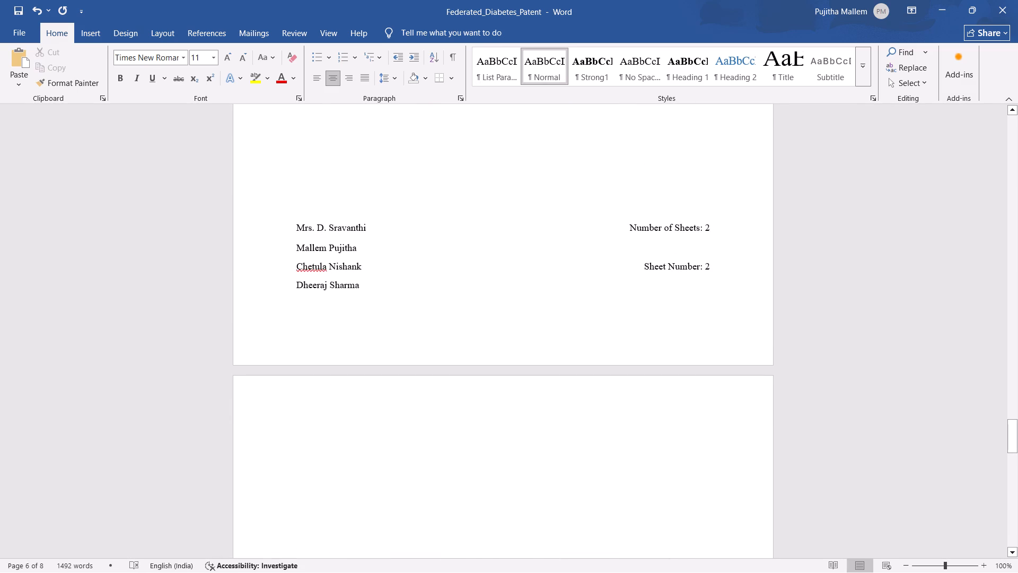
{"action": "scroll", "coordinate": [890, 254], "scroll_direction": "down", "scroll_amount": 4}
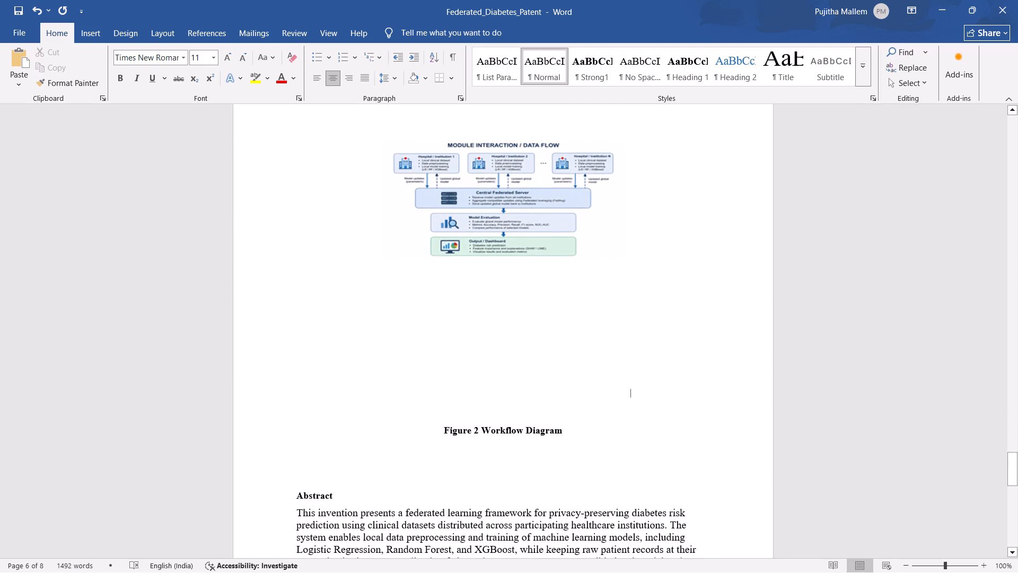
{"action": "scroll", "coordinate": [890, 254], "scroll_direction": "up", "scroll_amount": 3}
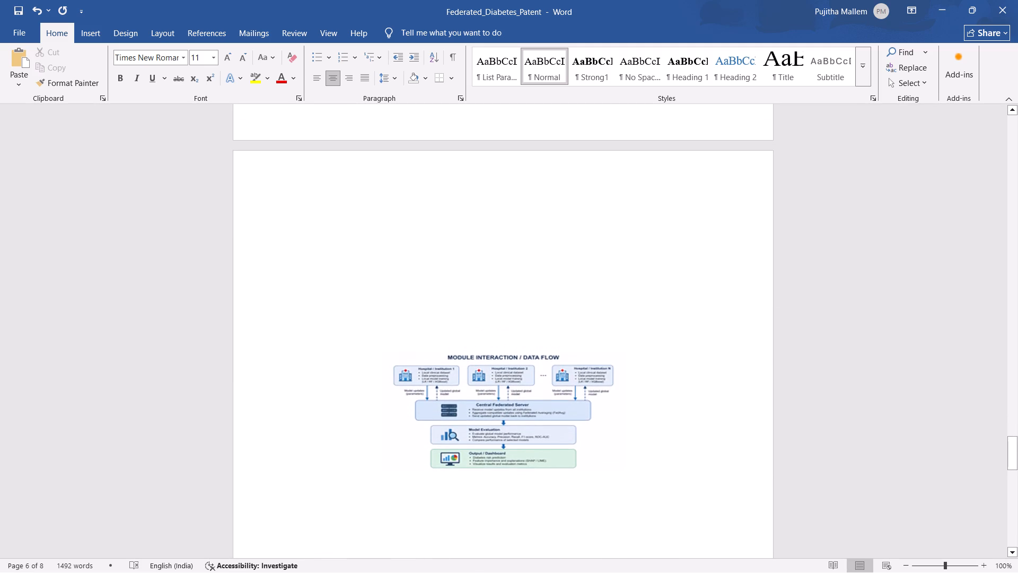
{"action": "left_click", "coordinate": [535, 411]}
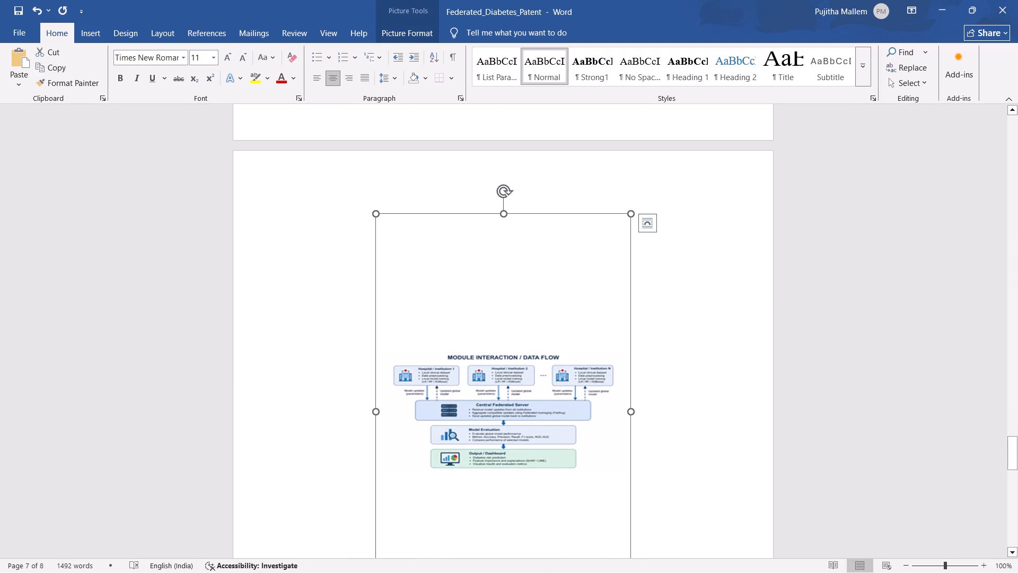
{"action": "left_click_drag", "start_coordinate": [631, 410], "coordinate": [662, 418]}
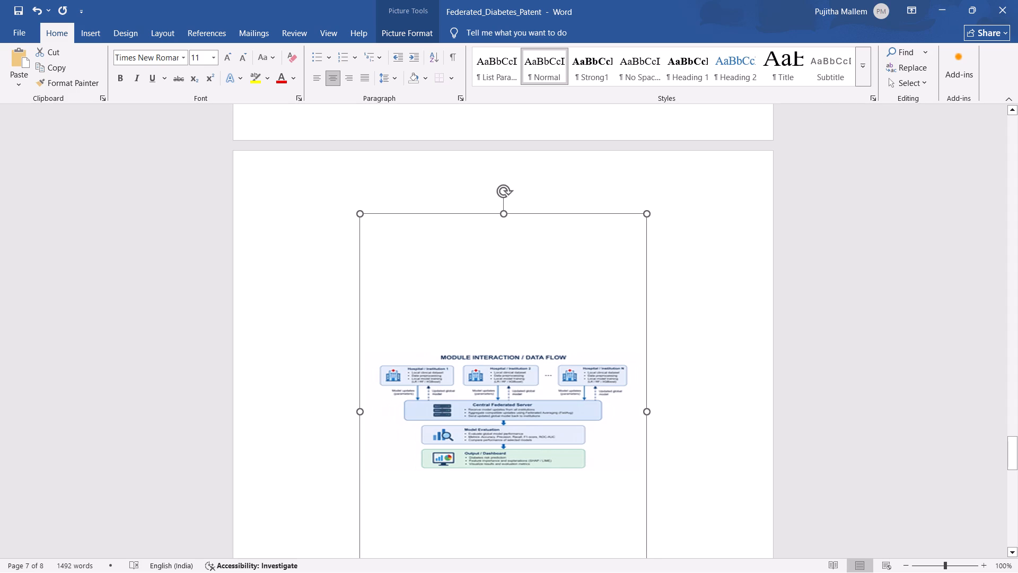
{"action": "scroll", "coordinate": [458, 331], "scroll_direction": "up", "scroll_amount": 1, "text": "ctrl"}
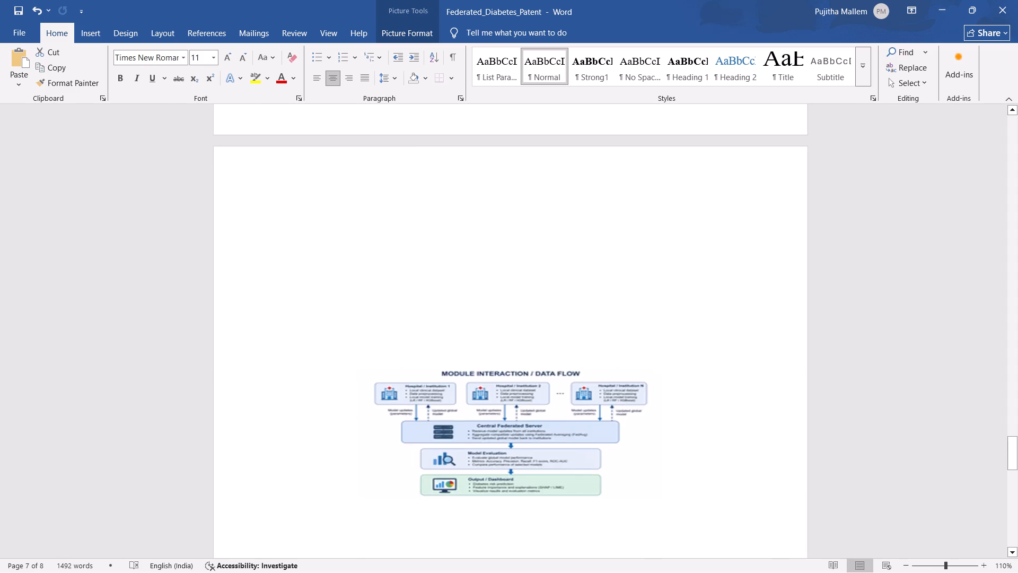
{"action": "scroll", "coordinate": [458, 331], "scroll_direction": "up", "scroll_amount": 1, "text": "ctrl"}
{"action": "left_click", "coordinate": [515, 392]}
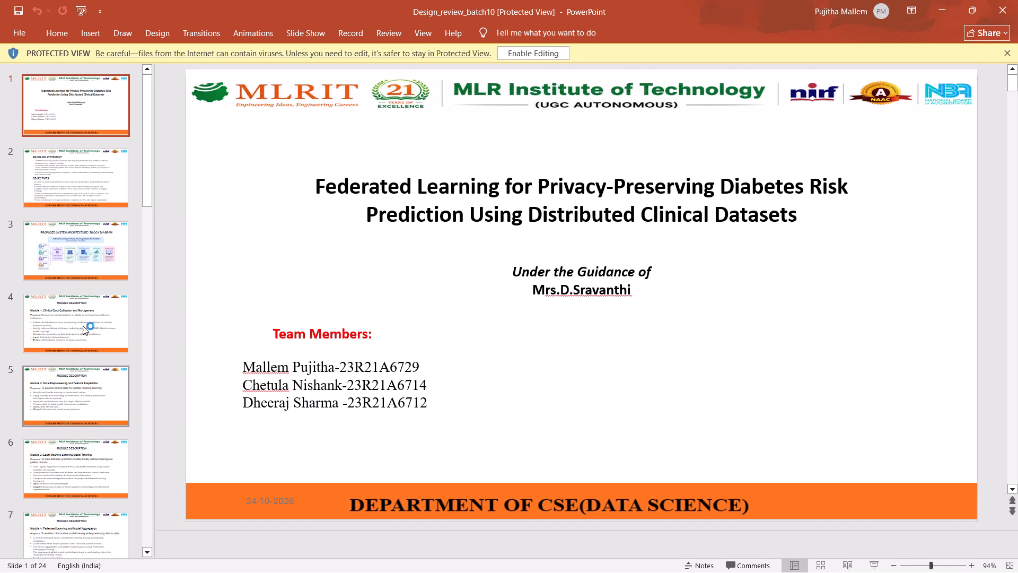
Look through the presentation's slides for the Module Interaction / Data Flow slide and select its diagram.
{"action": "left_click", "coordinate": [90, 268]}
{"action": "scroll", "coordinate": [90, 268], "scroll_direction": "down", "scroll_amount": 2}
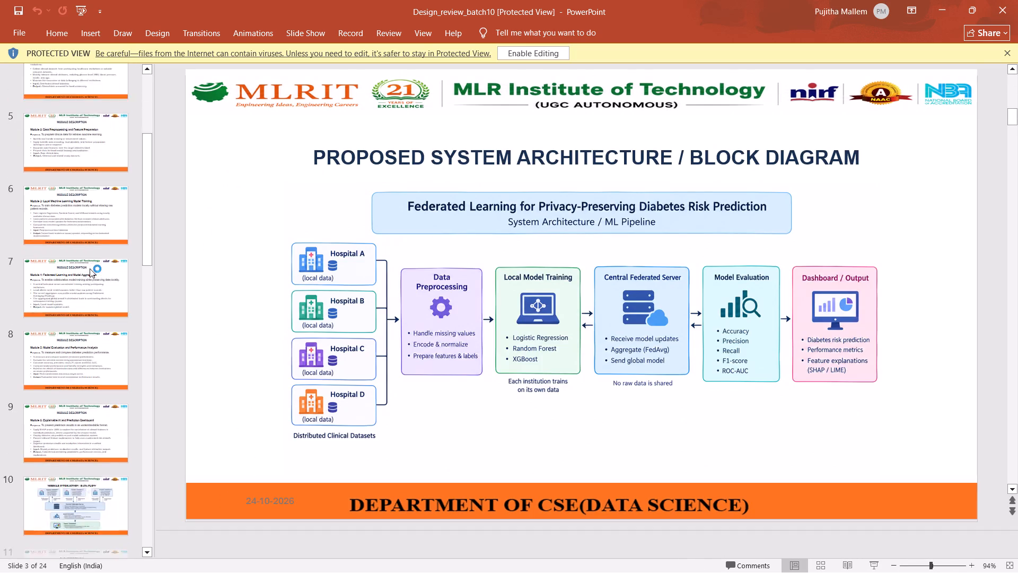
{"action": "scroll", "coordinate": [90, 268], "scroll_direction": "down", "scroll_amount": 2}
{"action": "scroll", "coordinate": [52, 403], "scroll_direction": "down", "scroll_amount": 2}
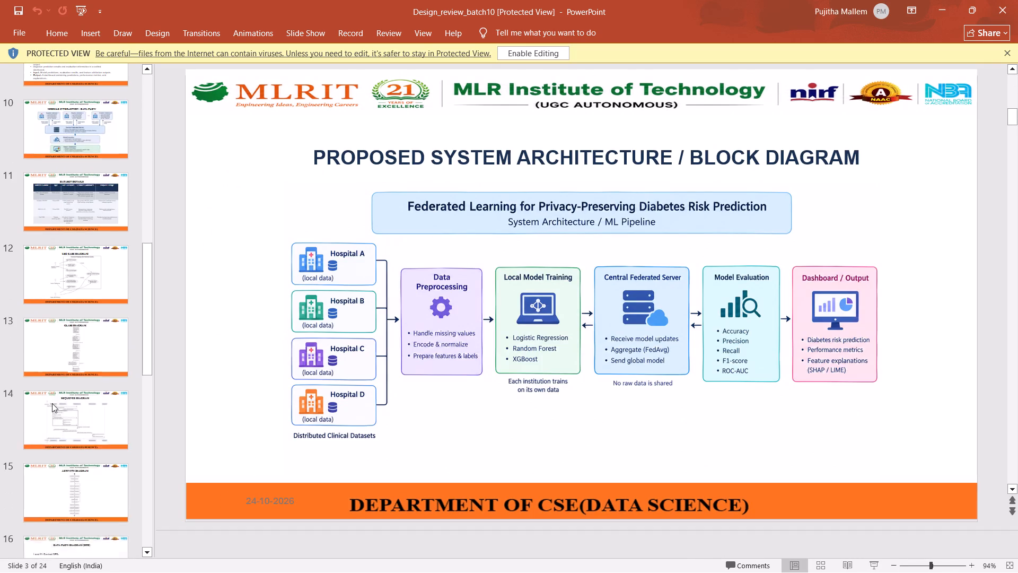
{"action": "scroll", "coordinate": [52, 403], "scroll_direction": "down", "scroll_amount": 5}
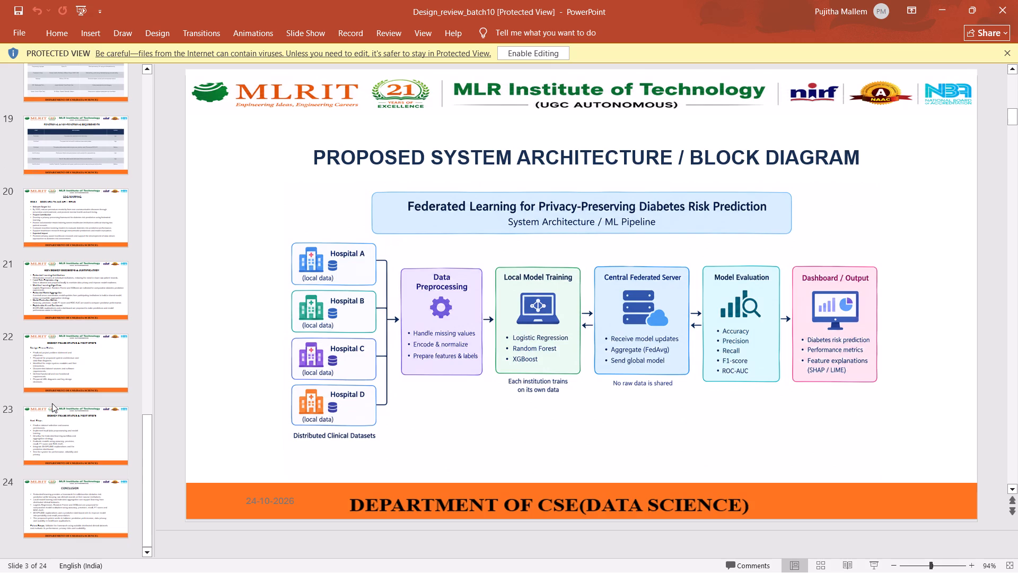
{"action": "scroll", "coordinate": [52, 403], "scroll_direction": "up", "scroll_amount": 3}
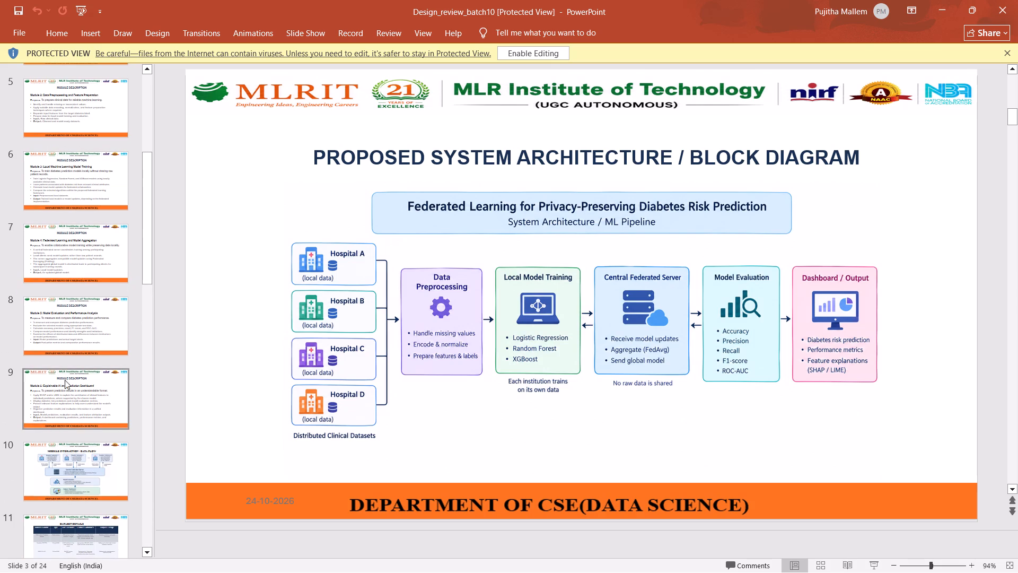
{"action": "left_click", "coordinate": [99, 472]}
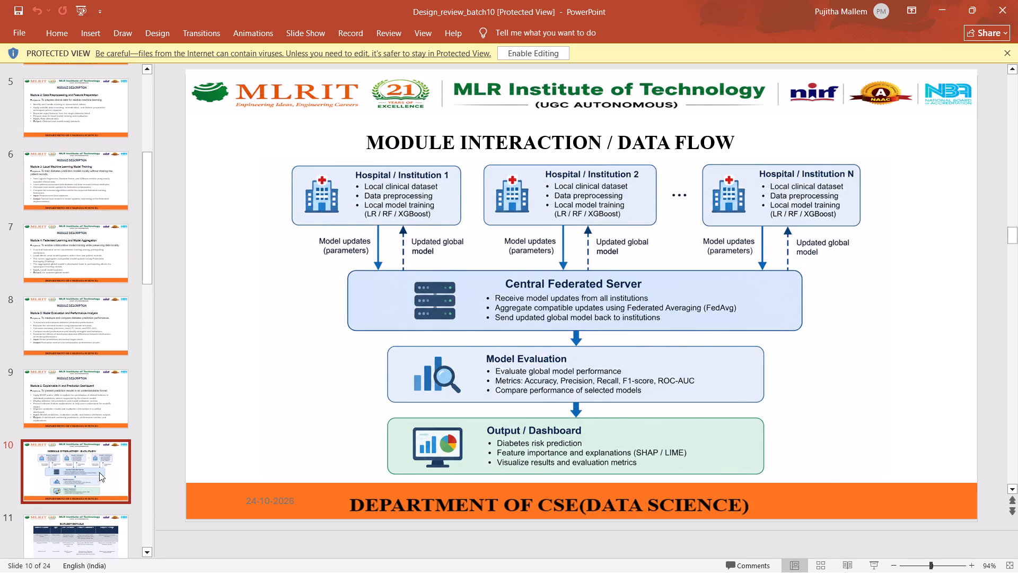
{"action": "left_click", "coordinate": [581, 269]}
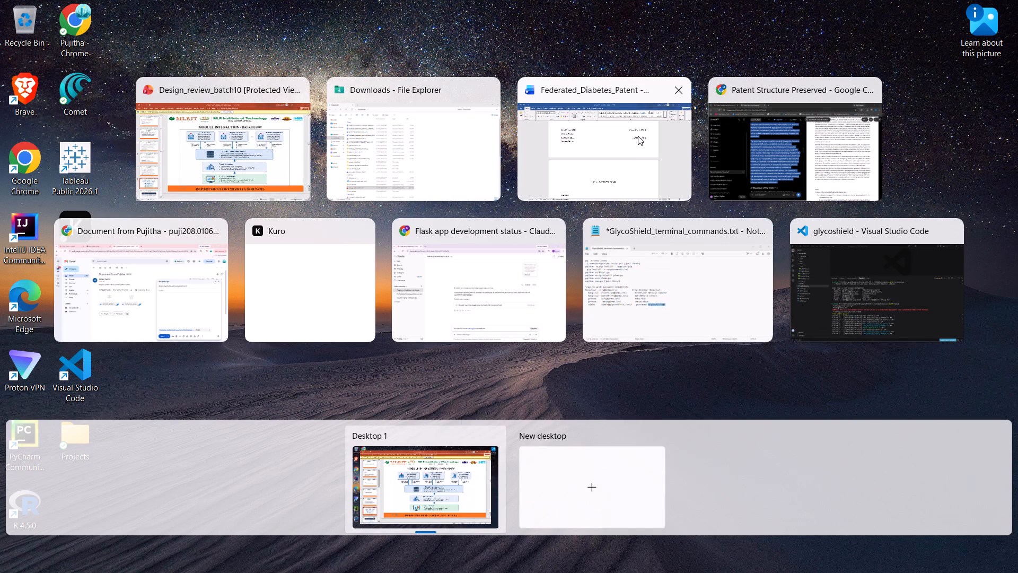
Back in the patent document, enlarge the system architecture picture above the Figure 1 caption slightly, then reduce its height a little.
{"action": "left_click", "coordinate": [638, 136]}
{"action": "scroll", "coordinate": [543, 250], "scroll_direction": "up", "scroll_amount": 2}
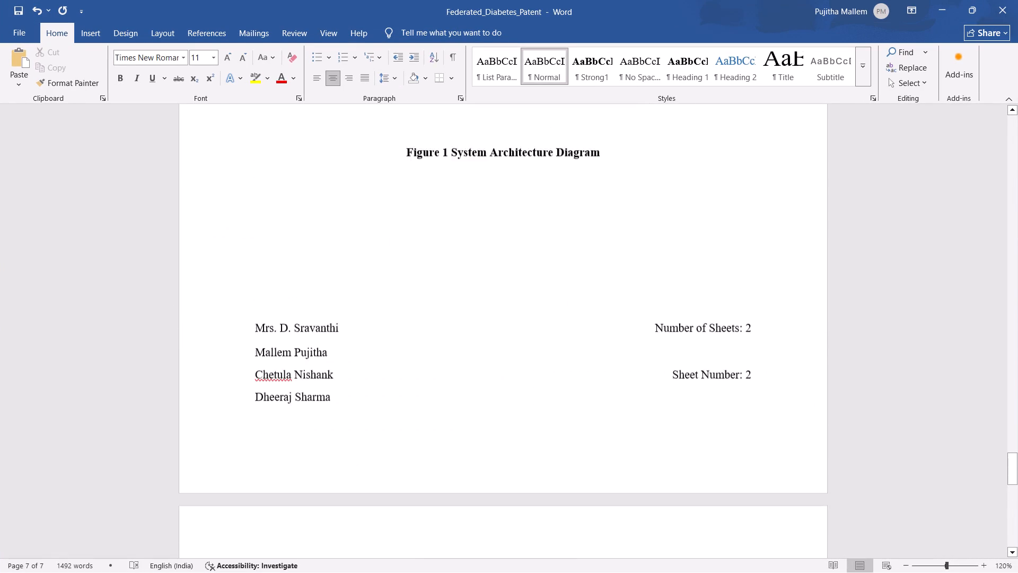
{"action": "scroll", "coordinate": [543, 250], "scroll_direction": "up", "scroll_amount": 1}
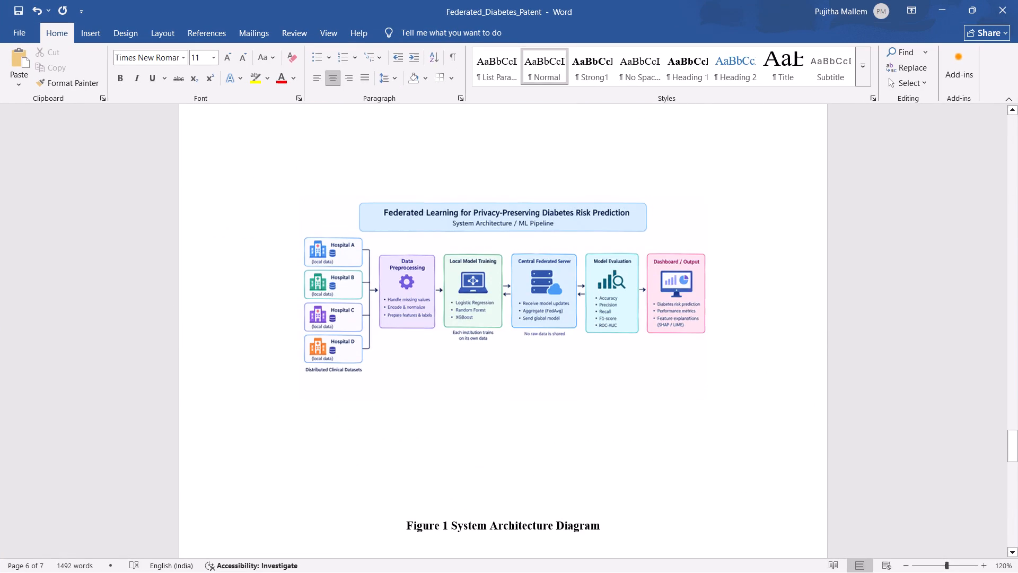
{"action": "left_click", "coordinate": [543, 250]}
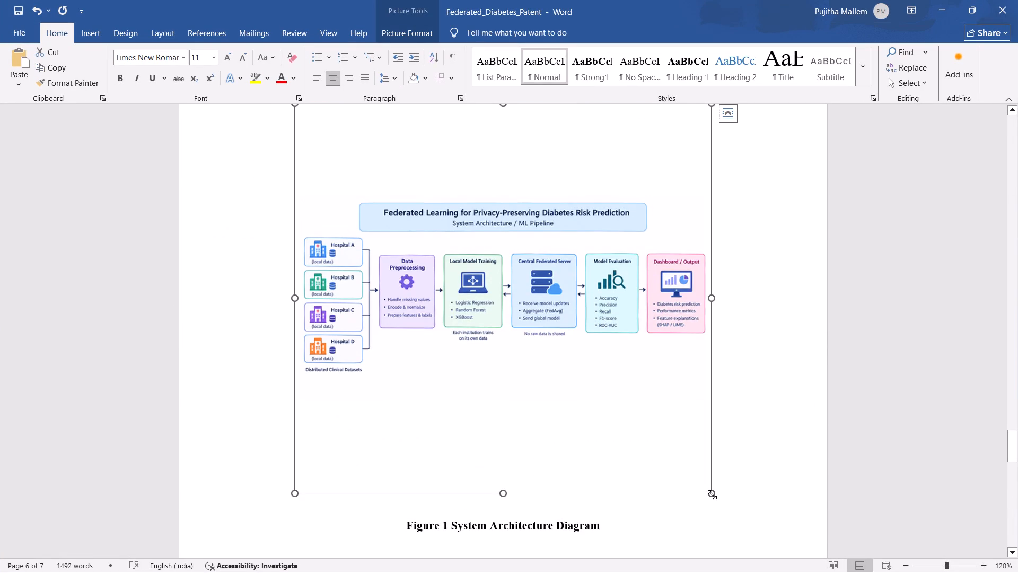
{"action": "left_click_drag", "start_coordinate": [712, 494], "coordinate": [749, 522]}
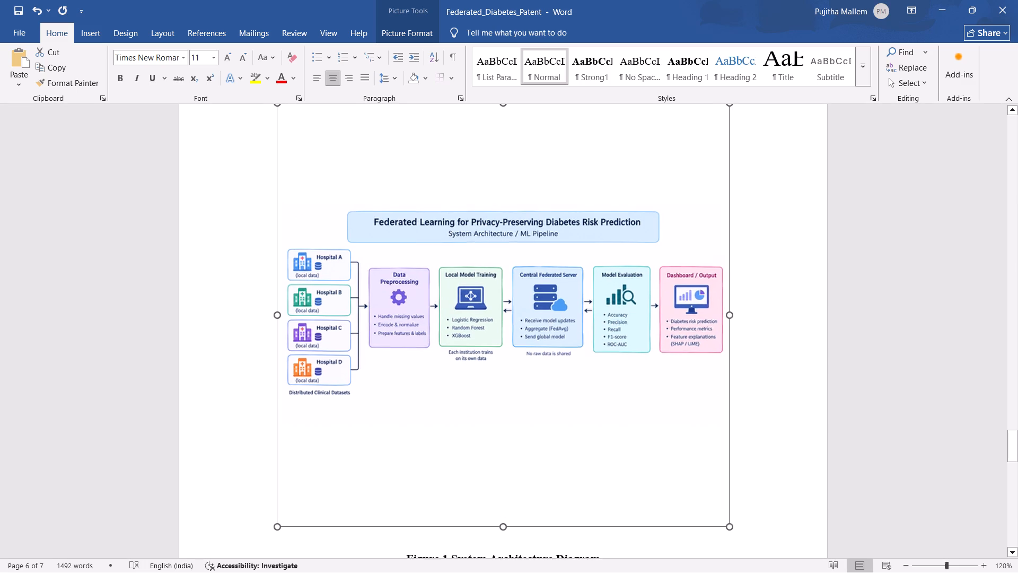
{"action": "left_click_drag", "start_coordinate": [749, 522], "coordinate": [751, 523]}
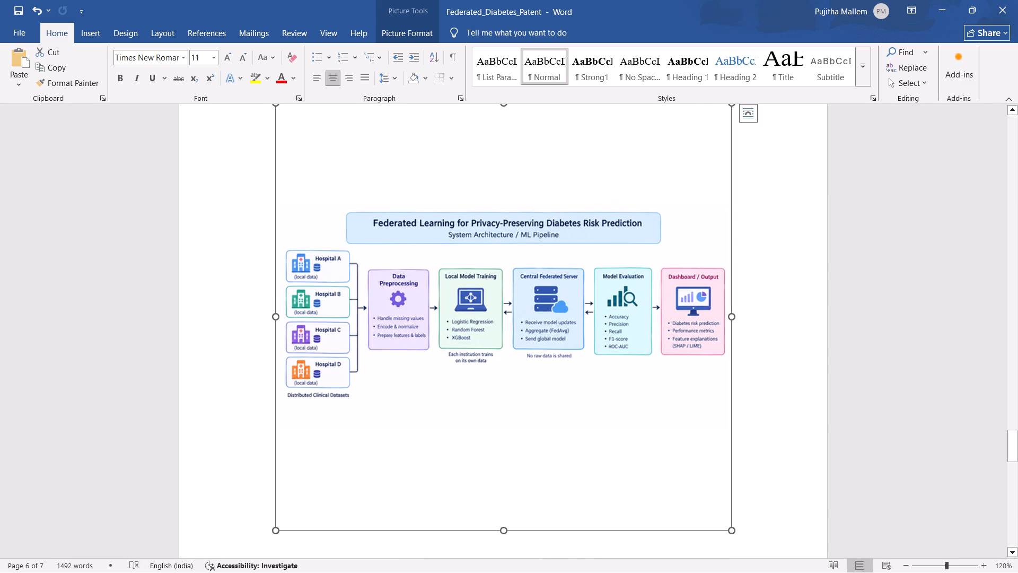
{"action": "left_click_drag", "start_coordinate": [504, 527], "coordinate": [504, 511]}
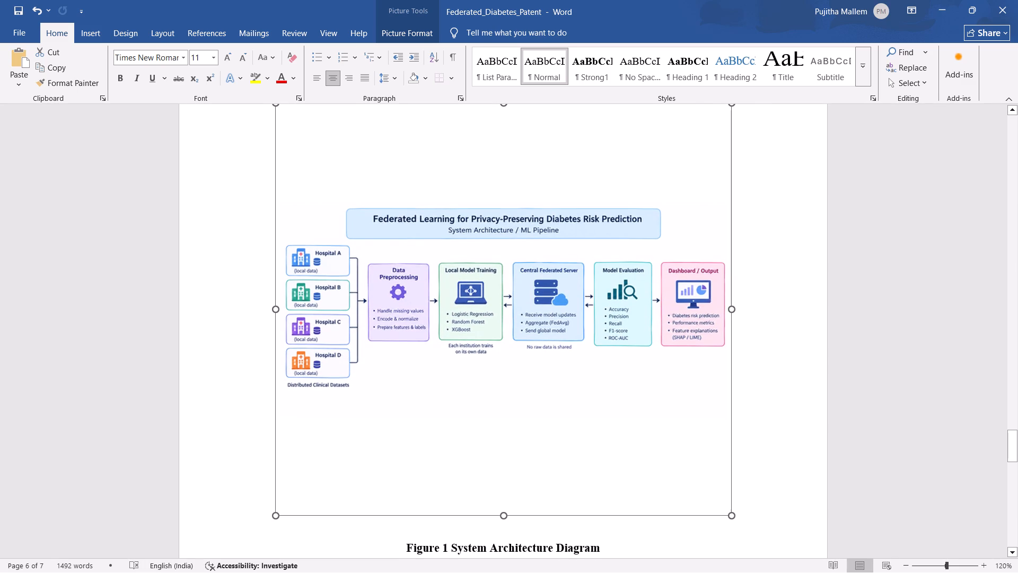
{"action": "left_click_drag", "start_coordinate": [504, 511], "coordinate": [504, 509]}
{"action": "left_click", "coordinate": [759, 379]}
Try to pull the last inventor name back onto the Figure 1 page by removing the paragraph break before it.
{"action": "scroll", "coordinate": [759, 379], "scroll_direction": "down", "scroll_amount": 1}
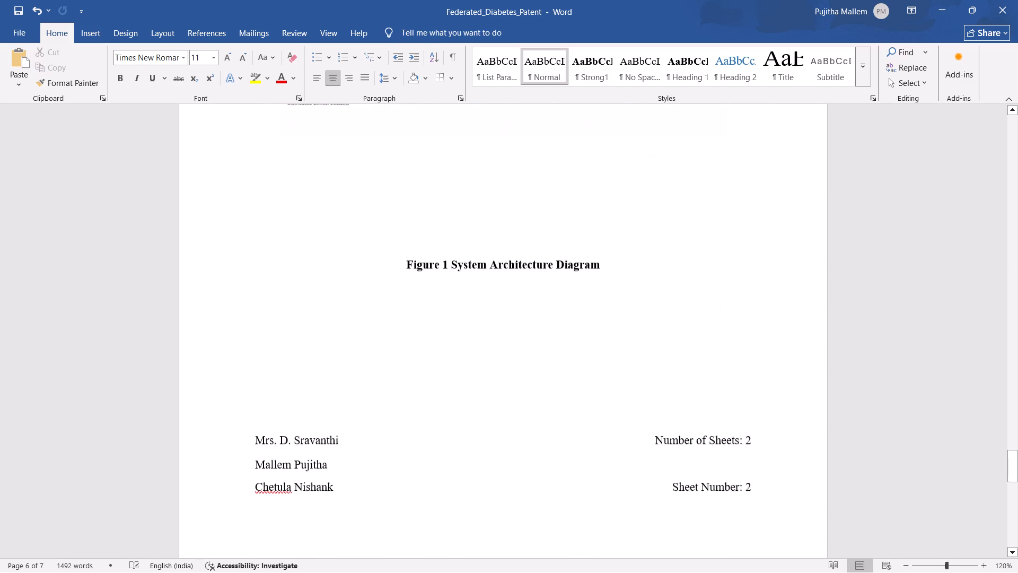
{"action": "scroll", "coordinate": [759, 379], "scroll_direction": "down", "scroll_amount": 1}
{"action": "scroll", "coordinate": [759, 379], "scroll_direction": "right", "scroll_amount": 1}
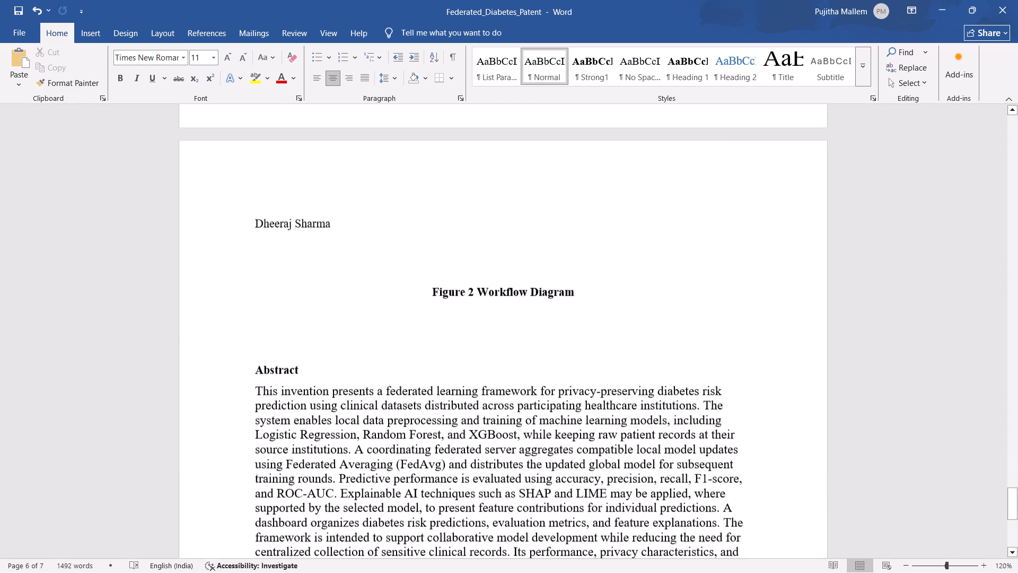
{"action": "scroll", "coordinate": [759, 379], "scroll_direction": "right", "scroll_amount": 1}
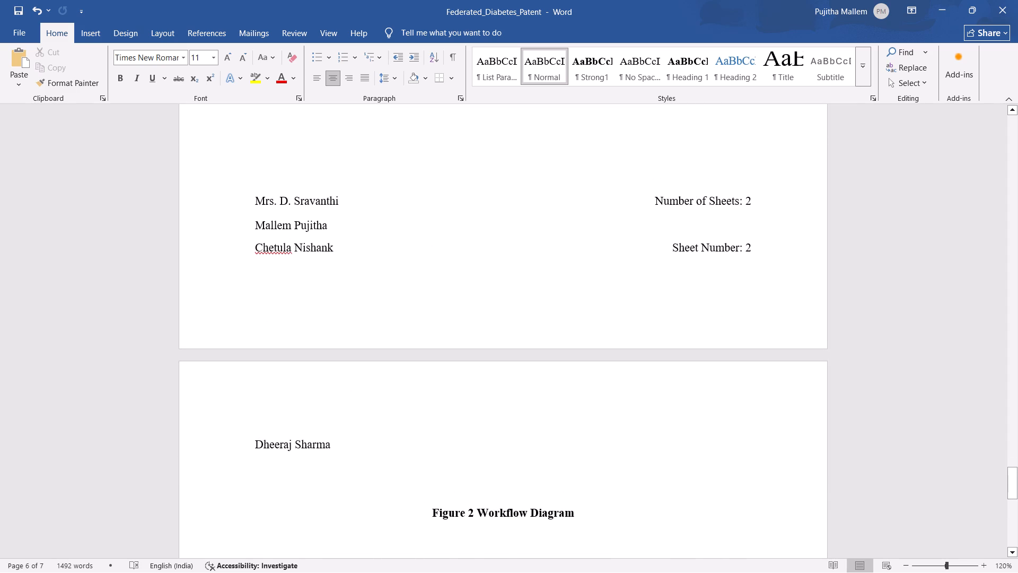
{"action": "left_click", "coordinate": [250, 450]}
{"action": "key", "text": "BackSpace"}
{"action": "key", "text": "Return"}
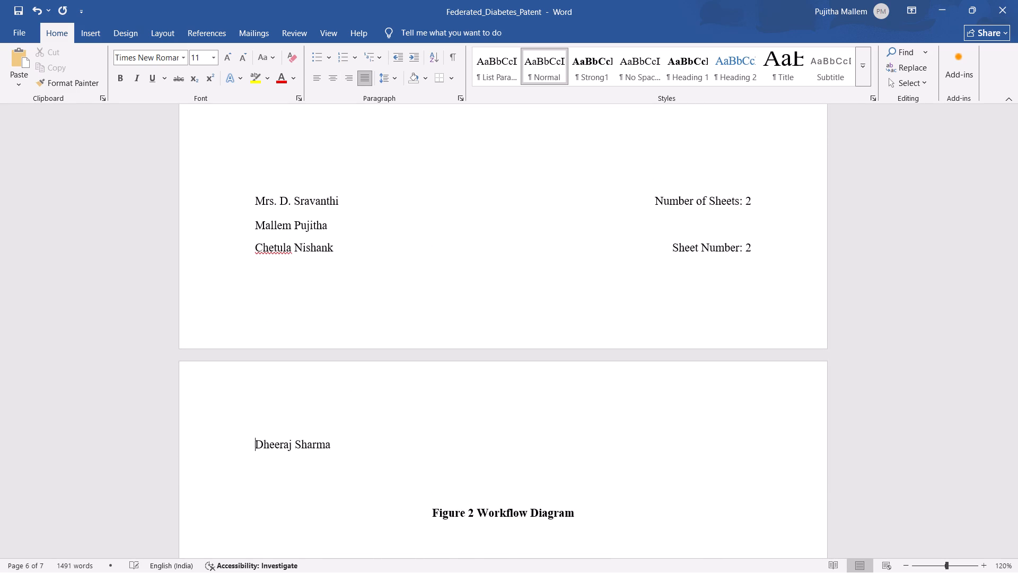
Remove a blank line above the inventor names below Figure 1 so the whole sheet-number block fits on one page.
{"action": "scroll", "coordinate": [252, 531], "scroll_direction": "up", "scroll_amount": 1}
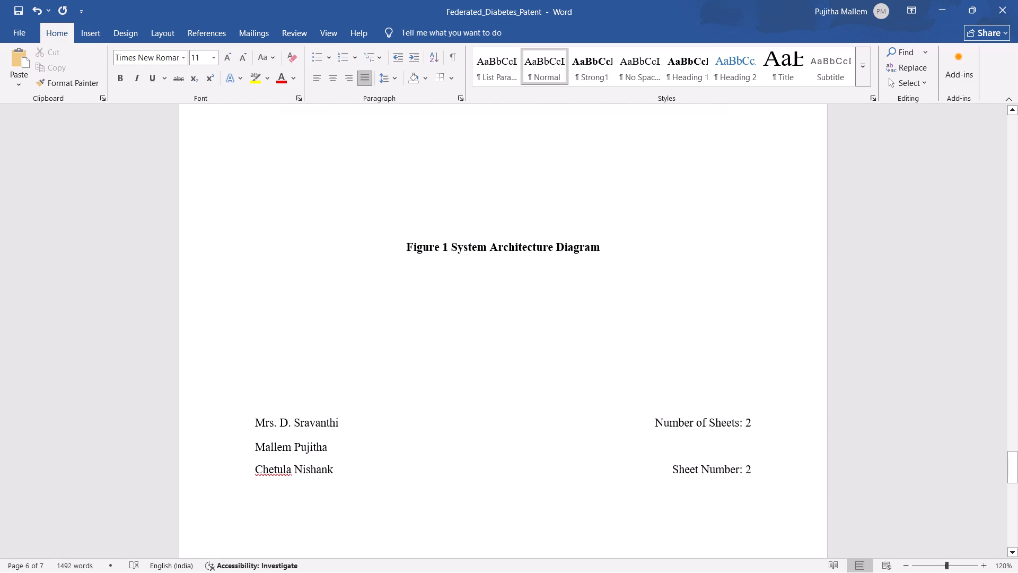
{"action": "left_click", "coordinate": [256, 420]}
{"action": "key", "text": "BackSpace"}
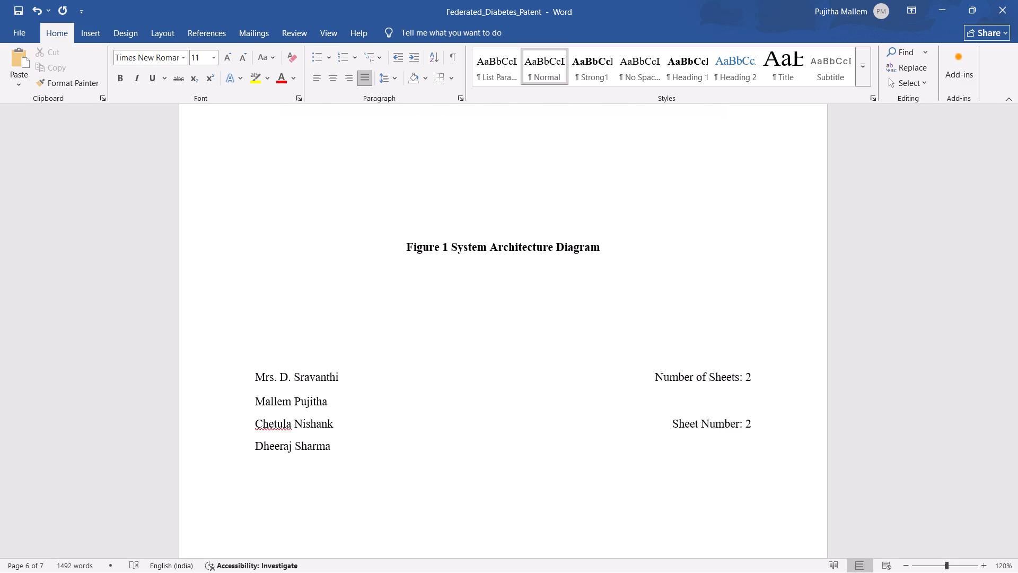
Insert an empty line above the Figure 2 Workflow Diagram caption and place the cursor on it.
{"action": "scroll", "coordinate": [489, 378], "scroll_direction": "down", "scroll_amount": 1}
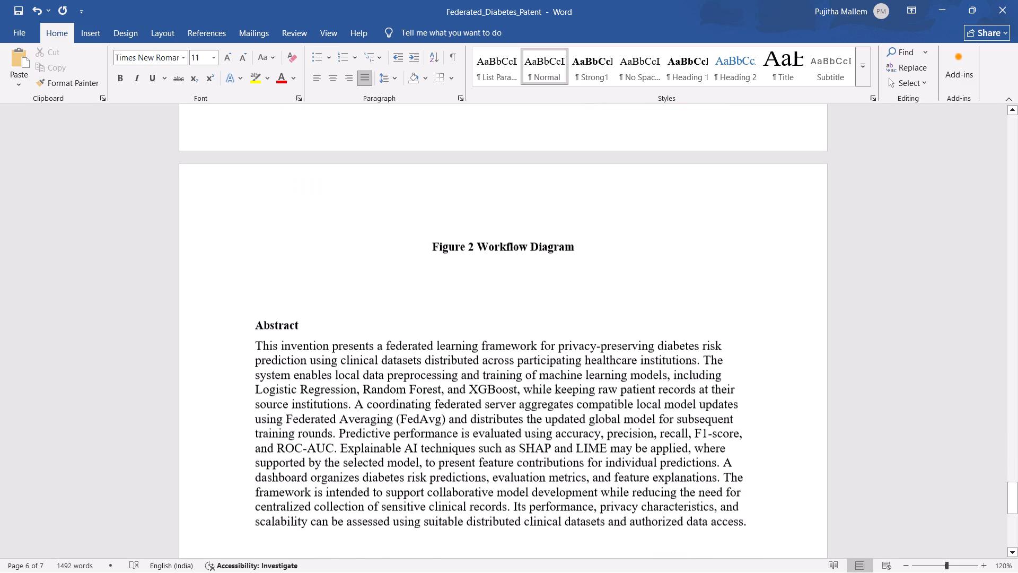
{"action": "scroll", "coordinate": [489, 378], "scroll_direction": "up", "scroll_amount": 2}
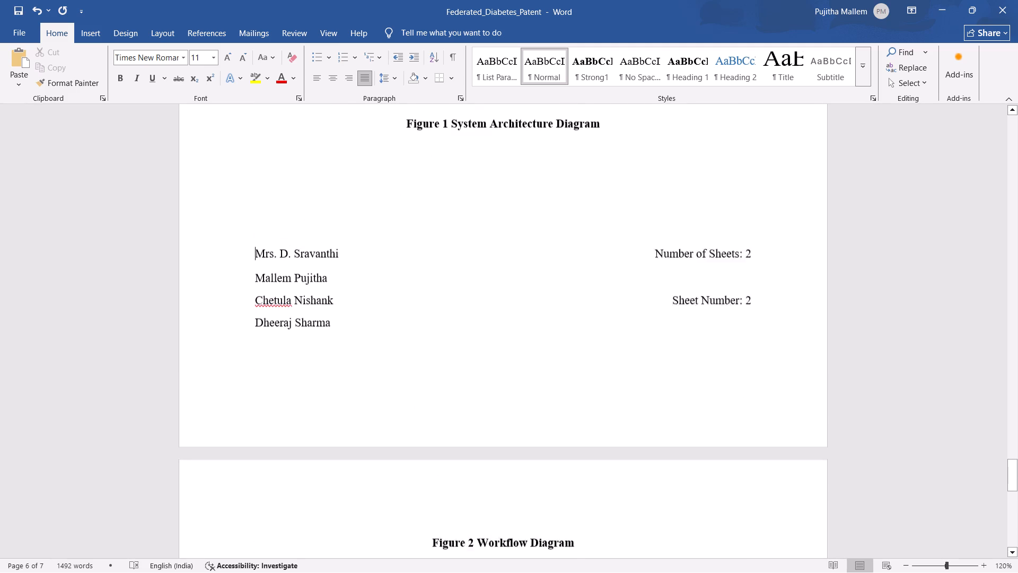
{"action": "left_click", "coordinate": [486, 496]}
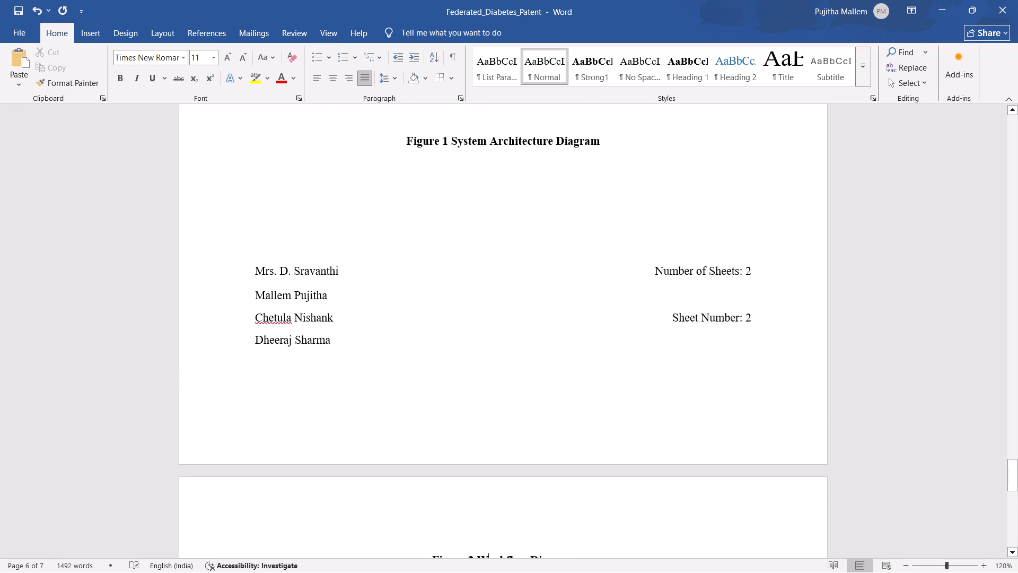
{"action": "left_click", "coordinate": [441, 520]}
{"action": "scroll", "coordinate": [441, 520], "scroll_direction": "down", "scroll_amount": 1}
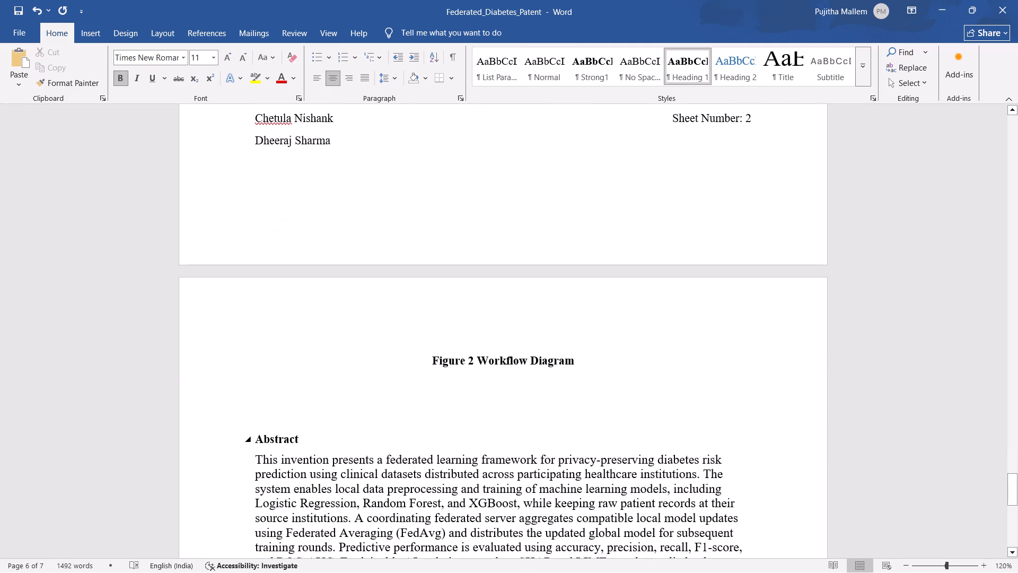
{"action": "left_click", "coordinate": [433, 358]}
{"action": "key", "text": "Return"}
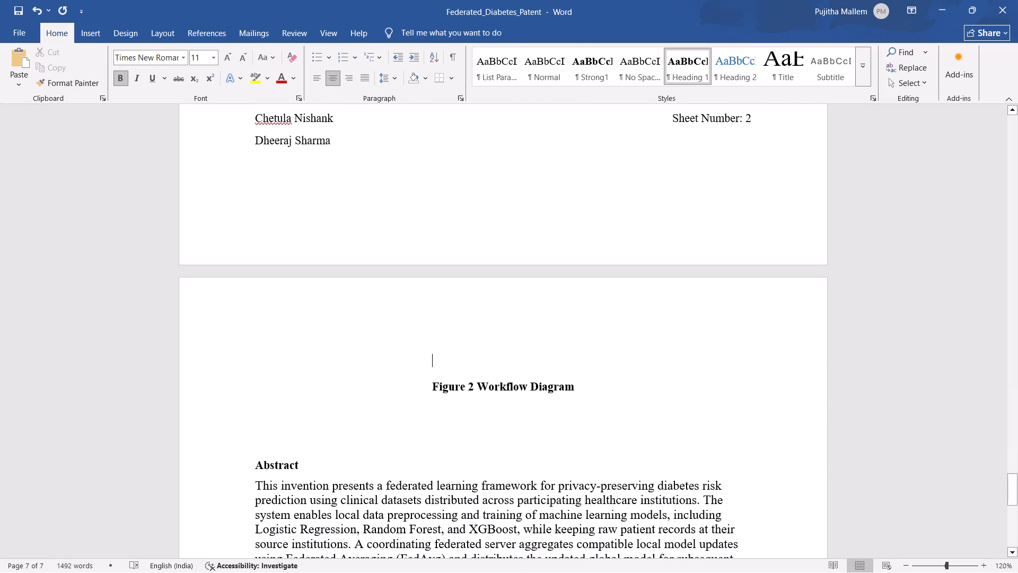
{"action": "left_click", "coordinate": [489, 310]}
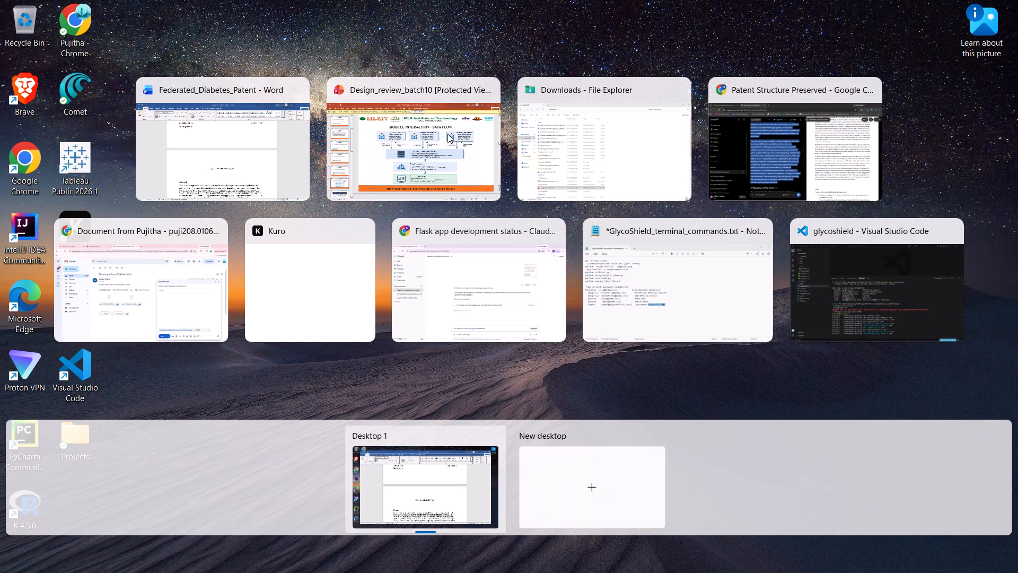
Glance at the design review slides, and in the patent document examine the Figure 1 page, its sheet-number block and the Abstract.
{"action": "left_click", "coordinate": [447, 134]}
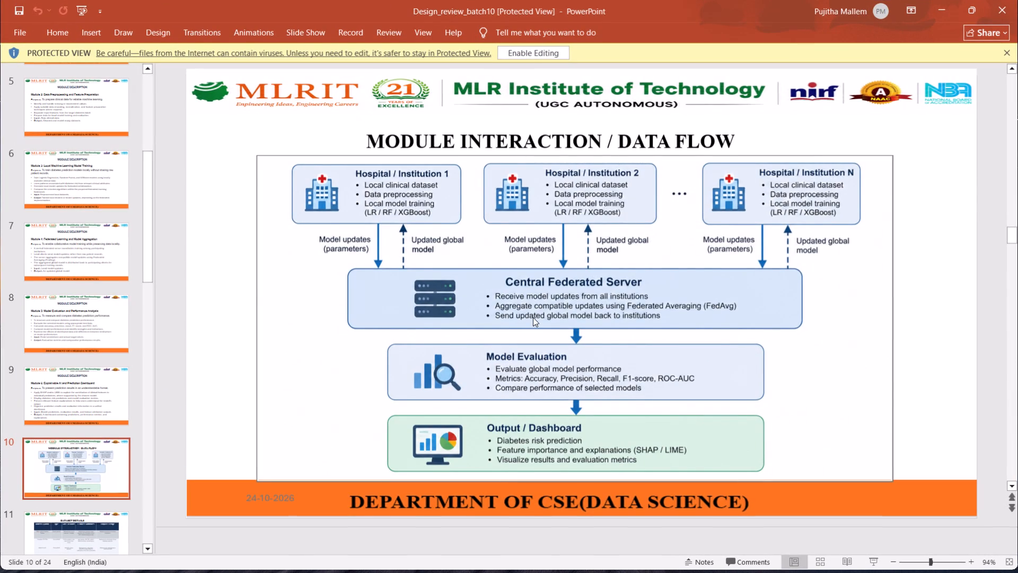
{"action": "left_click", "coordinate": [460, 161]}
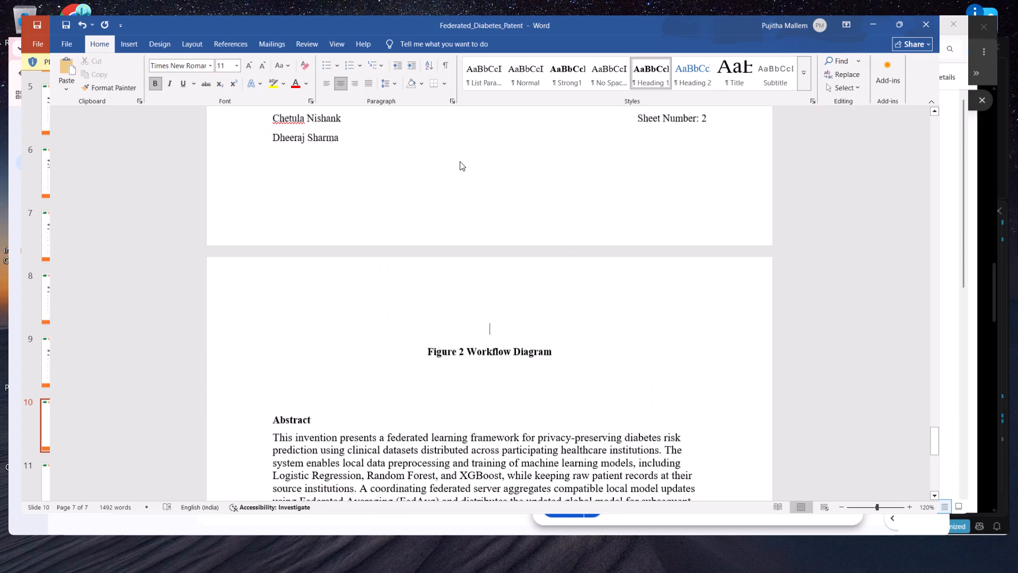
{"action": "scroll", "coordinate": [460, 161], "scroll_direction": "up", "scroll_amount": 2}
{"action": "scroll", "coordinate": [460, 161], "scroll_direction": "right", "scroll_amount": 1}
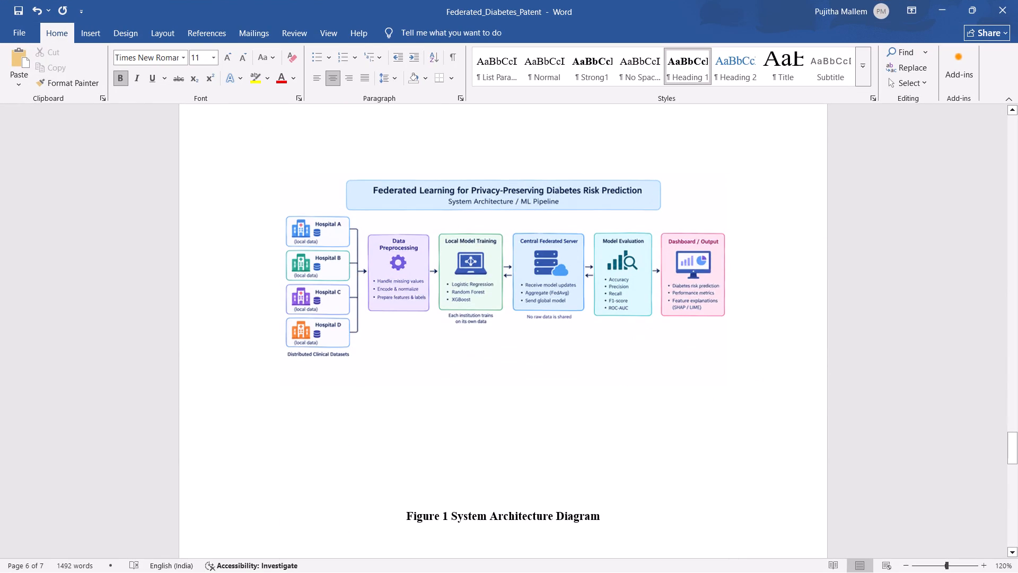
{"action": "scroll", "coordinate": [460, 161], "scroll_direction": "down", "scroll_amount": 1}
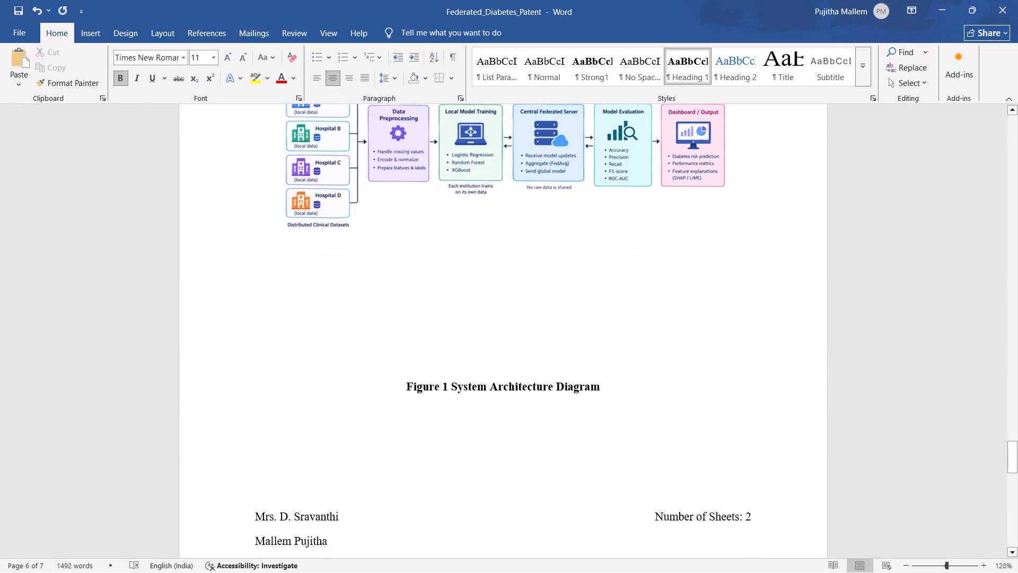
{"action": "scroll", "coordinate": [460, 161], "scroll_direction": "down", "scroll_amount": 2}
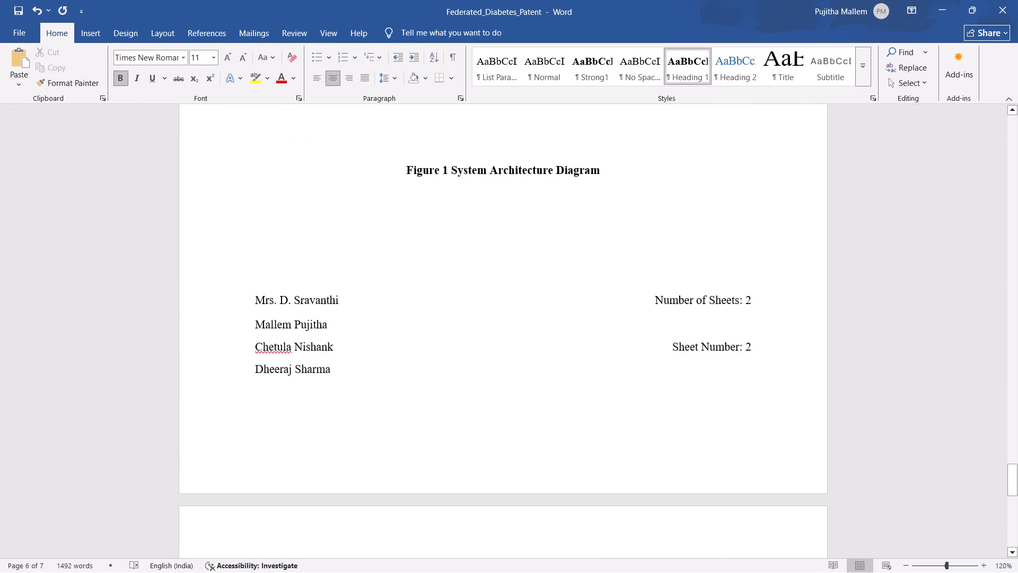
{"action": "scroll", "coordinate": [460, 161], "scroll_direction": "down", "scroll_amount": 2}
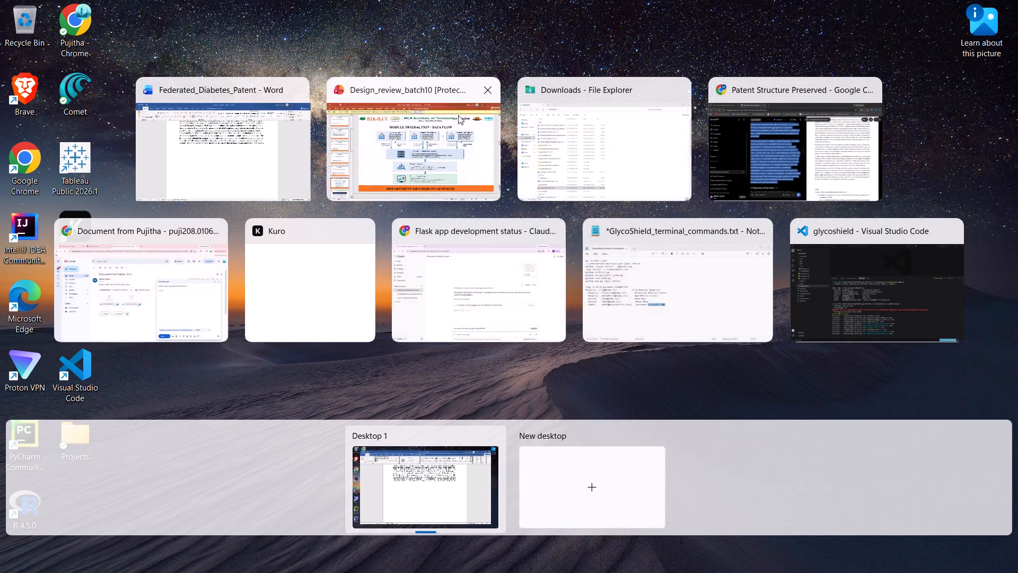
Switch to the design review presentation and copy the proposed system architecture block diagram picture from slide 3.
{"action": "left_click", "coordinate": [424, 148]}
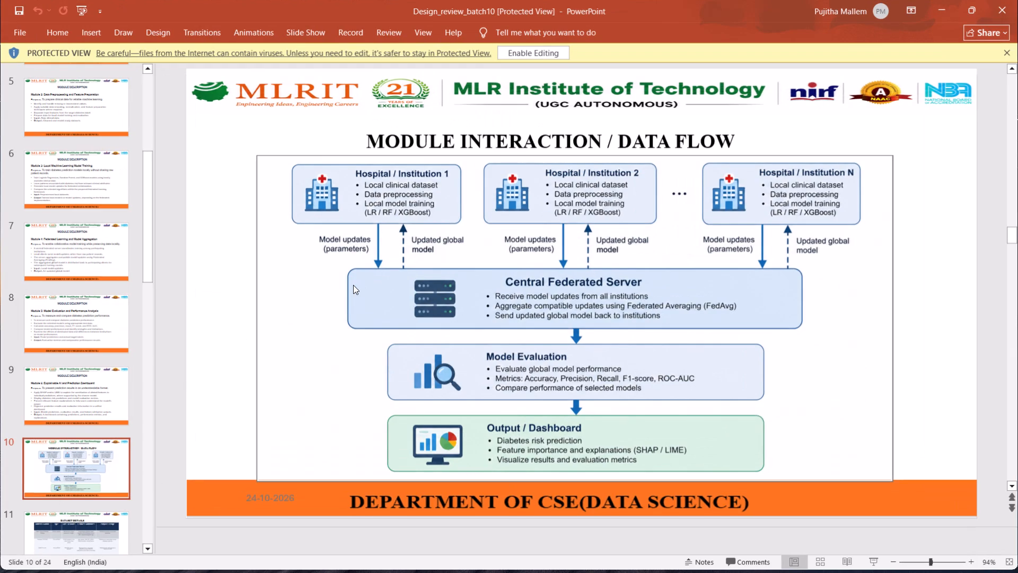
{"action": "scroll", "coordinate": [74, 389], "scroll_direction": "down", "scroll_amount": 1}
{"action": "scroll", "coordinate": [74, 389], "scroll_direction": "up", "scroll_amount": 2}
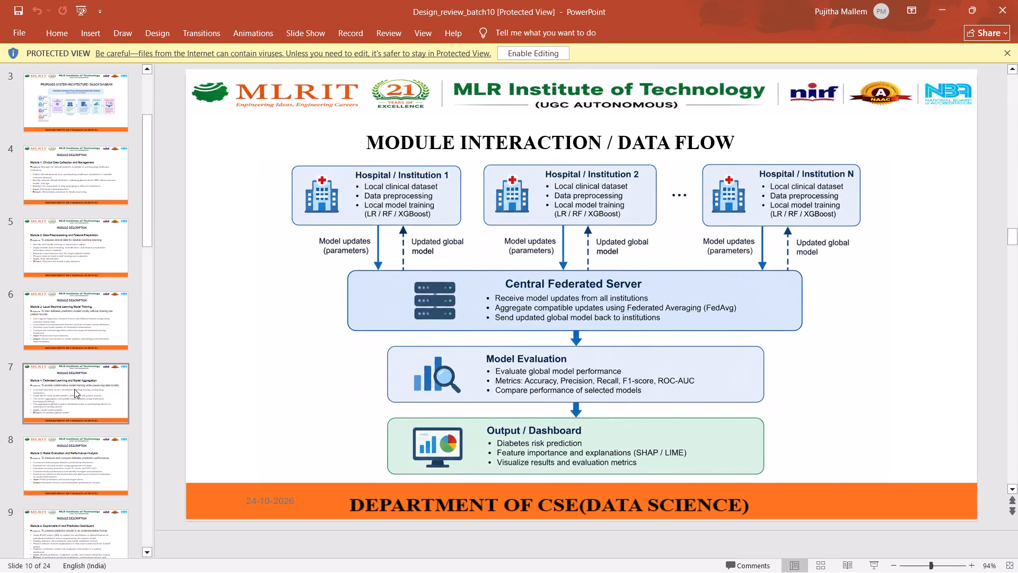
{"action": "scroll", "coordinate": [74, 389], "scroll_direction": "up", "scroll_amount": 2}
{"action": "left_click", "coordinate": [67, 164]}
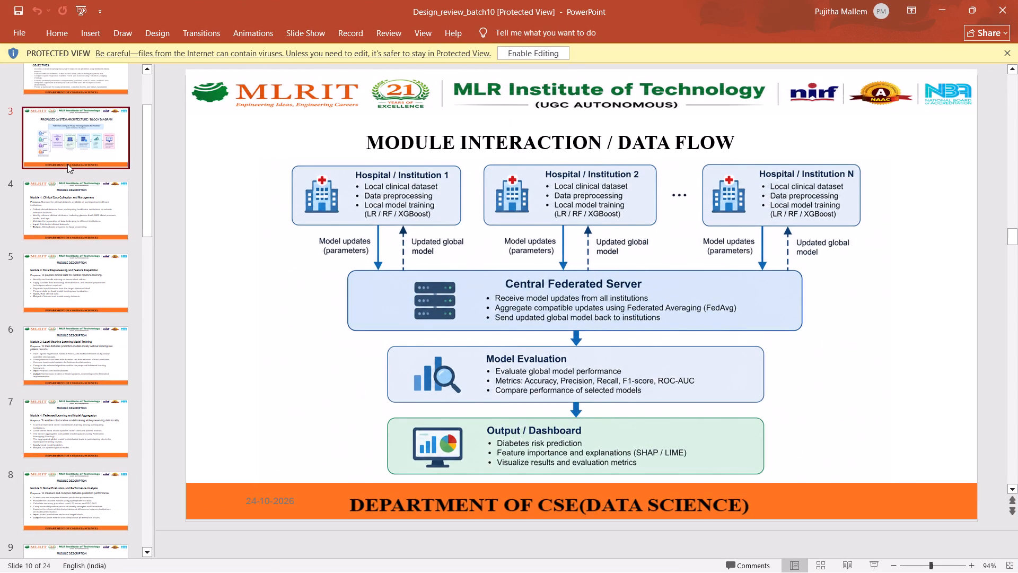
{"action": "left_click", "coordinate": [443, 299]}
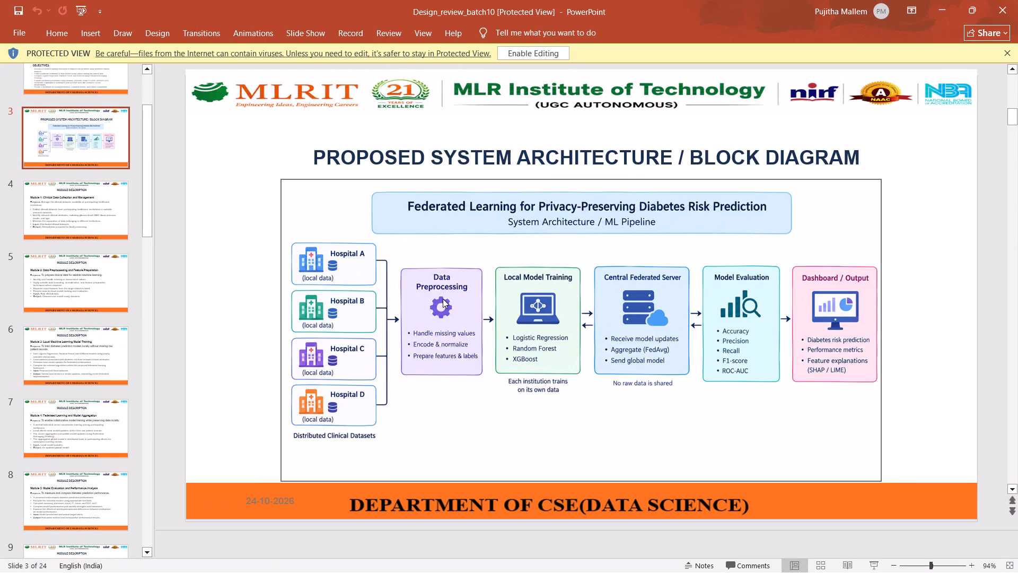
{"action": "key", "text": "ctrl+c"}
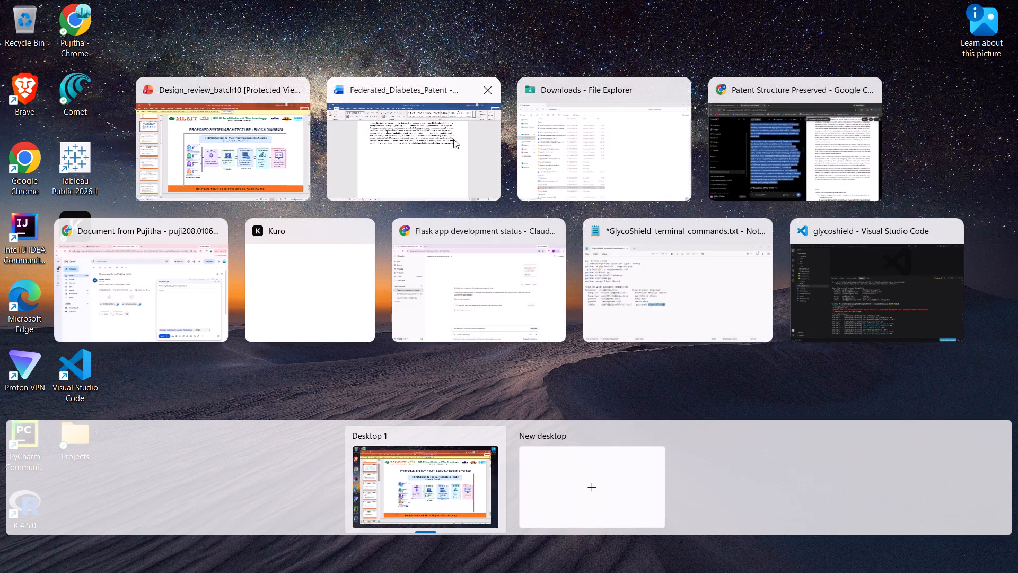
Back in the patent document, paste the copied architecture diagram at the existing picture above the Figure 1 caption.
{"action": "left_click", "coordinate": [448, 137]}
{"action": "scroll", "coordinate": [448, 137], "scroll_direction": "up", "scroll_amount": 5}
{"action": "scroll", "coordinate": [448, 137], "scroll_direction": "down", "scroll_amount": 1}
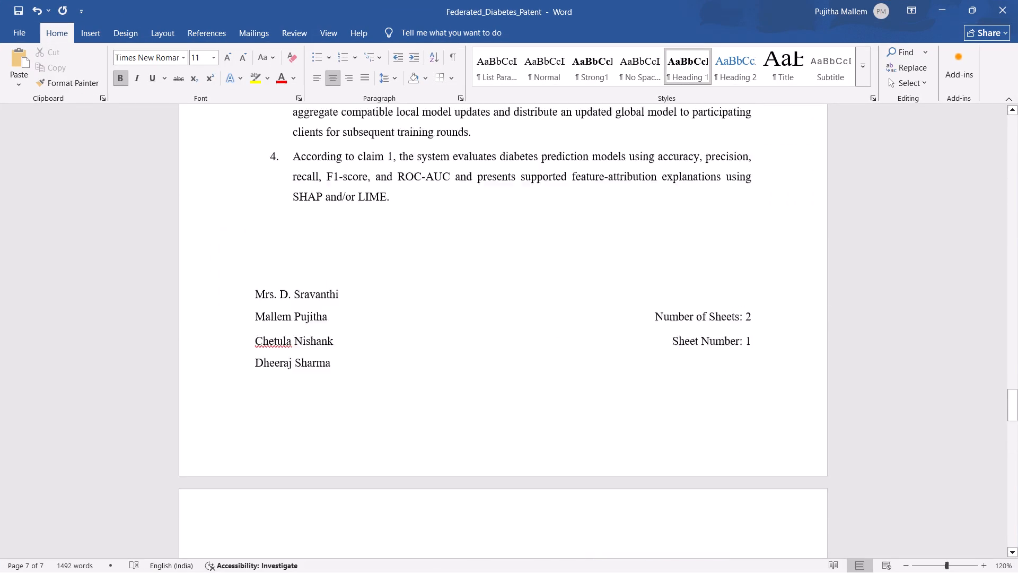
{"action": "scroll", "coordinate": [448, 137], "scroll_direction": "down", "scroll_amount": 1}
{"action": "scroll", "coordinate": [440, 227], "scroll_direction": "up", "scroll_amount": 2}
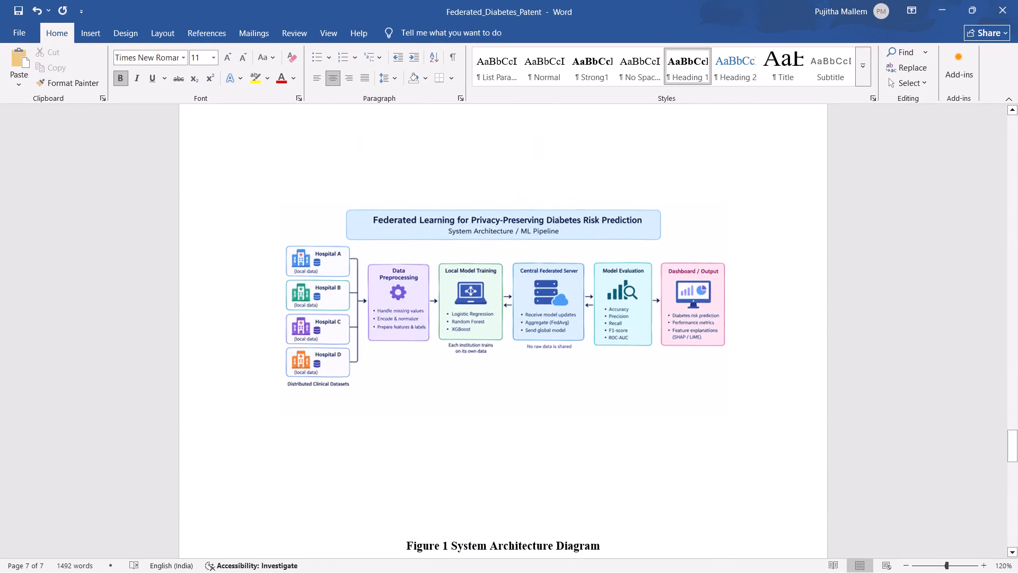
{"action": "left_click", "coordinate": [454, 265]}
{"action": "key", "text": "ctrl+v"}
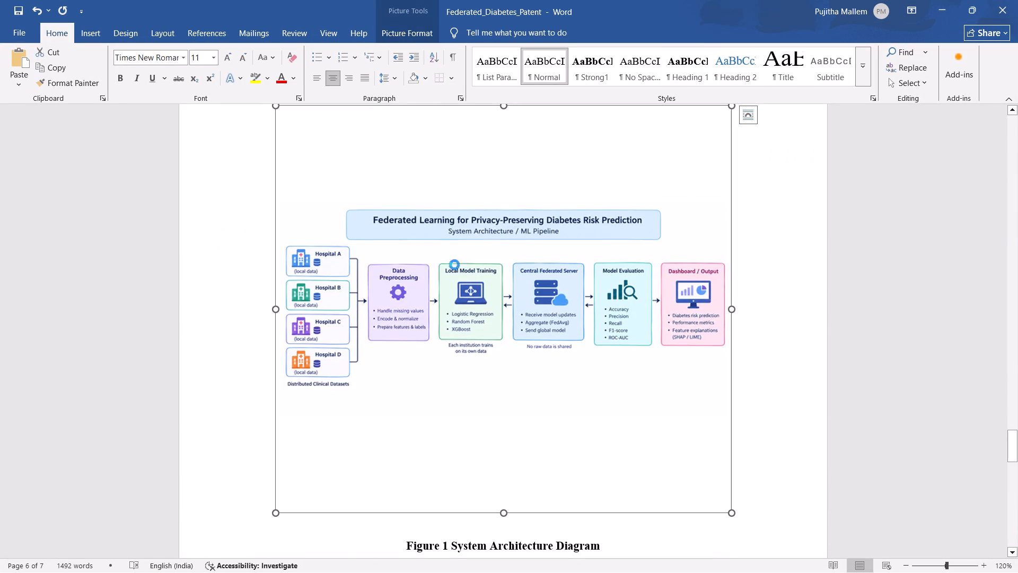
Delete the old, narrower system architecture picture so only the newly pasted diagram remains above the Figure 1 caption.
{"action": "scroll", "coordinate": [446, 339], "scroll_direction": "up", "scroll_amount": 3}
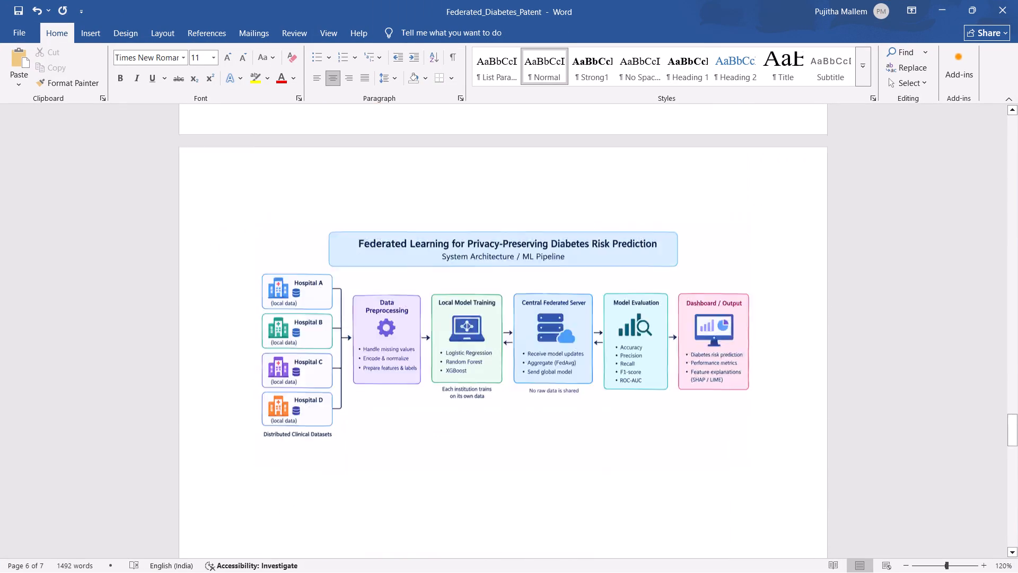
{"action": "scroll", "coordinate": [446, 339], "scroll_direction": "down", "scroll_amount": 2}
{"action": "scroll", "coordinate": [461, 210], "scroll_direction": "up", "scroll_amount": 1}
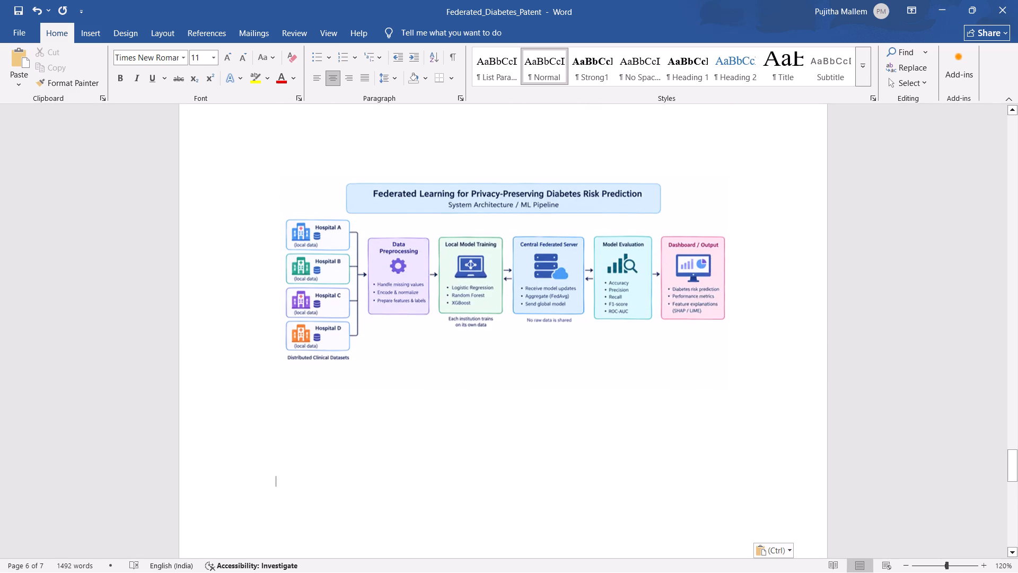
{"action": "left_click", "coordinate": [447, 235]}
{"action": "key", "text": "BackSpace"}
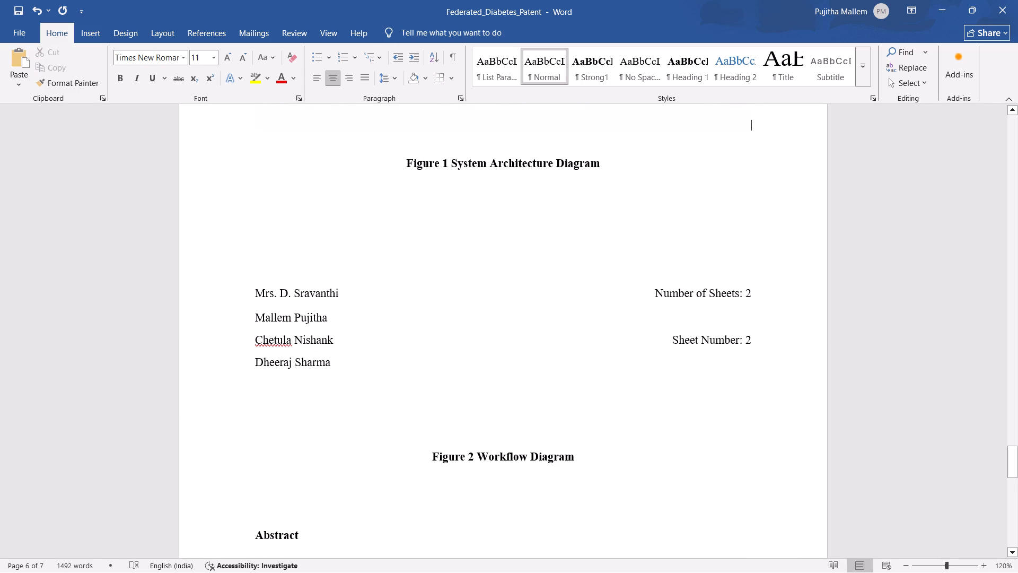
{"action": "scroll", "coordinate": [447, 235], "scroll_direction": "up", "scroll_amount": 3}
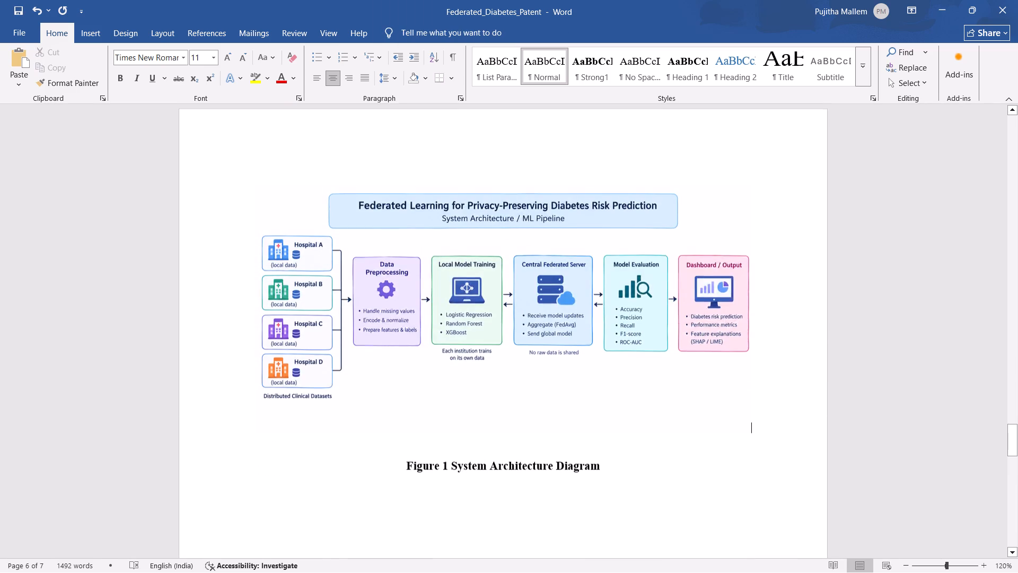
Insert nine blank lines above the Figure 2 Workflow Diagram caption to push it onto the next page.
{"action": "scroll", "coordinate": [447, 235], "scroll_direction": "down", "scroll_amount": 2}
{"action": "left_click", "coordinate": [419, 363]}
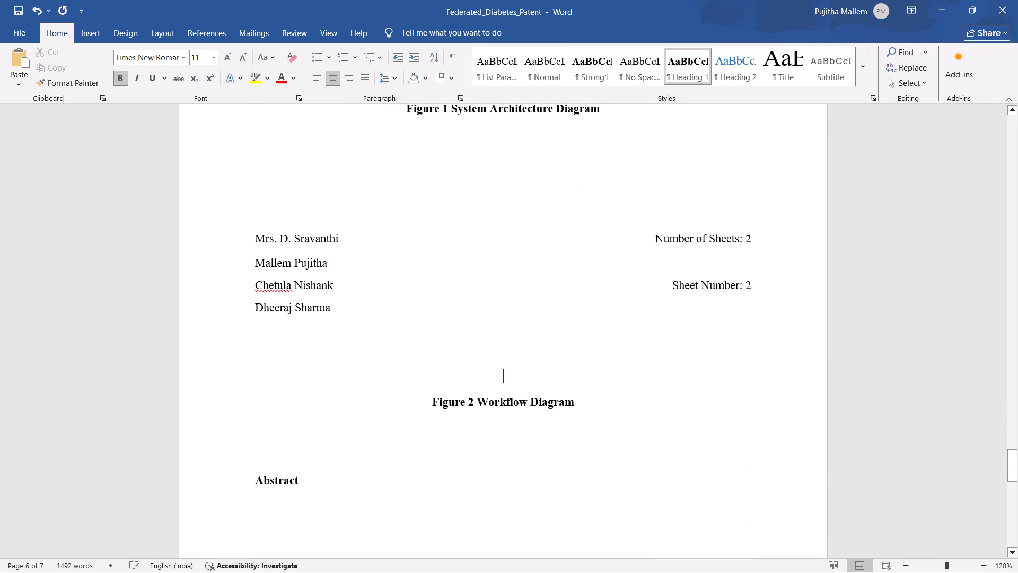
{"action": "key", "text": "Return"}
{"action": "key", "text": "Return"}
{"action": "key", "text": "Return"}
{"action": "key", "text": "Return"}
{"action": "key", "text": "Return"}
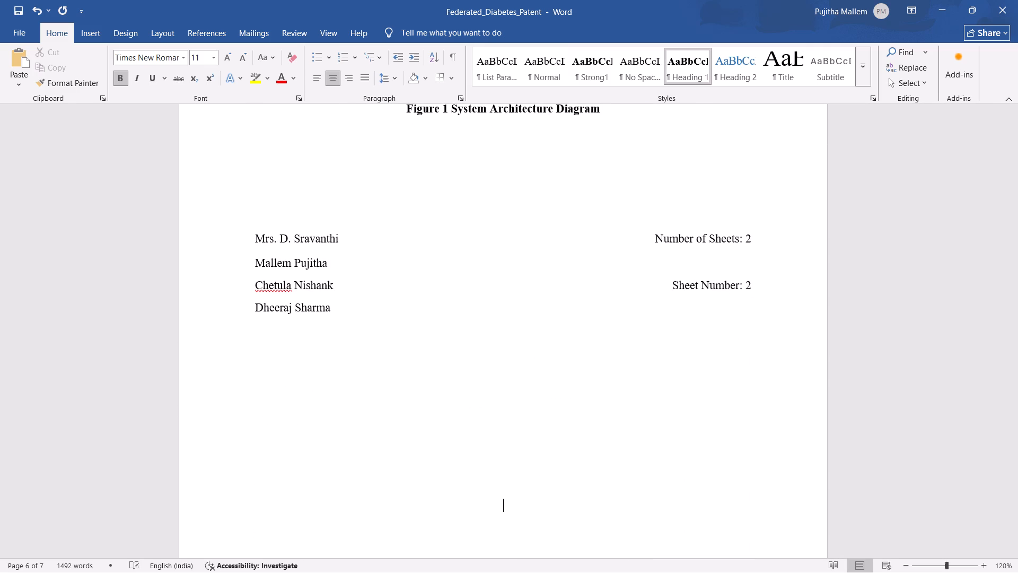
{"action": "key", "text": "Return"}
{"action": "key", "text": "Return"}
{"action": "key", "text": "Return"}
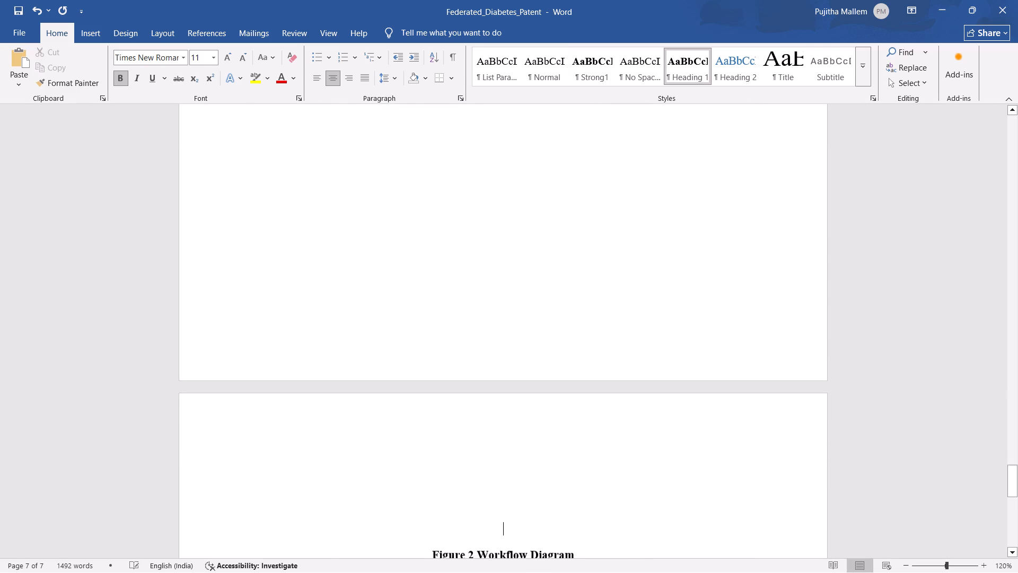
{"action": "key", "text": "Return"}
Stretch the new Figure 1 architecture picture downward in two stages to make it taller, keeping its width.
{"action": "scroll", "coordinate": [419, 363], "scroll_direction": "up", "scroll_amount": 2}
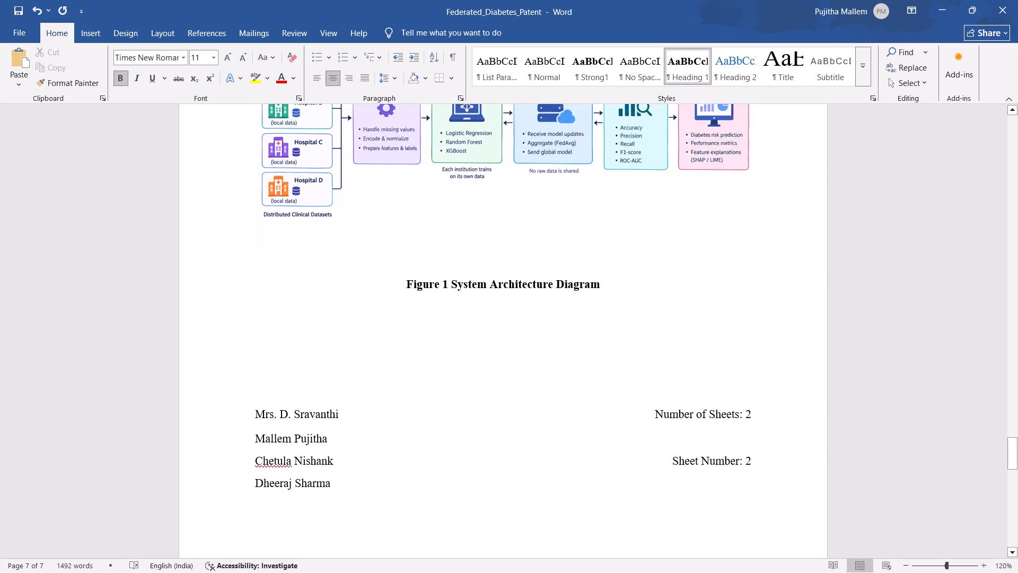
{"action": "scroll", "coordinate": [431, 174], "scroll_direction": "up", "scroll_amount": 3}
{"action": "scroll", "coordinate": [431, 174], "scroll_direction": "right", "scroll_amount": 1}
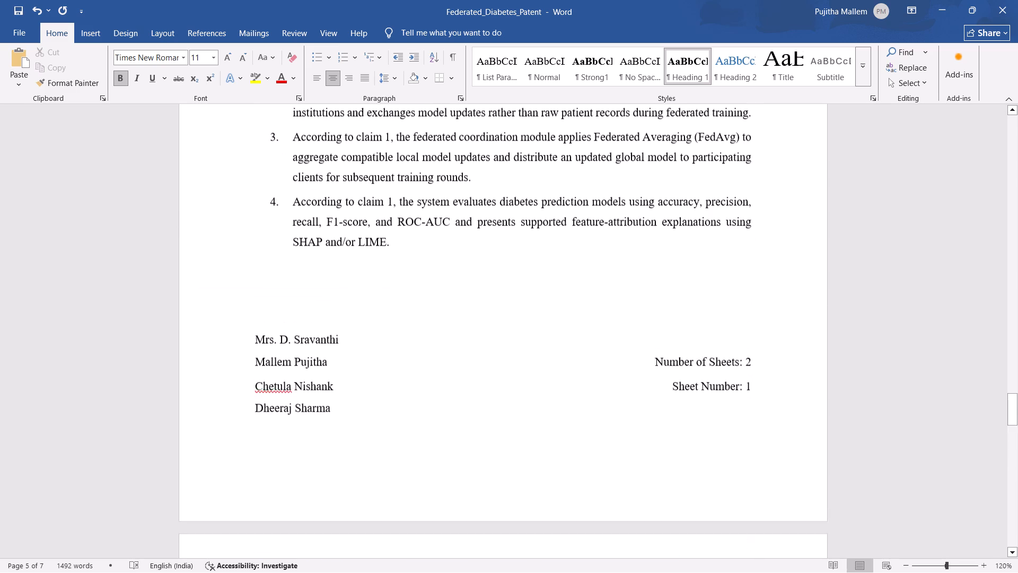
{"action": "scroll", "coordinate": [431, 174], "scroll_direction": "right", "scroll_amount": 1}
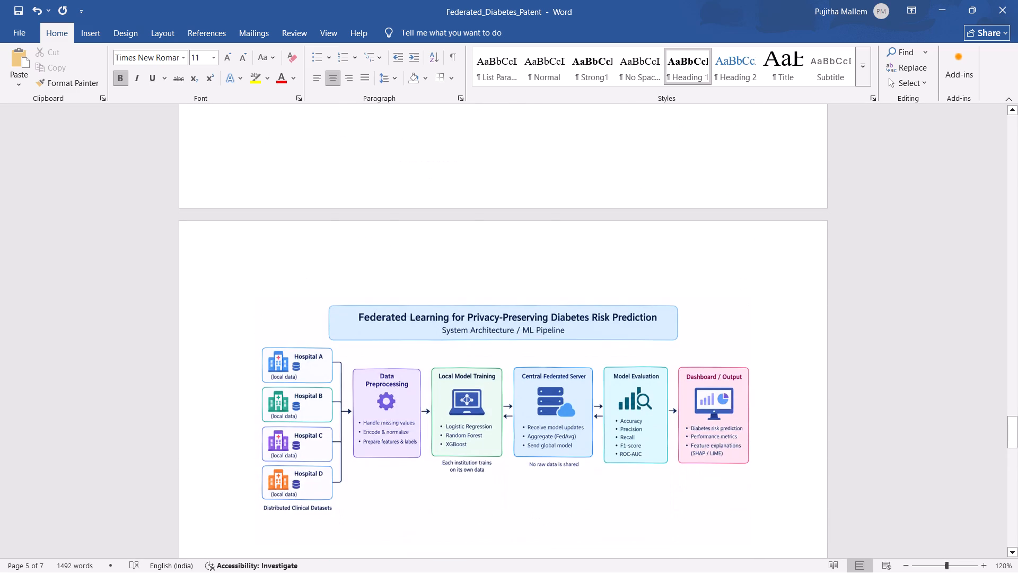
{"action": "scroll", "coordinate": [431, 174], "scroll_direction": "up", "scroll_amount": 4}
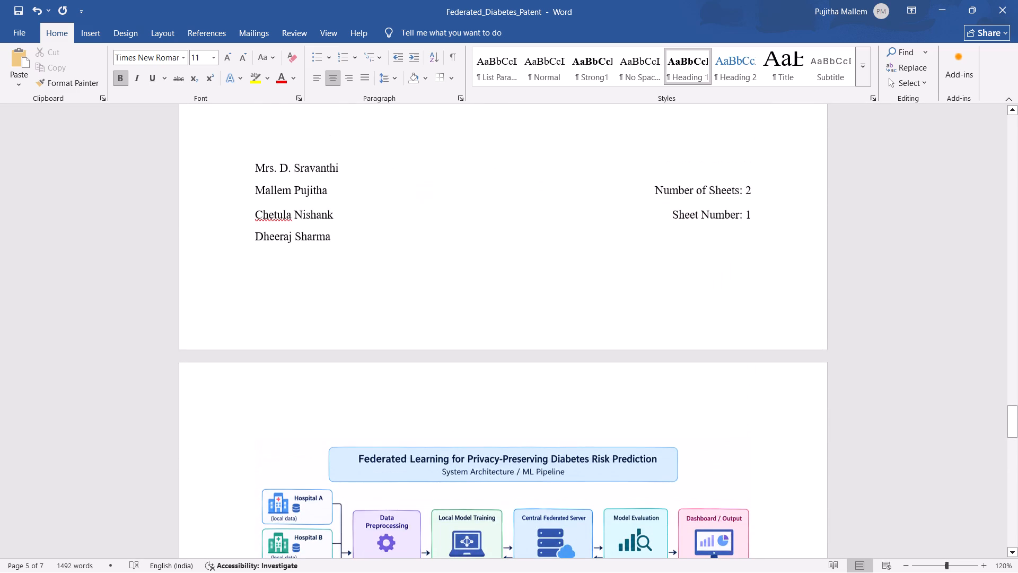
{"action": "scroll", "coordinate": [332, 398], "scroll_direction": "down", "scroll_amount": 2}
{"action": "scroll", "coordinate": [425, 238], "scroll_direction": "up", "scroll_amount": 1}
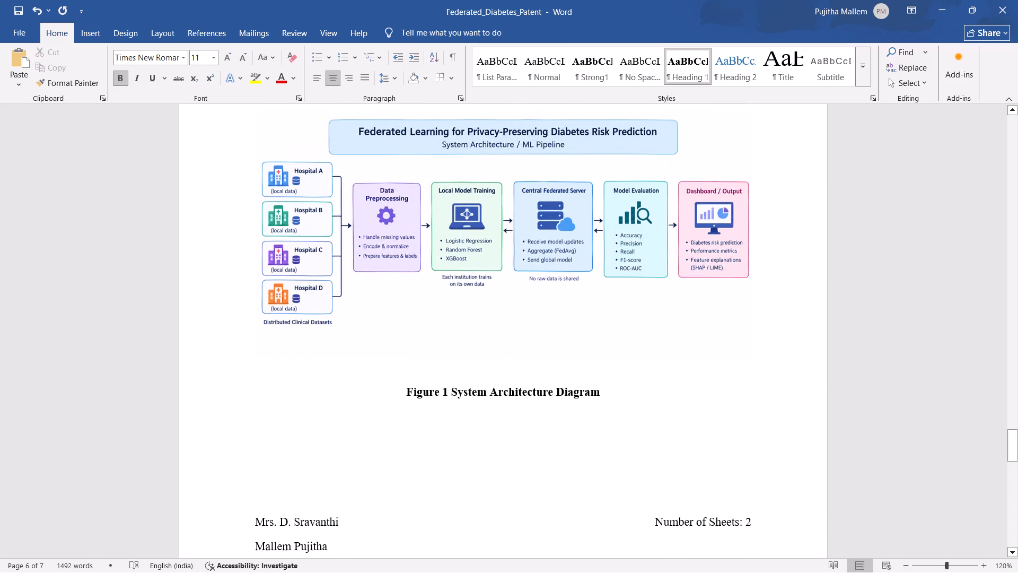
{"action": "left_click", "coordinate": [467, 197]}
{"action": "left_click_drag", "start_coordinate": [503, 360], "coordinate": [512, 395]}
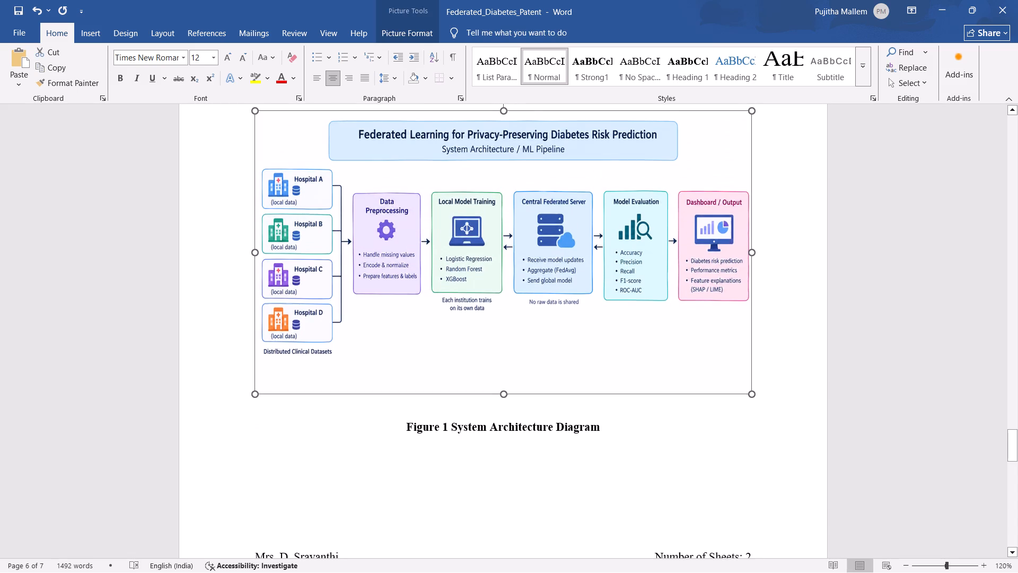
{"action": "left_click_drag", "start_coordinate": [512, 395], "coordinate": [506, 440]}
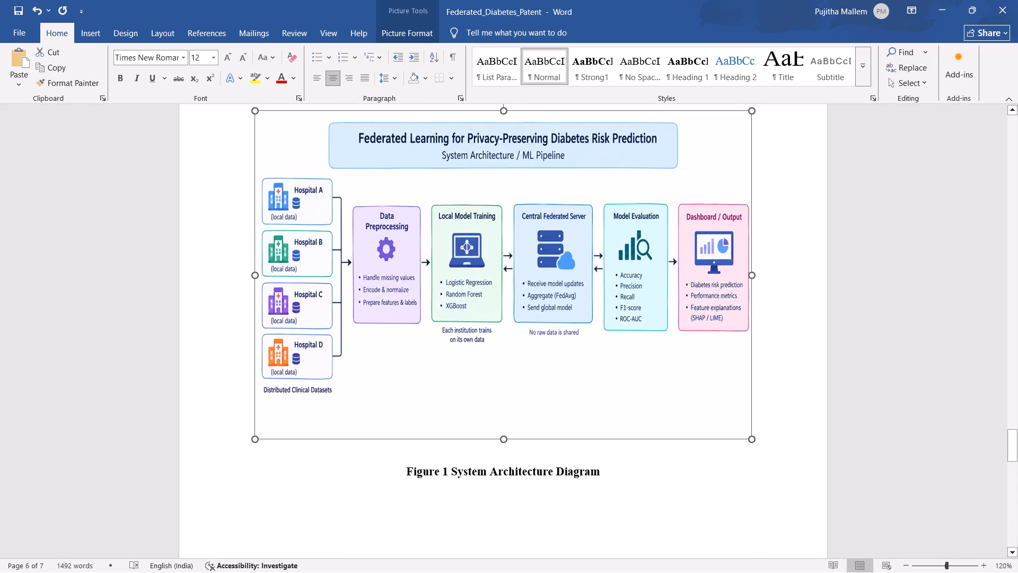
{"action": "left_click_drag", "start_coordinate": [506, 440], "coordinate": [506, 440]}
{"action": "left_click", "coordinate": [788, 467]}
Place the cursor in the blank space above the Figure 2 Workflow Diagram caption.
{"action": "scroll", "coordinate": [788, 467], "scroll_direction": "down", "scroll_amount": 1}
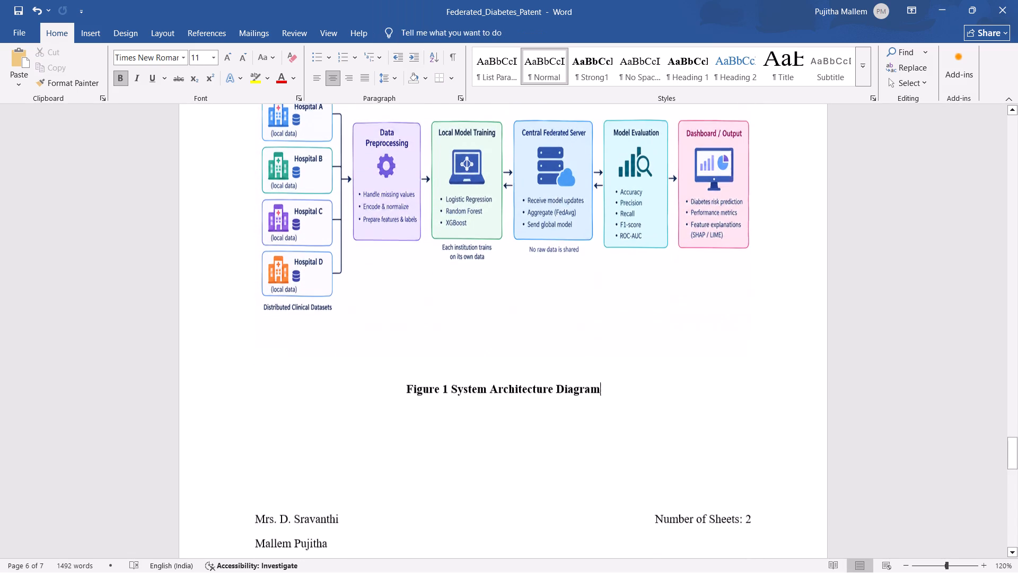
{"action": "scroll", "coordinate": [788, 467], "scroll_direction": "down", "scroll_amount": 2}
{"action": "scroll", "coordinate": [788, 467], "scroll_direction": "up", "scroll_amount": 2}
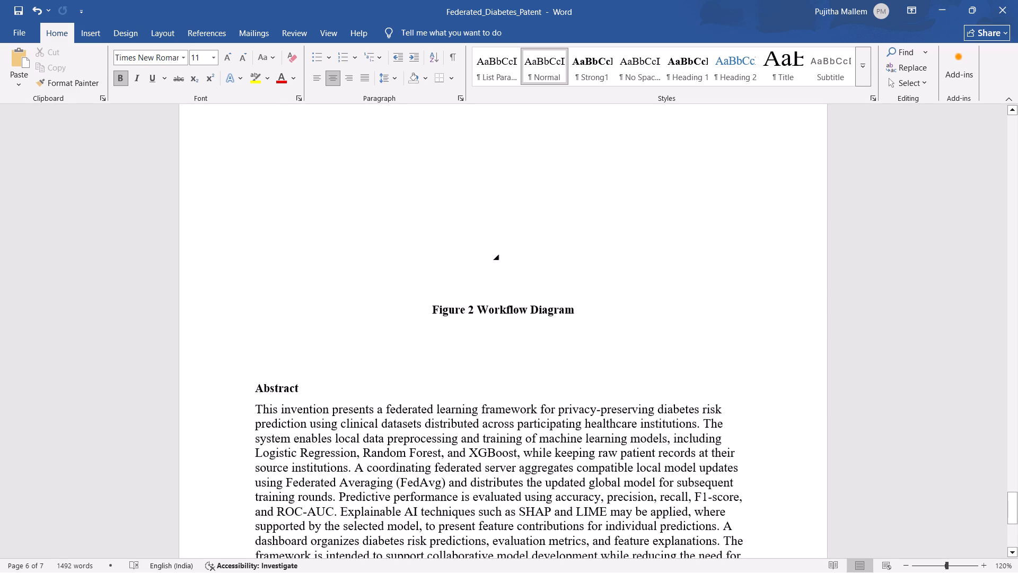
{"action": "left_click", "coordinate": [518, 198]}
Copy the Module Interaction / Data Flow diagram from slide 10 in PowerPoint and paste it above the Figure 2 caption in Word.
{"action": "left_click", "coordinate": [425, 169]}
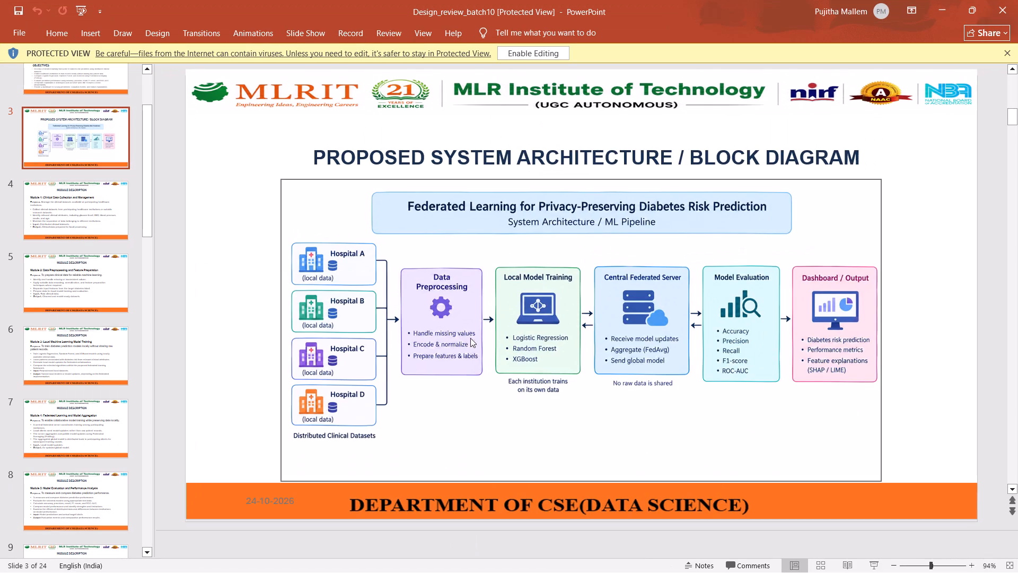
{"action": "scroll", "coordinate": [28, 268], "scroll_direction": "down", "scroll_amount": 1}
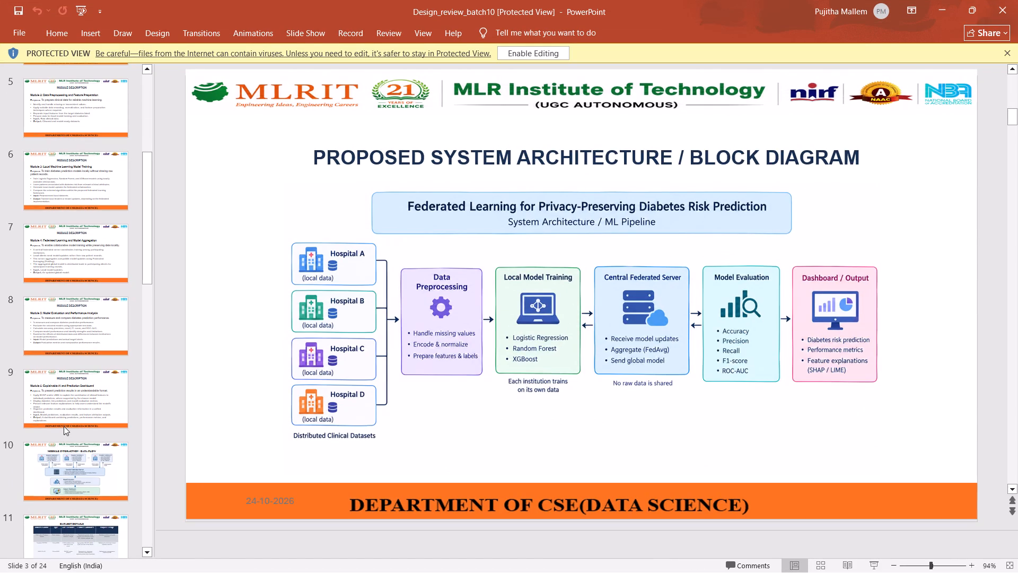
{"action": "left_click", "coordinate": [74, 450]}
{"action": "left_click", "coordinate": [93, 475]}
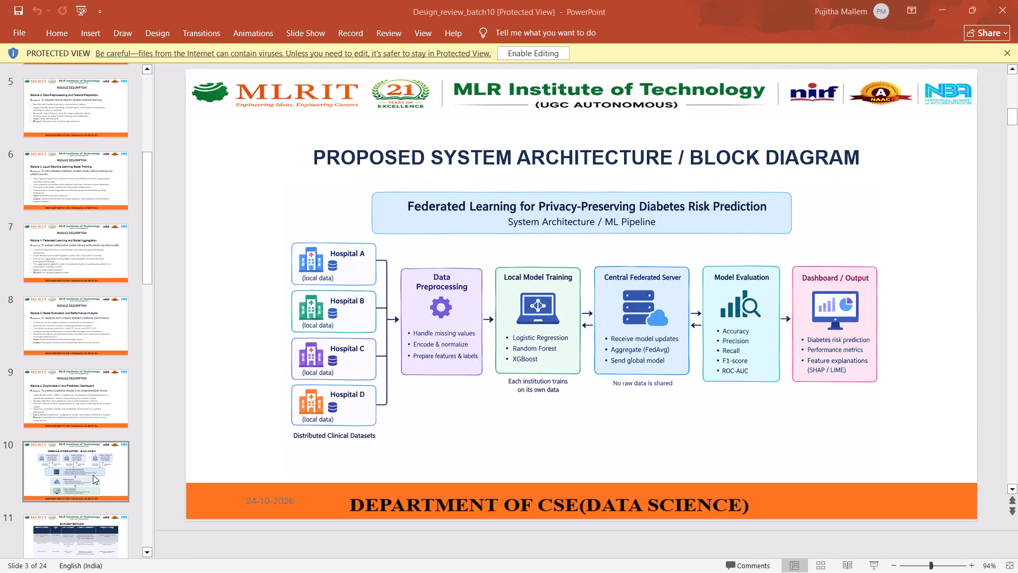
{"action": "left_click", "coordinate": [504, 292]}
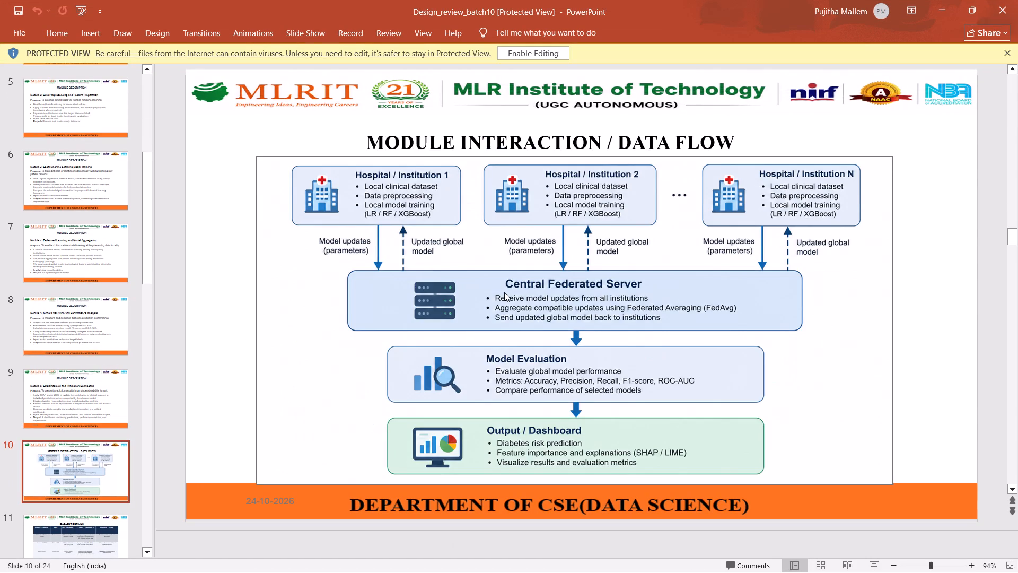
{"action": "key", "text": "ctrl+c"}
{"action": "left_click", "coordinate": [464, 126]}
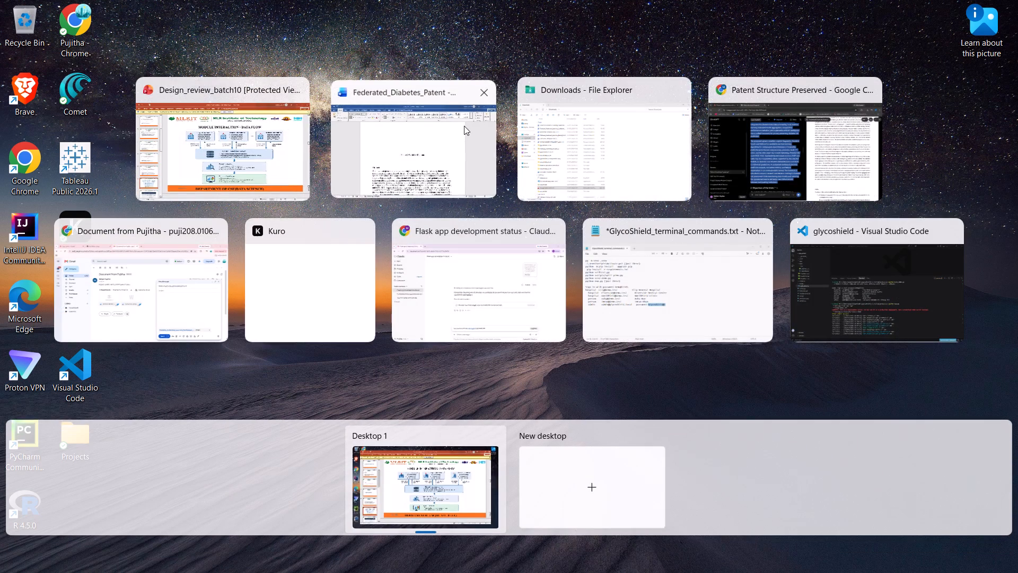
{"action": "key", "text": "ctrl+v"}
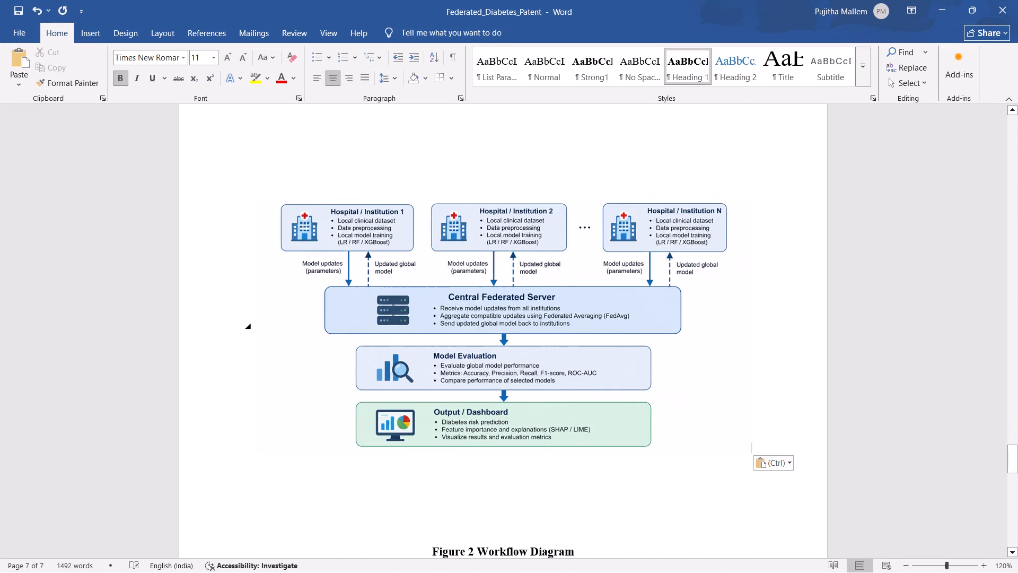
Stretch the pasted Figure 2 workflow picture downward and upward to make it taller, keeping its width.
{"action": "scroll", "coordinate": [499, 223], "scroll_direction": "down", "scroll_amount": 2}
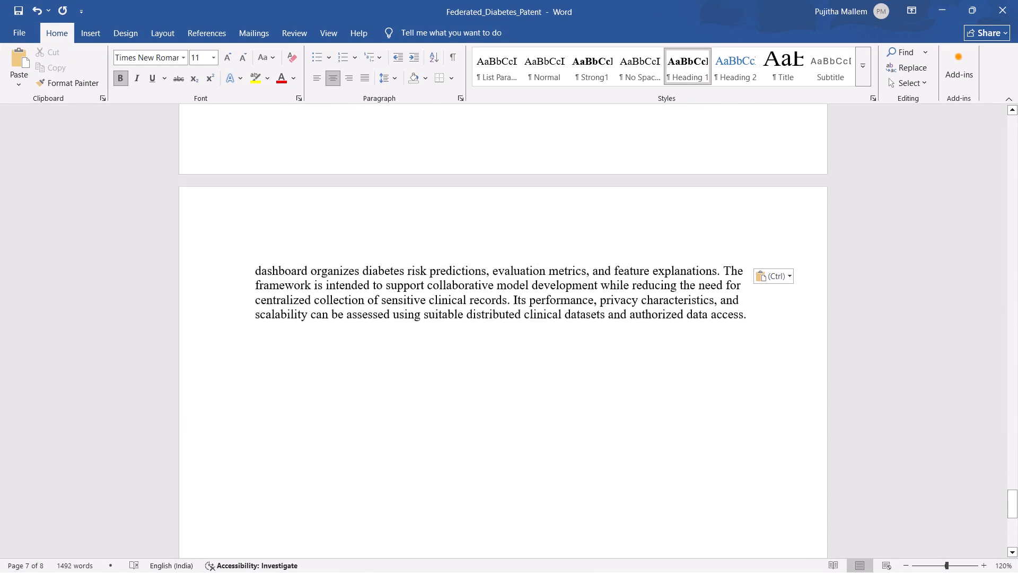
{"action": "scroll", "coordinate": [499, 223], "scroll_direction": "up", "scroll_amount": 2}
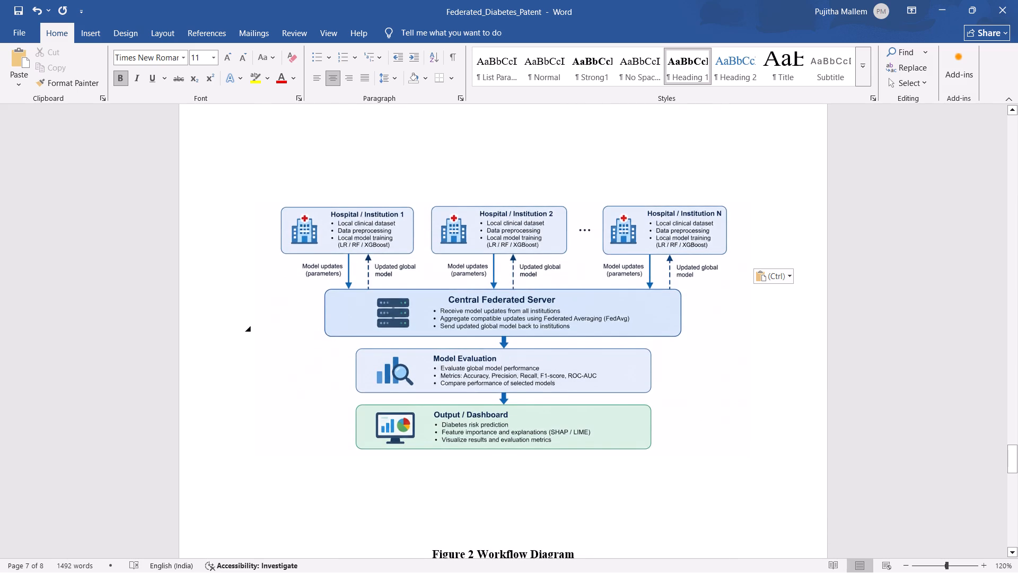
{"action": "left_click", "coordinate": [478, 275]}
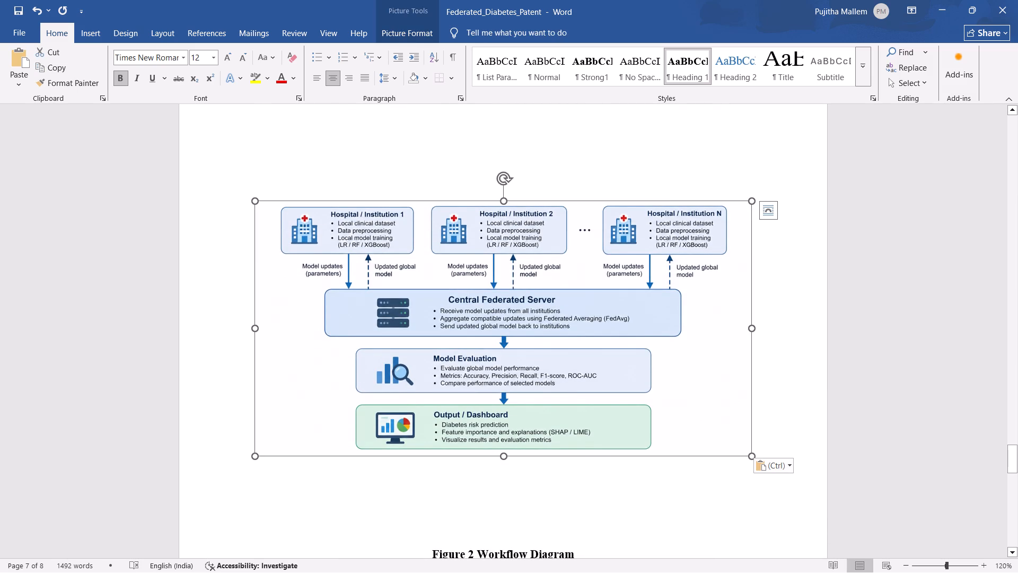
{"action": "left_click_drag", "start_coordinate": [503, 457], "coordinate": [504, 485]}
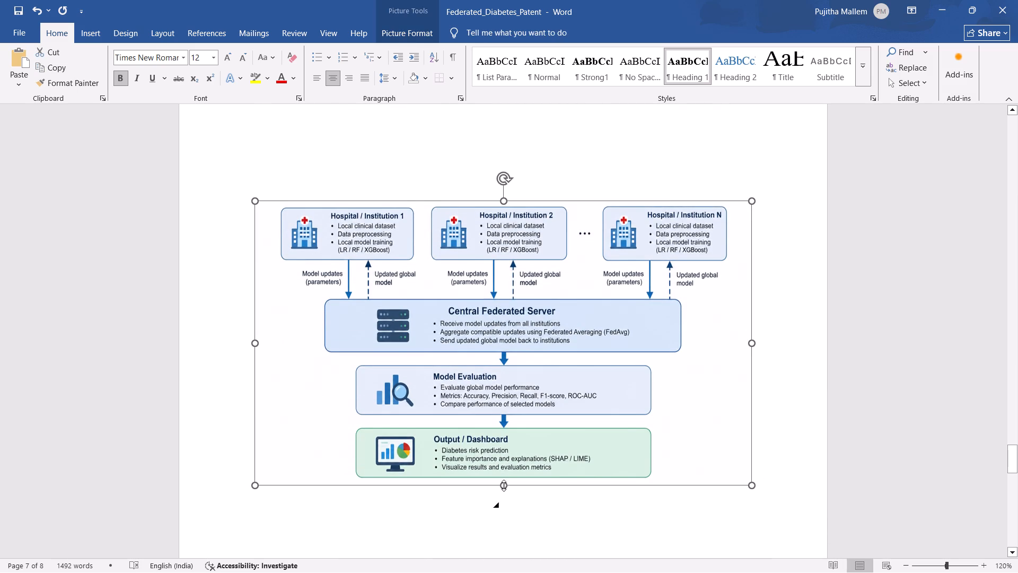
{"action": "left_click_drag", "start_coordinate": [504, 197], "coordinate": [503, 178]}
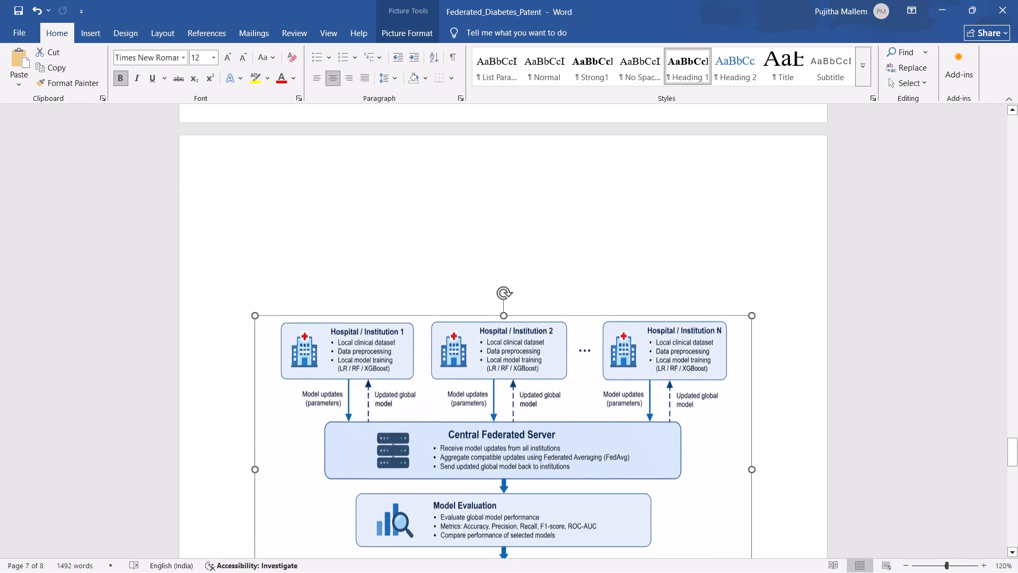
Move the workflow picture up closer to the top of its page, above the blank lines.
{"action": "left_click_drag", "start_coordinate": [584, 310], "coordinate": [577, 247]}
{"action": "left_click_drag", "start_coordinate": [587, 257], "coordinate": [577, 220]}
{"action": "left_click", "coordinate": [835, 193]}
Review the page layout of the whole patent, from the Figure 2 page and Abstract back to the title page.
{"action": "scroll", "coordinate": [835, 193], "scroll_direction": "down", "scroll_amount": 1}
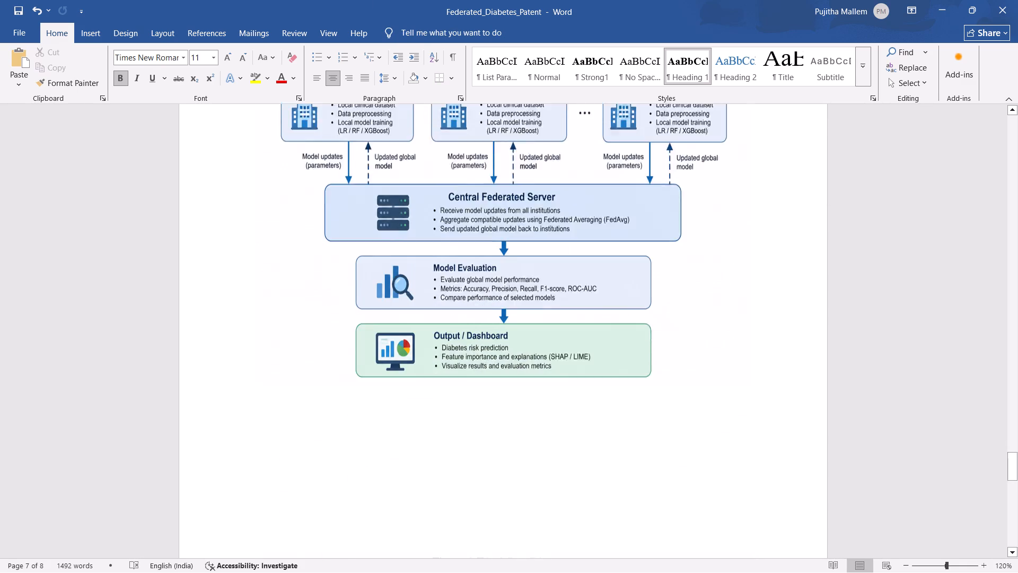
{"action": "scroll", "coordinate": [835, 193], "scroll_direction": "down", "scroll_amount": 4}
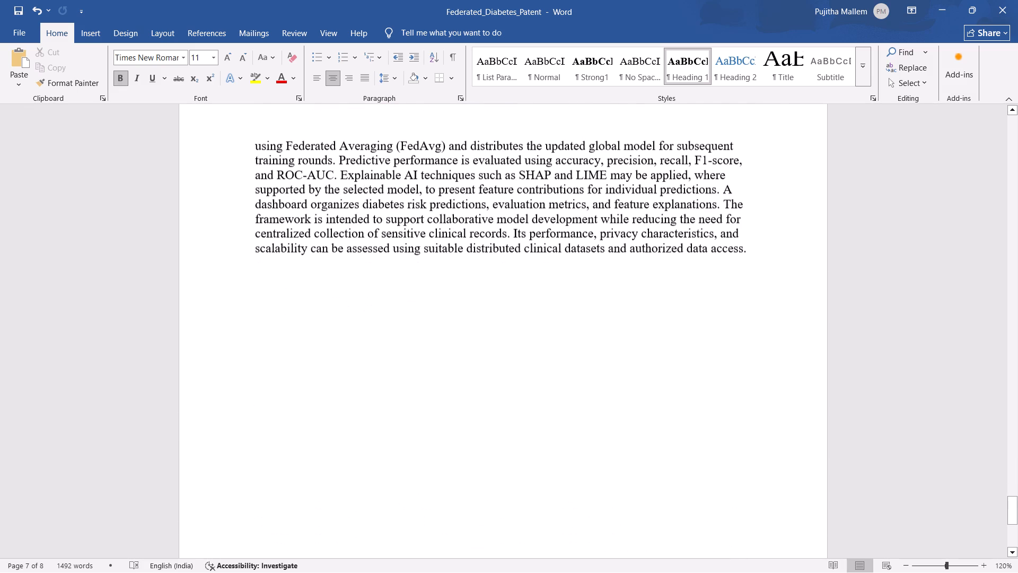
{"action": "scroll", "coordinate": [713, 280], "scroll_direction": "down", "scroll_amount": 4, "text": "ctrl"}
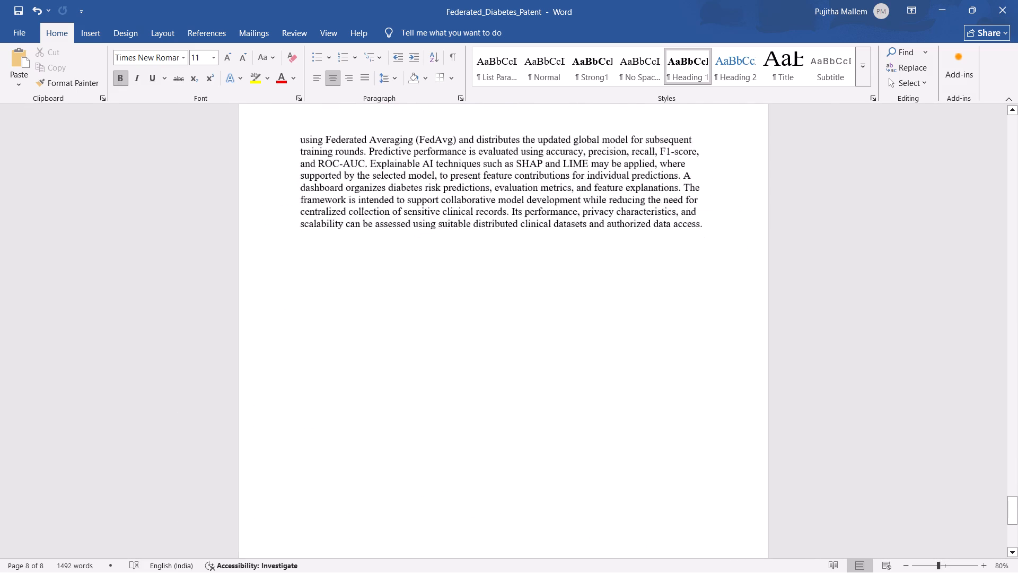
{"action": "scroll", "coordinate": [713, 280], "scroll_direction": "up", "scroll_amount": 4}
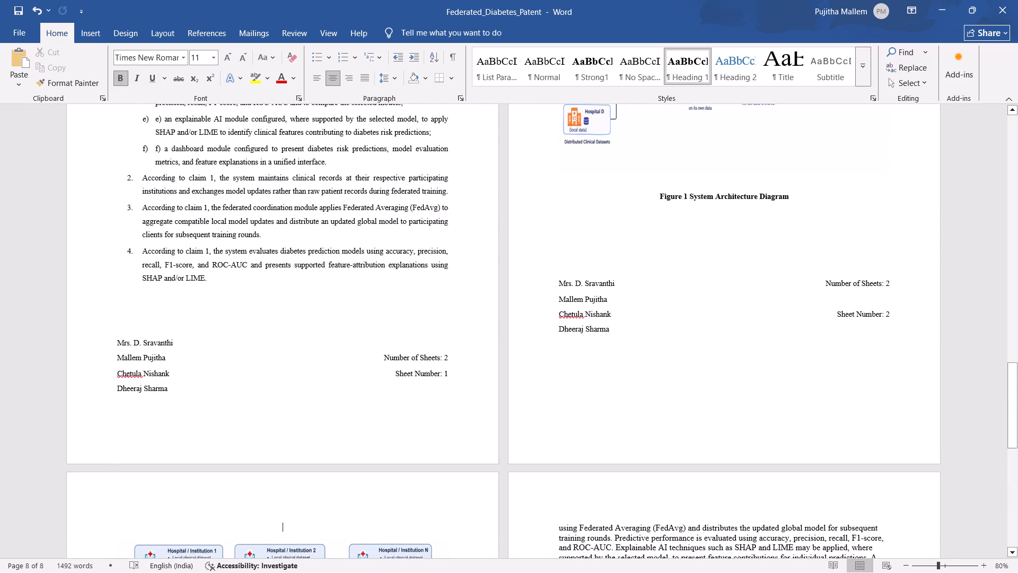
{"action": "scroll", "coordinate": [713, 280], "scroll_direction": "up", "scroll_amount": 14}
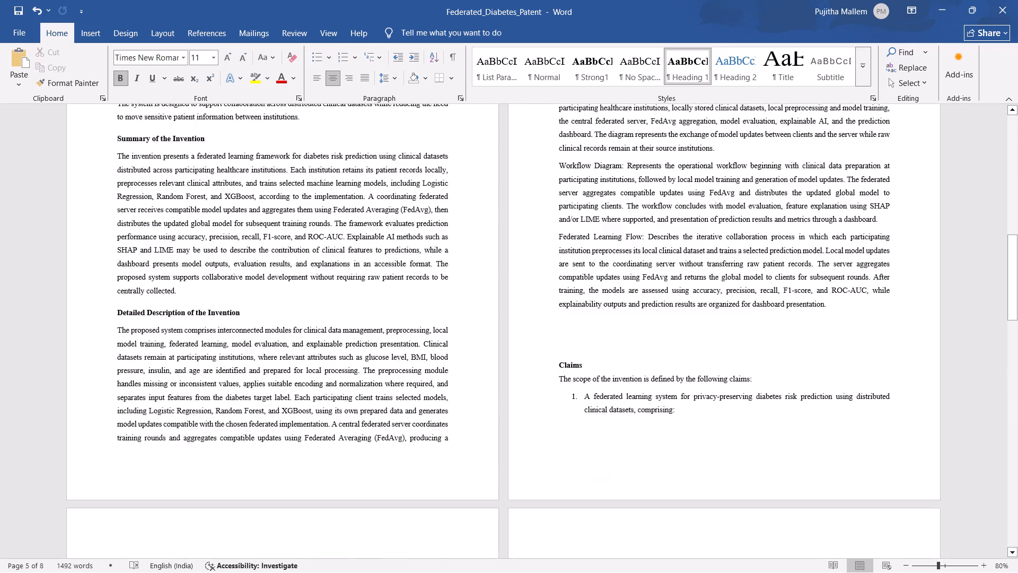
{"action": "scroll", "coordinate": [713, 280], "scroll_direction": "up", "scroll_amount": 3}
{"action": "scroll", "coordinate": [322, 305], "scroll_direction": "up", "scroll_amount": 5, "text": "ctrl"}
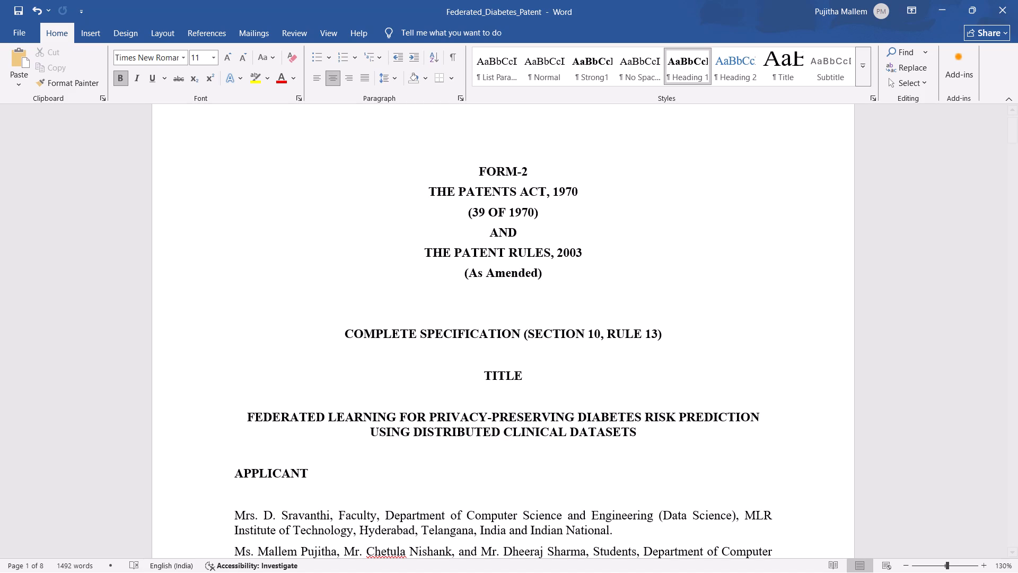
{"action": "scroll", "coordinate": [322, 305], "scroll_direction": "down", "scroll_amount": 2}
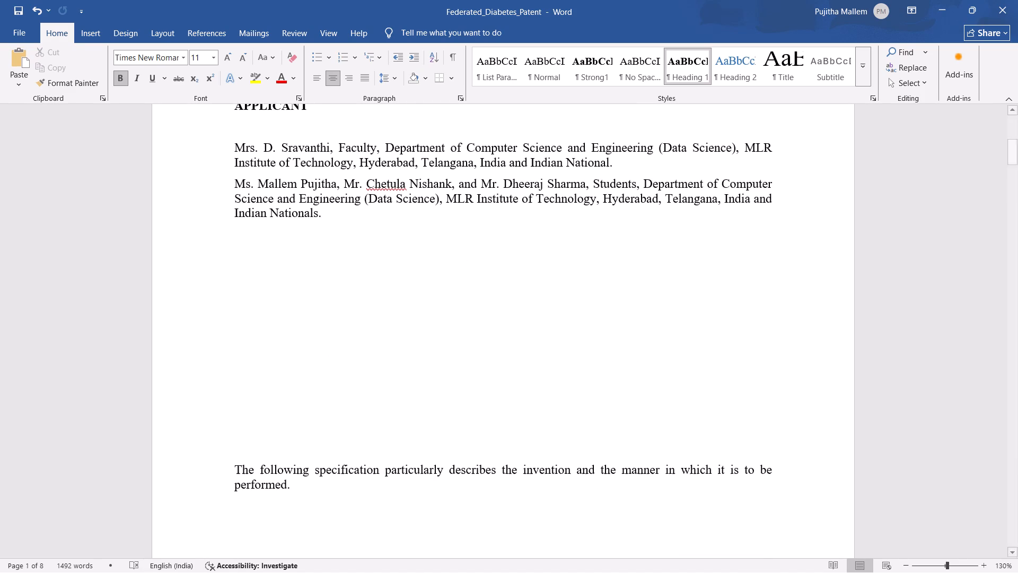
{"action": "scroll", "coordinate": [322, 305], "scroll_direction": "down", "scroll_amount": 1}
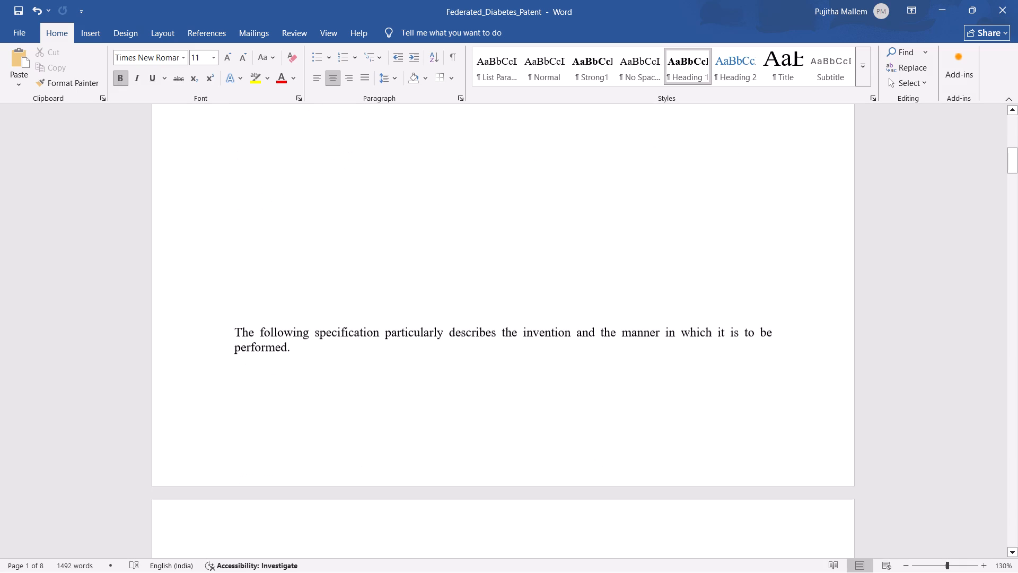
{"action": "scroll", "coordinate": [322, 305], "scroll_direction": "down", "scroll_amount": 3}
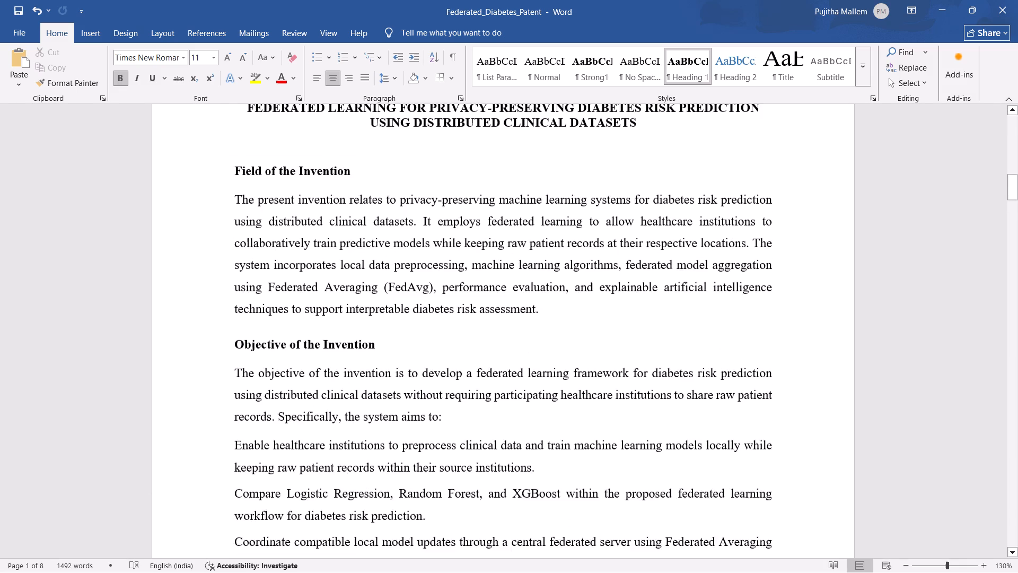
{"action": "scroll", "coordinate": [322, 305], "scroll_direction": "down", "scroll_amount": 1}
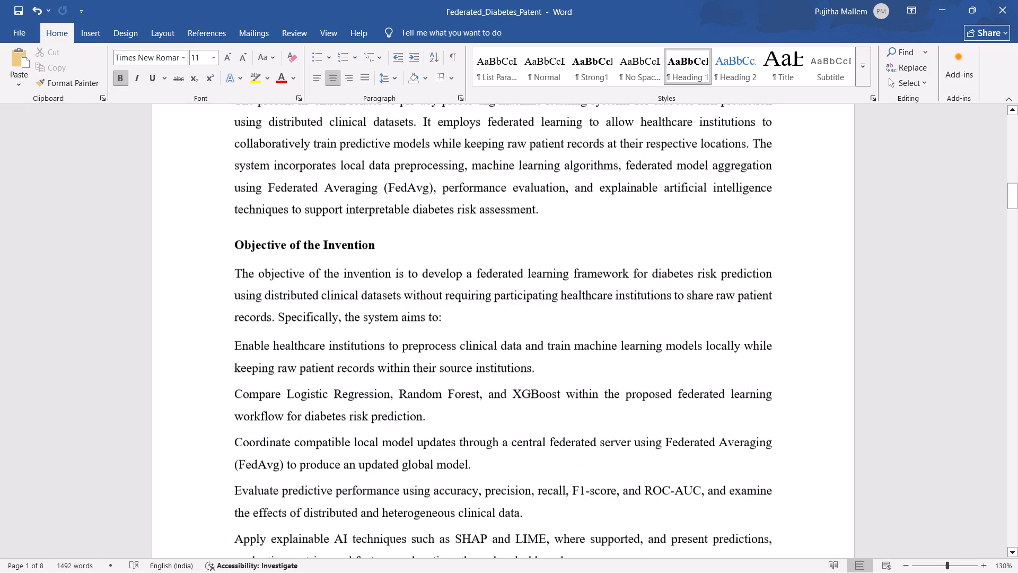
{"action": "scroll", "coordinate": [322, 305], "scroll_direction": "down", "scroll_amount": 3}
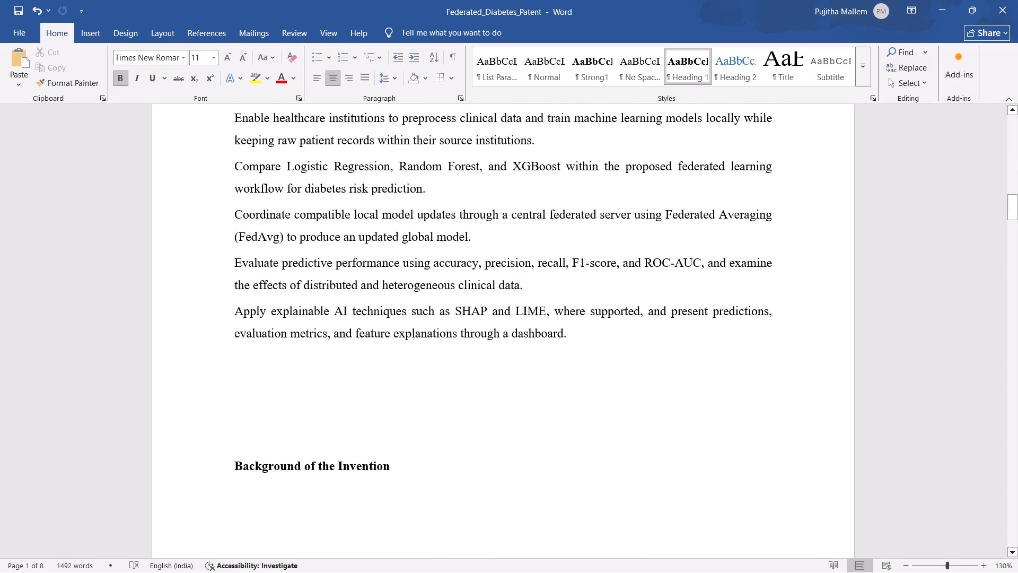
{"action": "scroll", "coordinate": [322, 305], "scroll_direction": "down", "scroll_amount": 3}
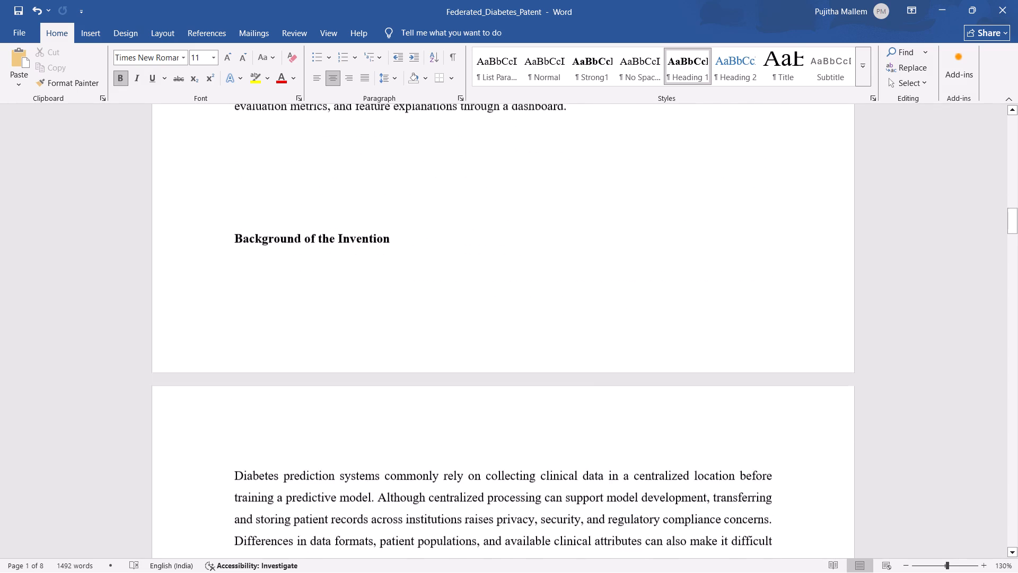
{"action": "scroll", "coordinate": [322, 305], "scroll_direction": "down", "scroll_amount": 3}
{"action": "scroll", "coordinate": [322, 305], "scroll_direction": "up", "scroll_amount": 1}
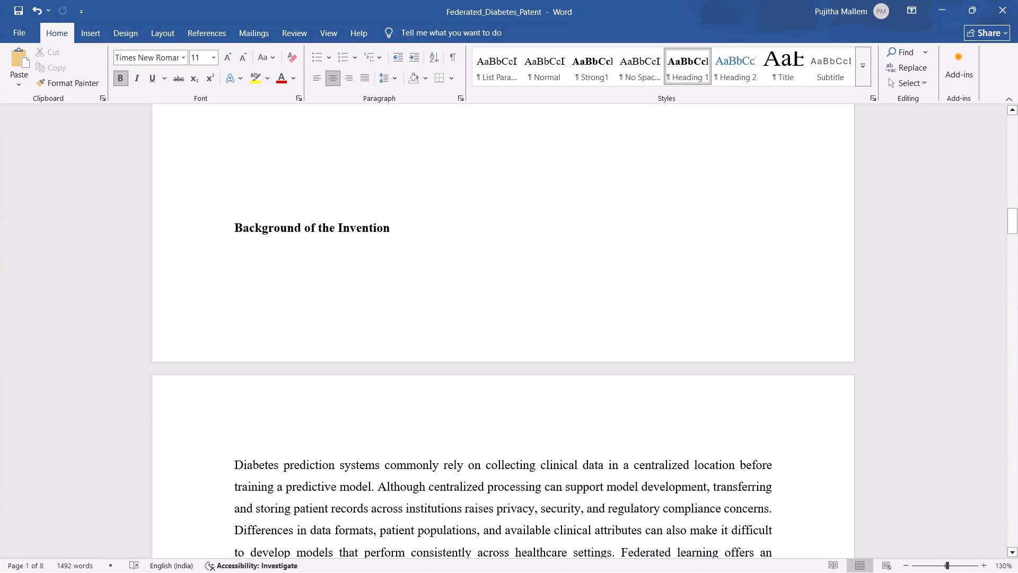
{"action": "scroll", "coordinate": [270, 465], "scroll_direction": "down", "scroll_amount": 3}
{"action": "scroll", "coordinate": [323, 302], "scroll_direction": "up", "scroll_amount": 2}
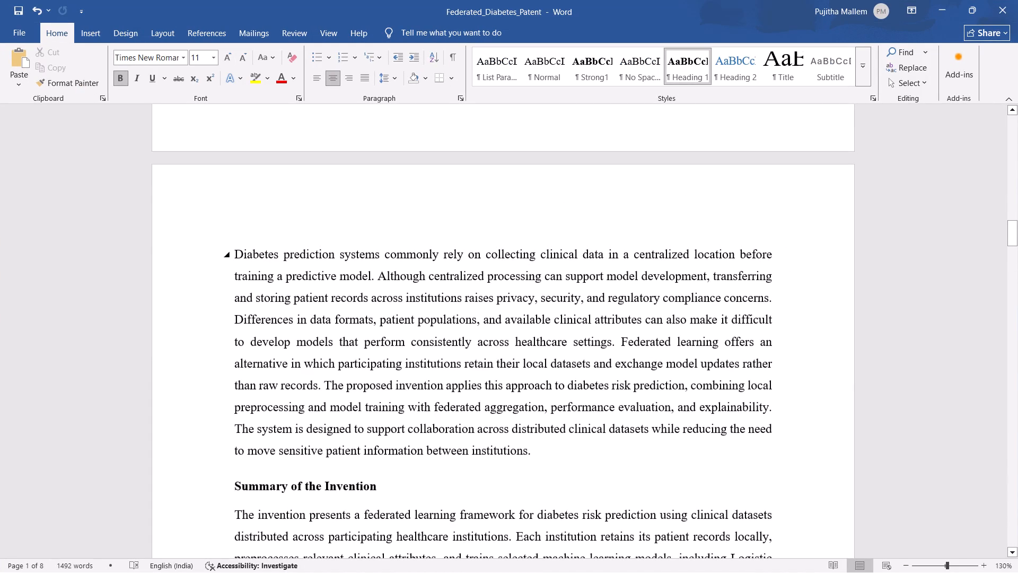
{"action": "left_click_drag", "start_coordinate": [537, 454], "coordinate": [228, 258]}
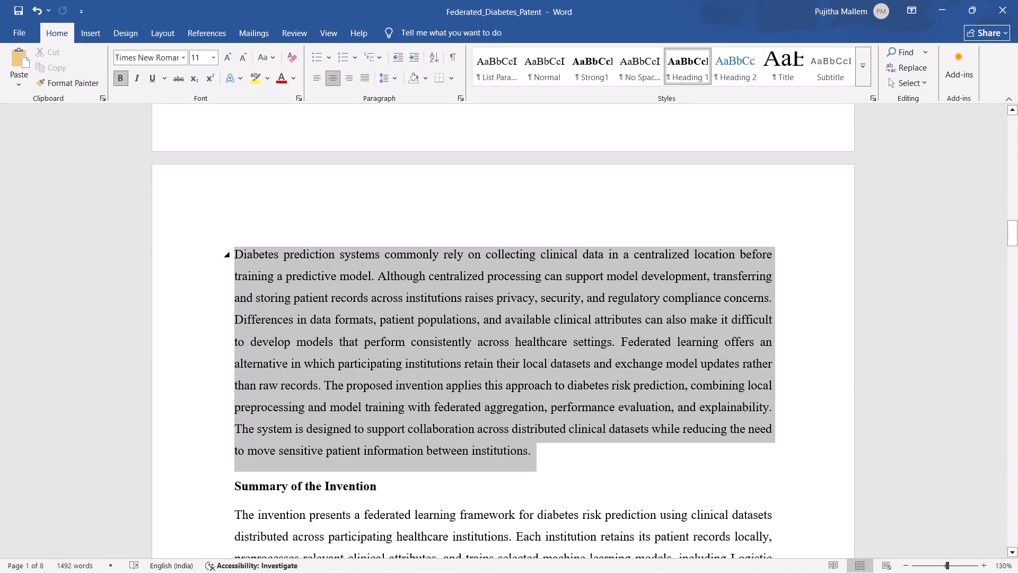
{"action": "left_click_drag", "start_coordinate": [228, 258], "coordinate": [235, 259]}
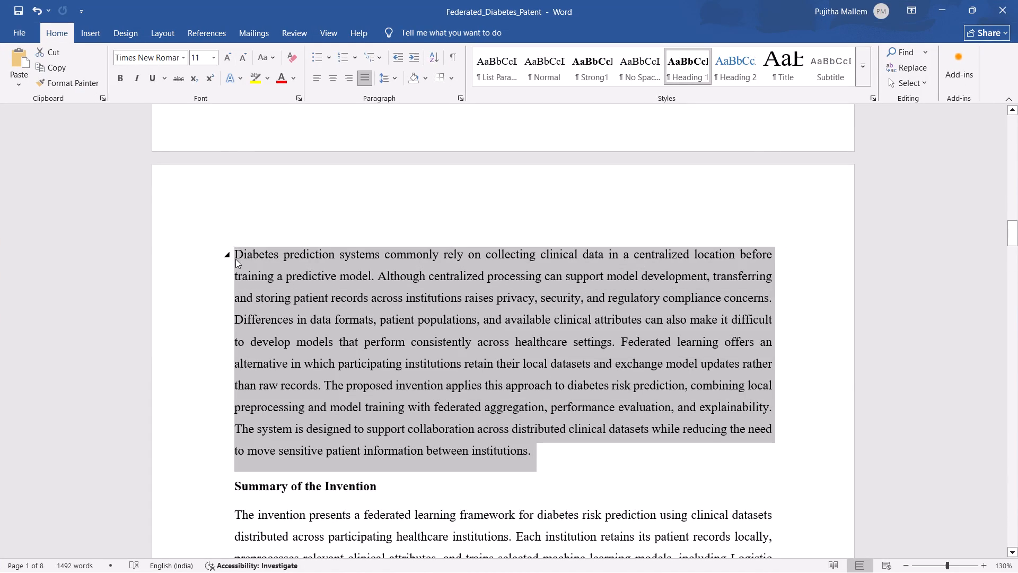
{"action": "key", "text": "ctrl+v"}
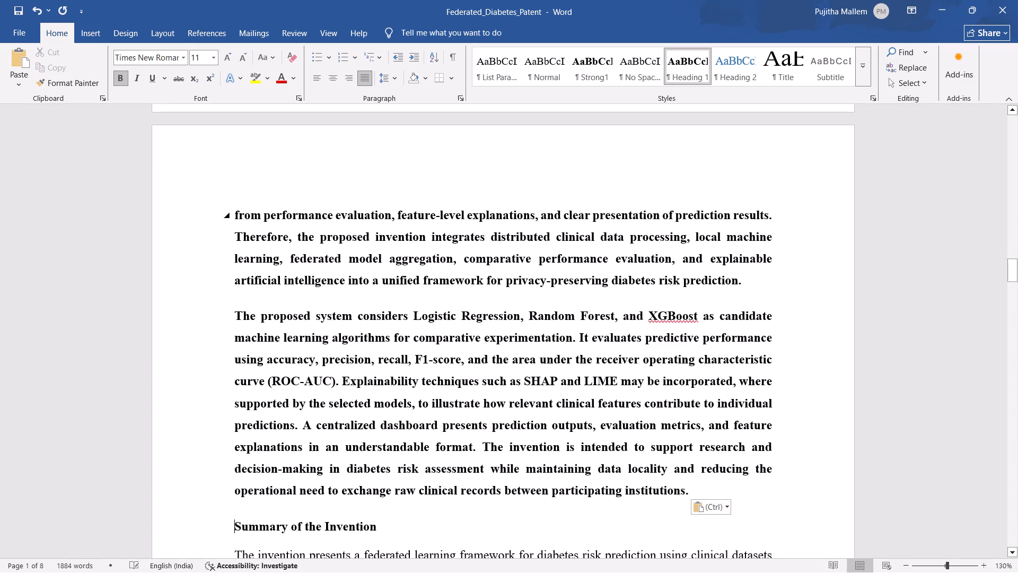
Remove the bold formatting from all the pasted Background of the Invention paragraphs, leaving the section heading out of the selection.
{"action": "left_click_drag", "start_coordinate": [691, 494], "coordinate": [480, 73]}
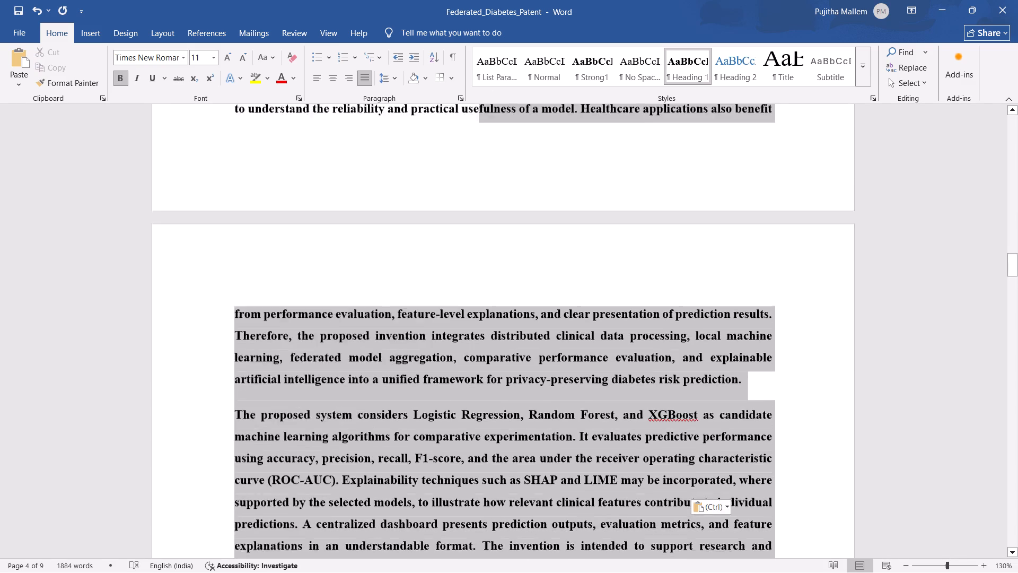
{"action": "left_click_drag", "start_coordinate": [480, 73], "coordinate": [412, 66]}
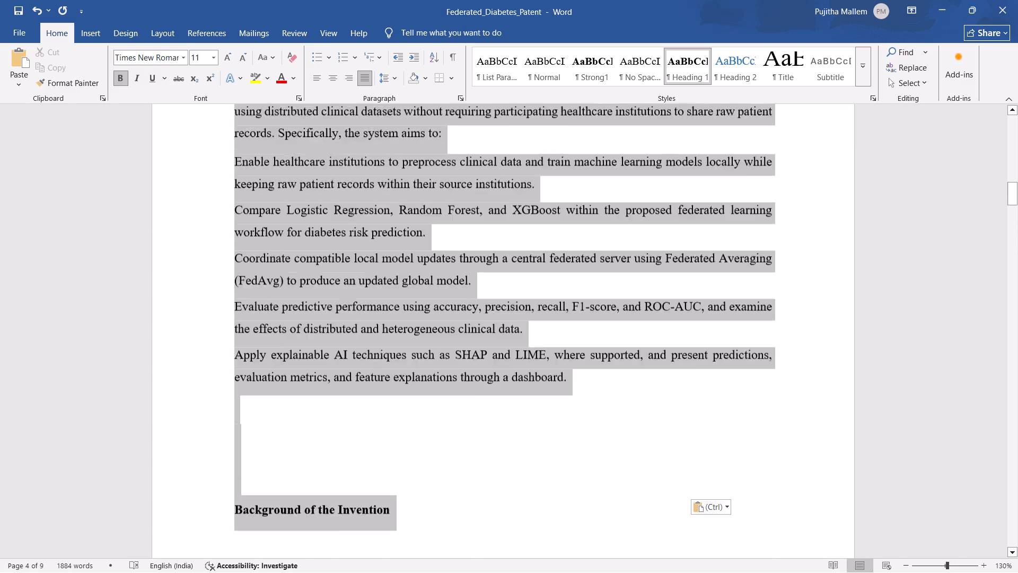
{"action": "left_click_drag", "start_coordinate": [412, 66], "coordinate": [381, 503]}
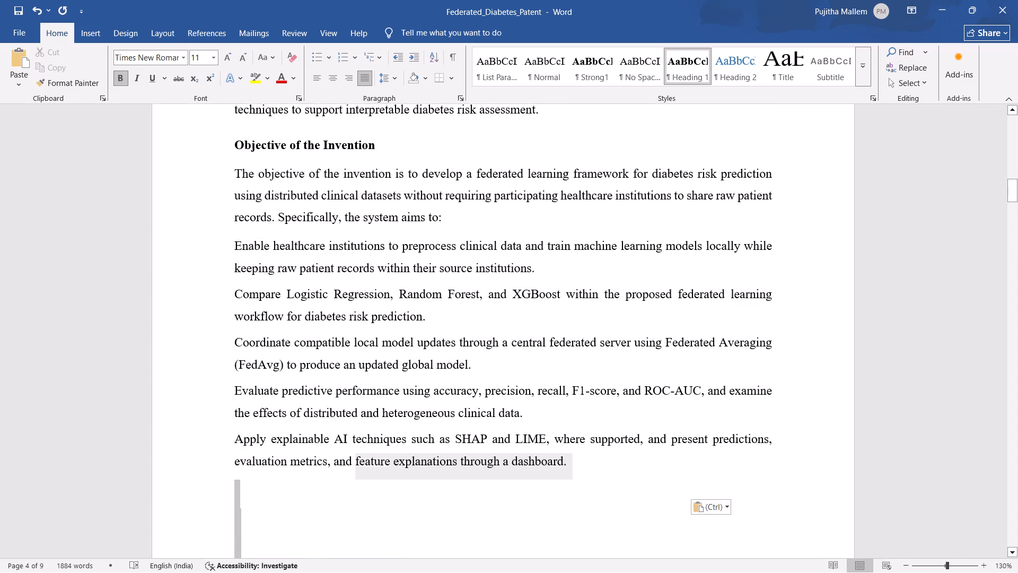
{"action": "left_click_drag", "start_coordinate": [381, 503], "coordinate": [282, 455]}
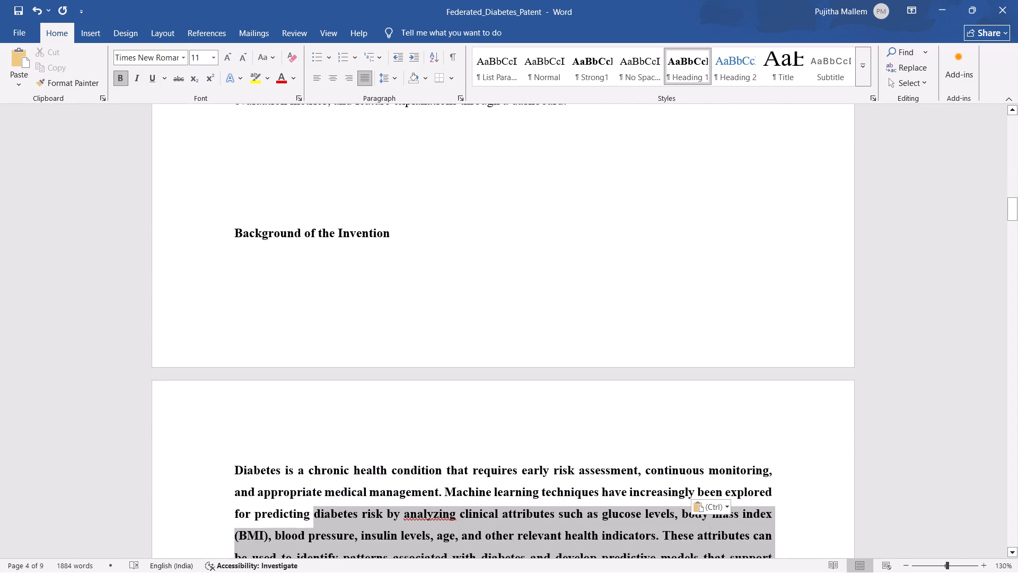
{"action": "left_click_drag", "start_coordinate": [282, 455], "coordinate": [226, 447]}
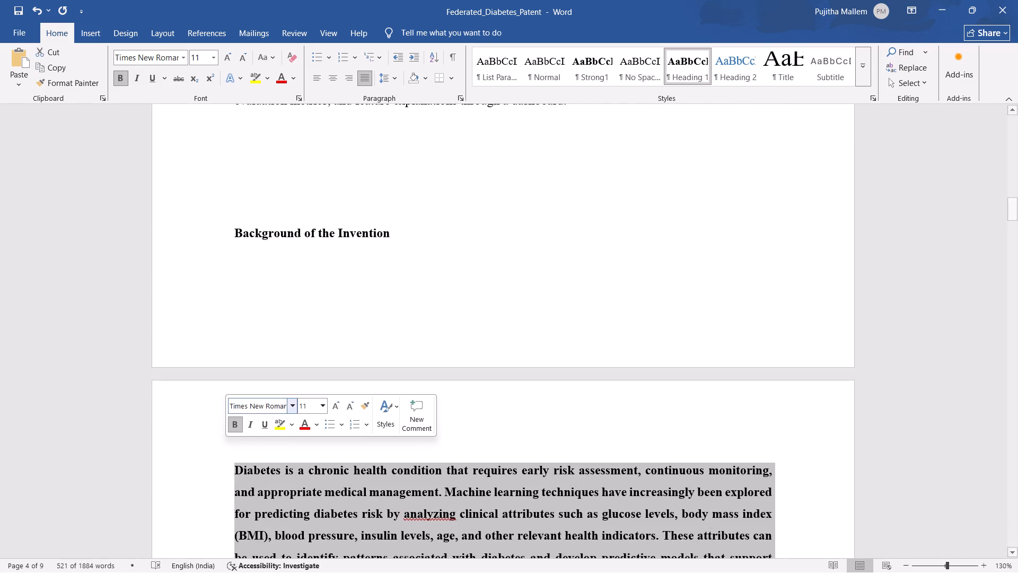
{"action": "left_click", "coordinate": [238, 428]}
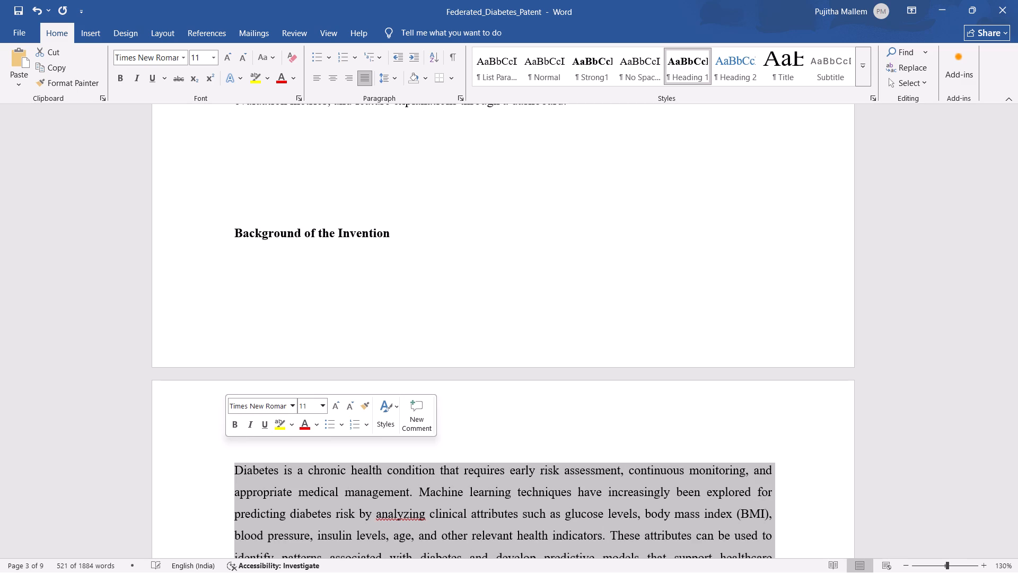
{"action": "left_click", "coordinate": [217, 427]}
Join the first Background paragraph onto the "Background of the Invention" heading line, separated by a space.
{"action": "left_click", "coordinate": [232, 463]}
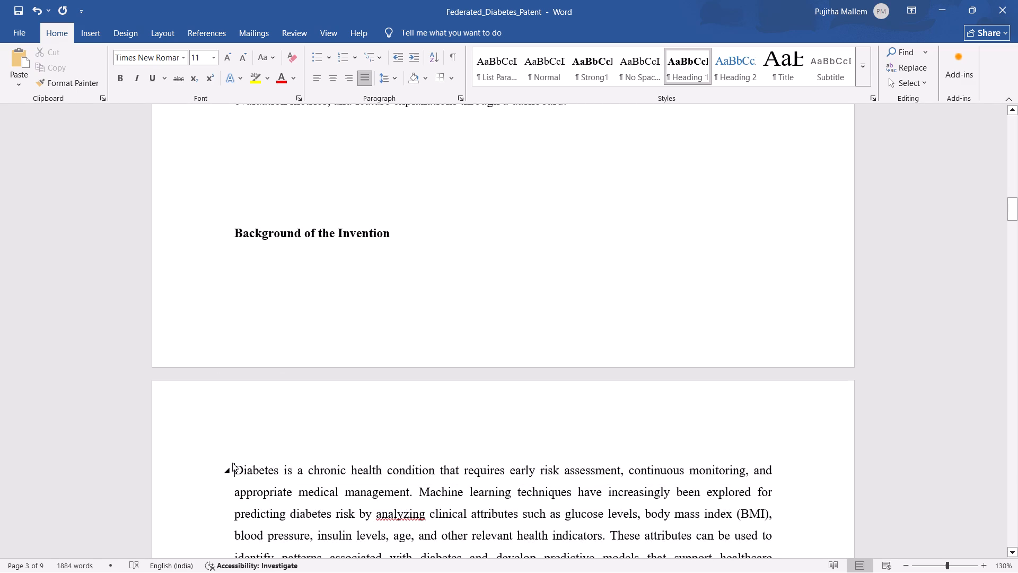
{"action": "key", "text": "BackSpace"}
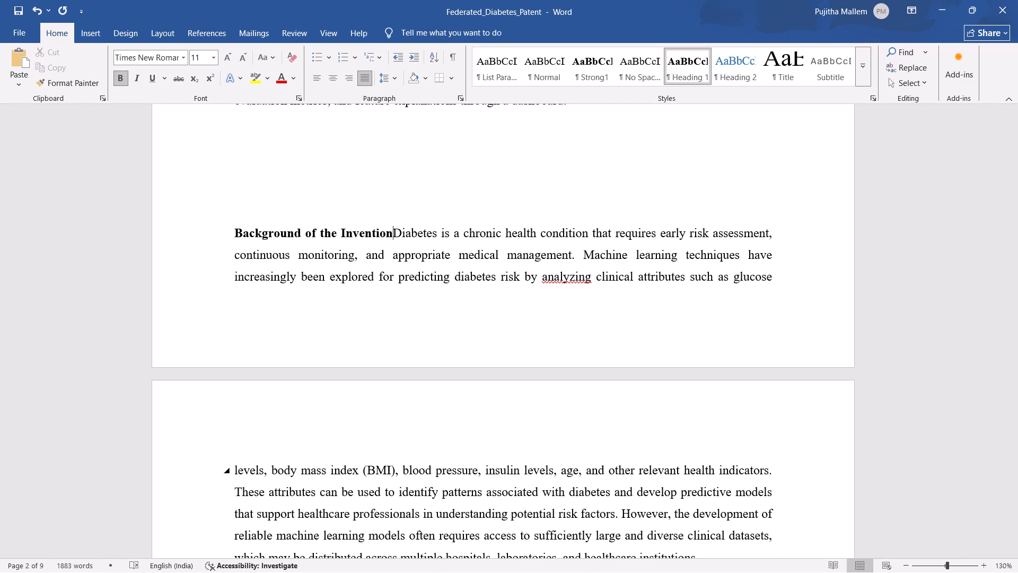
{"action": "key", "text": "space"}
Review the text flow of the Background paragraphs and the pages before them, back to the title page.
{"action": "scroll", "coordinate": [232, 463], "scroll_direction": "down", "scroll_amount": 4}
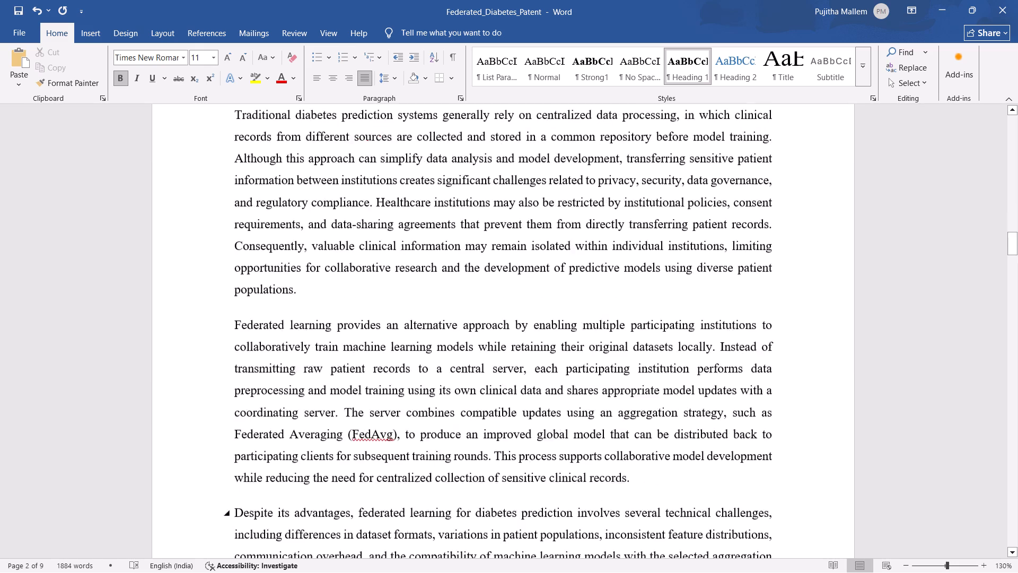
{"action": "scroll", "coordinate": [232, 463], "scroll_direction": "down", "scroll_amount": 1}
{"action": "scroll", "coordinate": [232, 463], "scroll_direction": "up", "scroll_amount": 1}
{"action": "scroll", "coordinate": [232, 463], "scroll_direction": "down", "scroll_amount": 1}
{"action": "scroll", "coordinate": [232, 463], "scroll_direction": "up", "scroll_amount": 2}
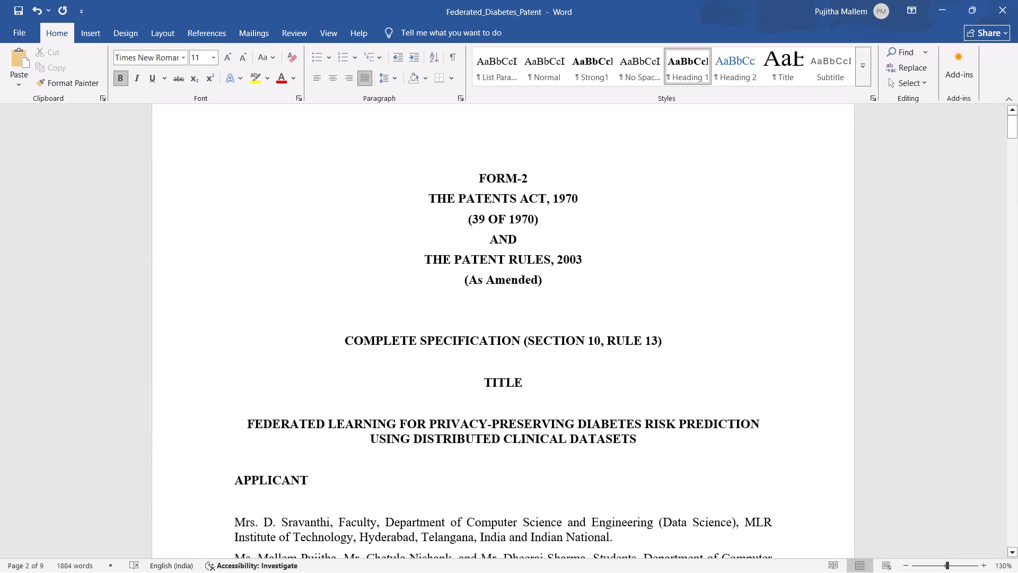
{"action": "scroll", "coordinate": [232, 463], "scroll_direction": "down", "scroll_amount": 5}
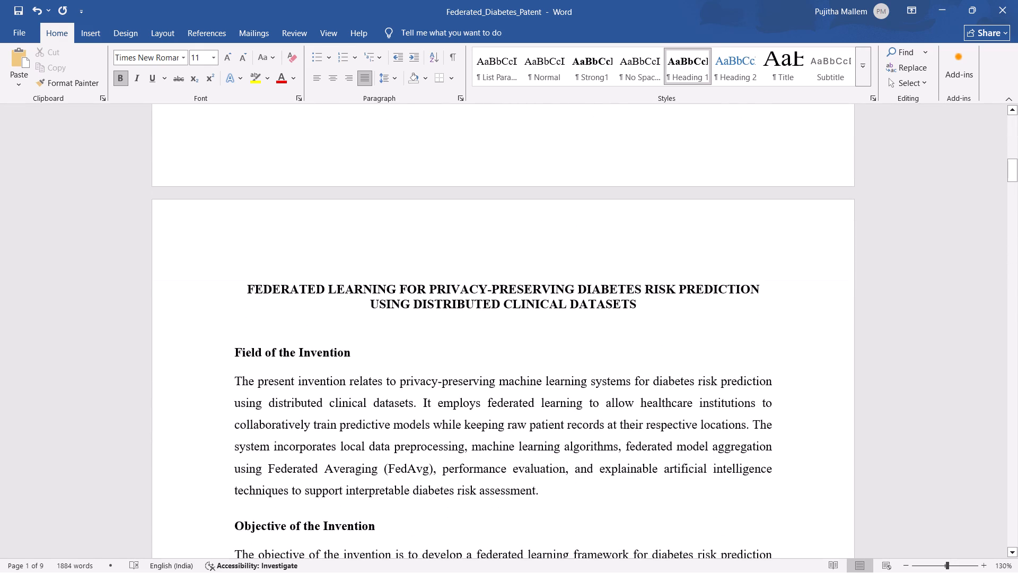
Delete the blank lines between the last Objective paragraph and the "Background of the Invention" heading.
{"action": "scroll", "coordinate": [232, 463], "scroll_direction": "down", "scroll_amount": 2}
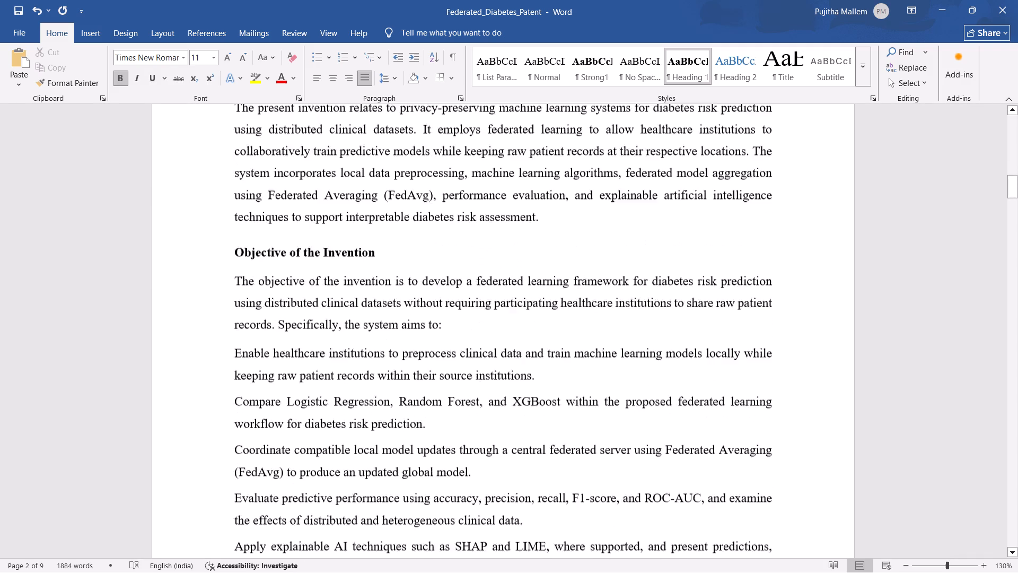
{"action": "scroll", "coordinate": [232, 463], "scroll_direction": "down", "scroll_amount": 1}
{"action": "right_click", "coordinate": [232, 463]}
{"action": "scroll", "coordinate": [232, 463], "scroll_direction": "down", "scroll_amount": 1}
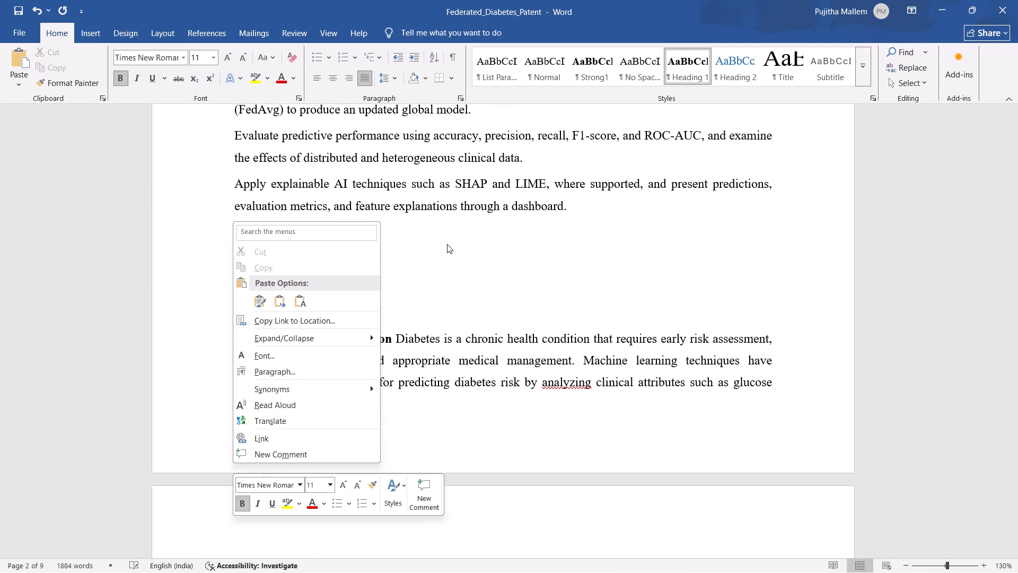
{"action": "left_click", "coordinate": [447, 244]}
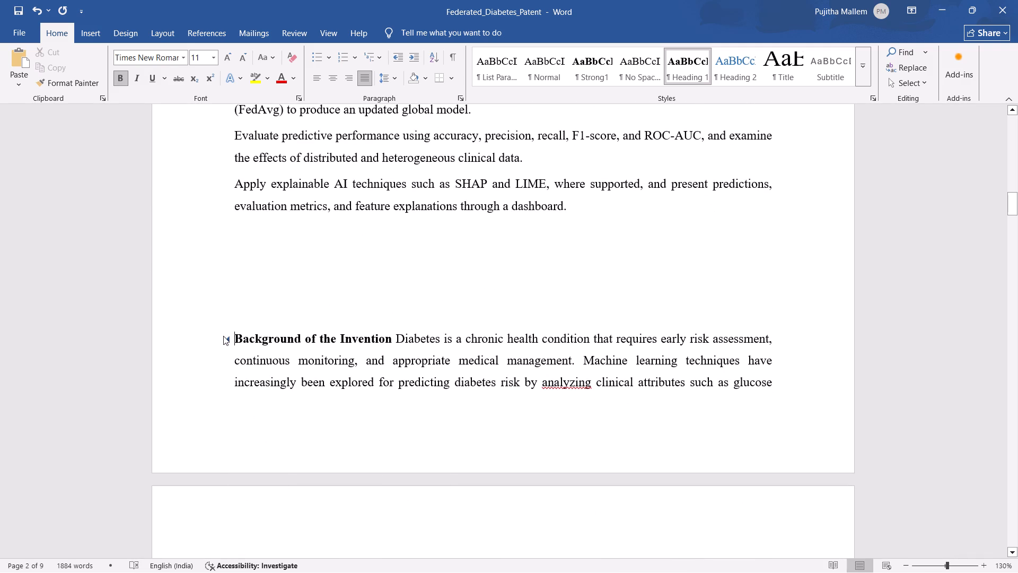
{"action": "key", "text": "BackSpace"}
{"action": "key", "text": "BackSpace"}
{"action": "key", "text": "BackSpace"}
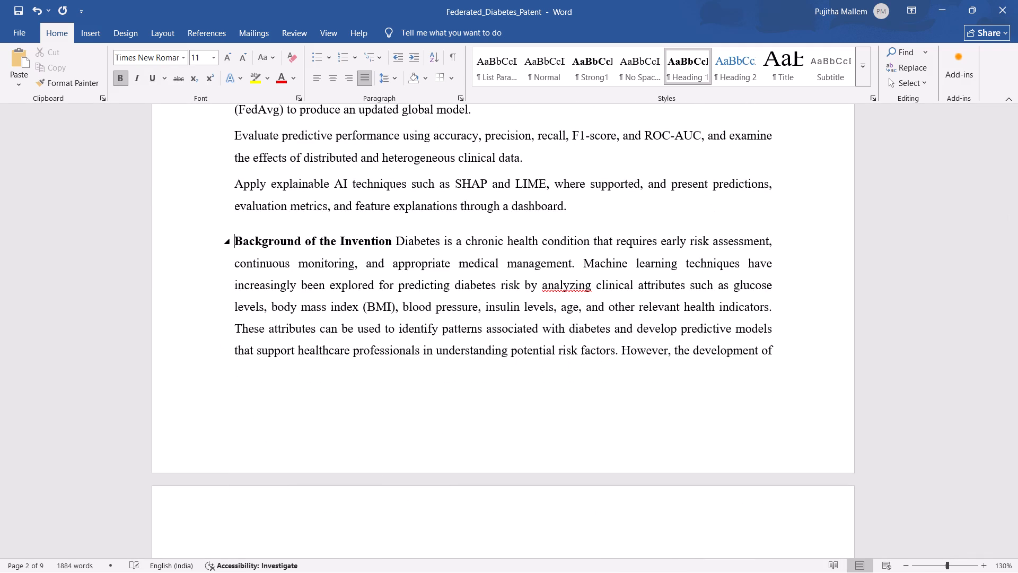
Split the Background text onto its own paragraph below the "Background of the Invention" heading and remove its leading space.
{"action": "left_click", "coordinate": [392, 240]}
{"action": "key", "text": "Return"}
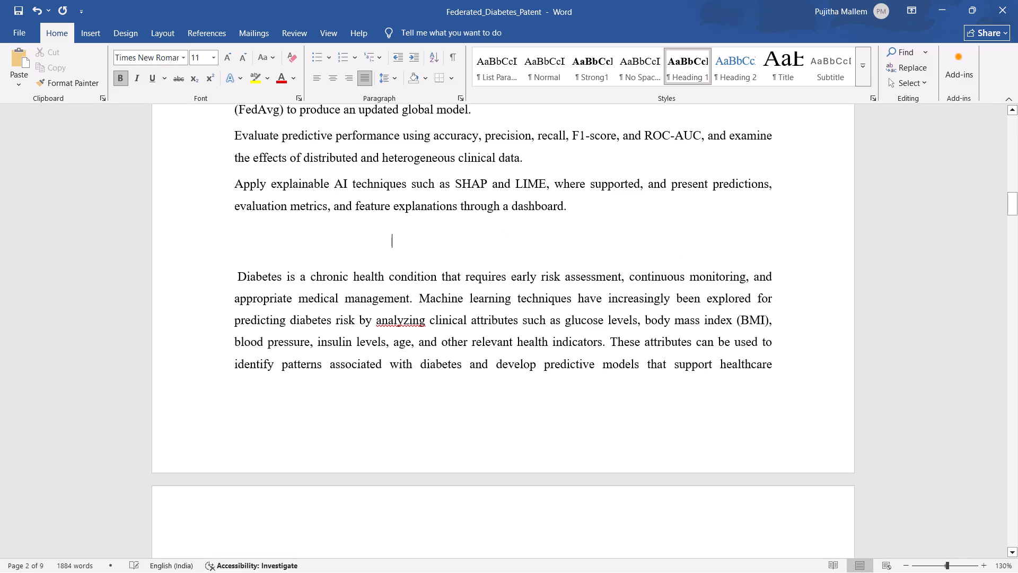
{"action": "key", "text": "Right"}
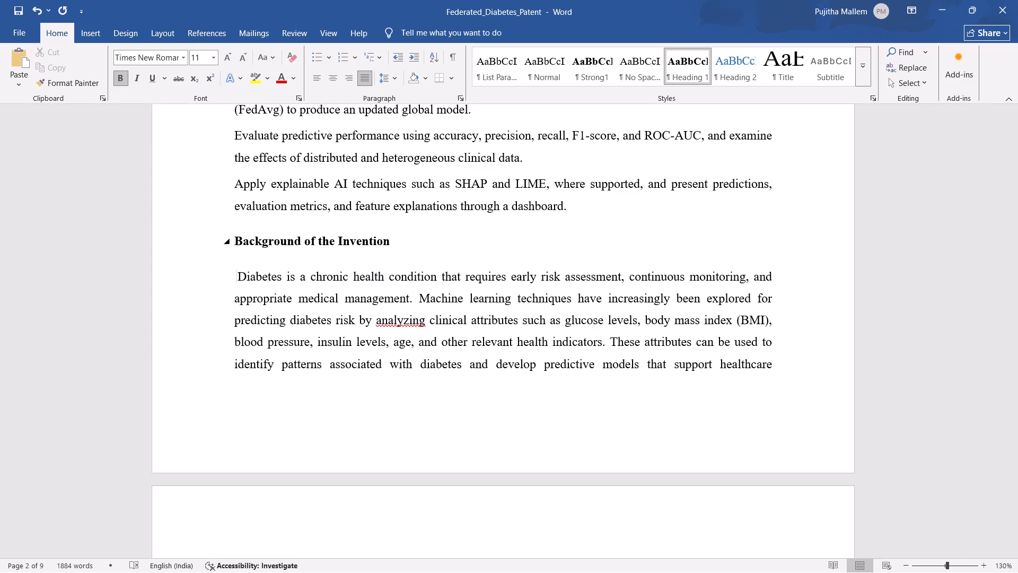
{"action": "key", "text": "BackSpace"}
Review the layout from the Objective section through the Background, Detailed Description and claims to the figure sheets.
{"action": "scroll", "coordinate": [392, 240], "scroll_direction": "up", "scroll_amount": 1}
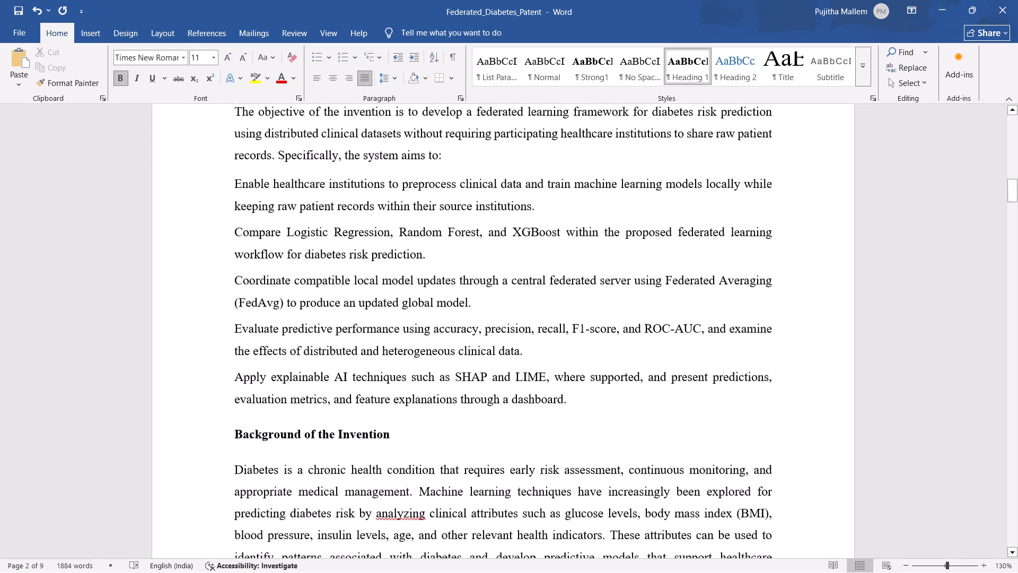
{"action": "scroll", "coordinate": [392, 240], "scroll_direction": "up", "scroll_amount": 2}
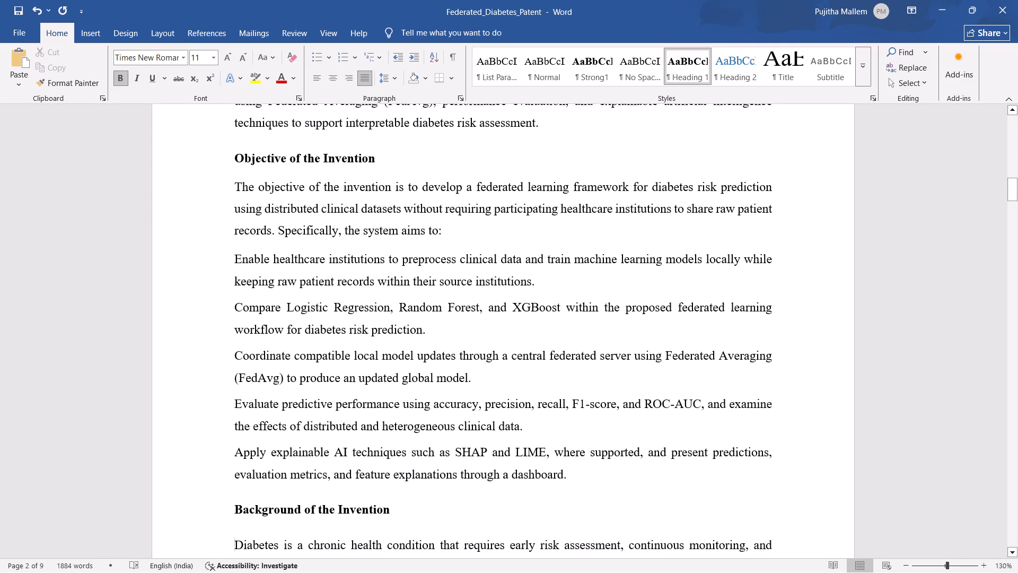
{"action": "scroll", "coordinate": [392, 240], "scroll_direction": "down", "scroll_amount": 4}
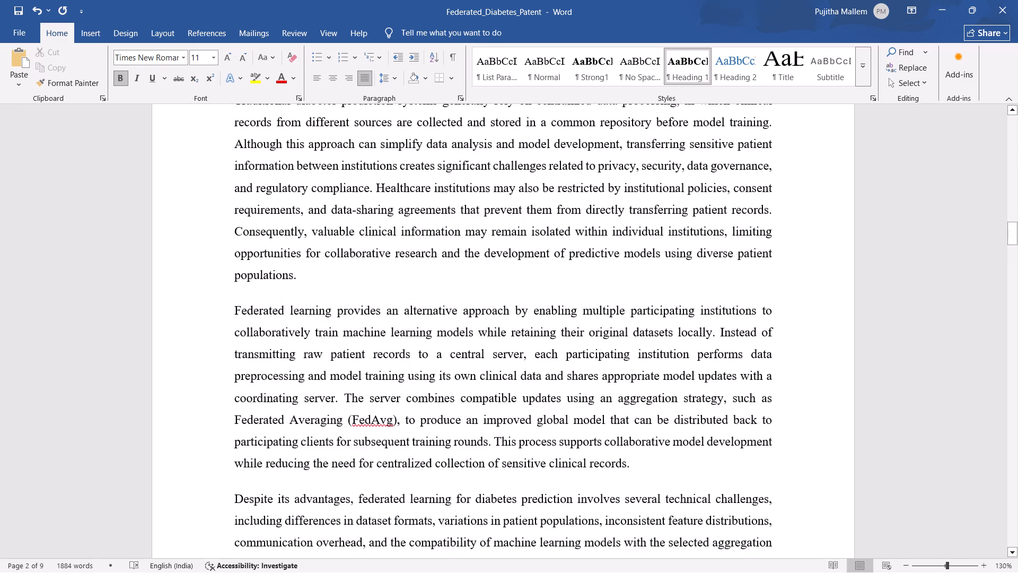
{"action": "scroll", "coordinate": [392, 240], "scroll_direction": "down", "scroll_amount": 6}
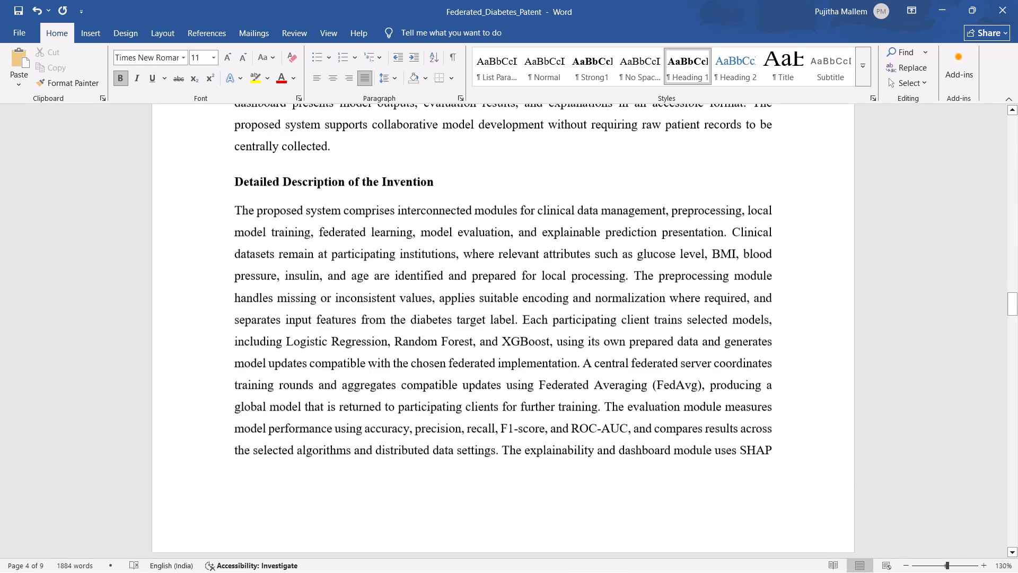
{"action": "scroll", "coordinate": [392, 240], "scroll_direction": "down", "scroll_amount": 6}
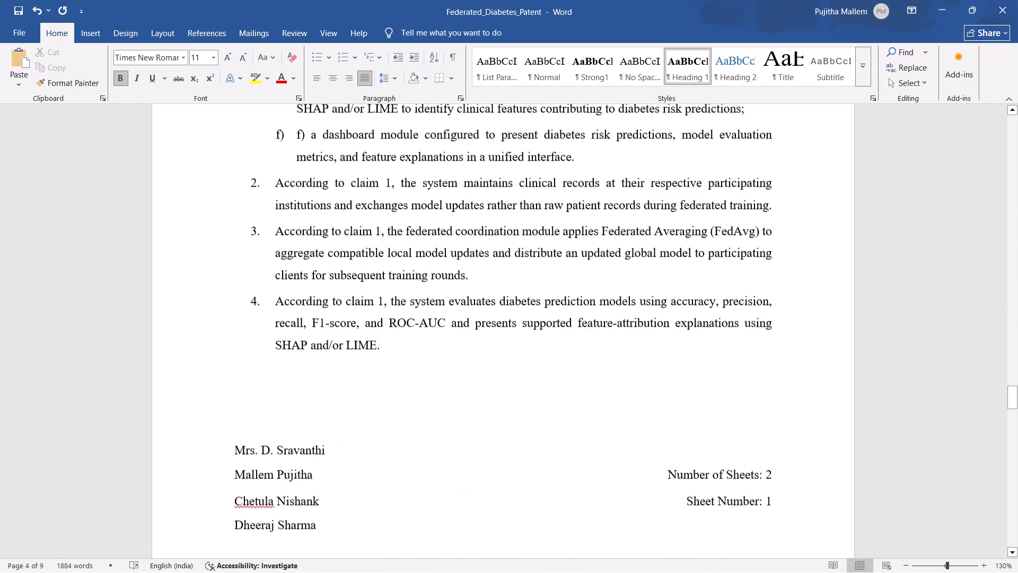
{"action": "scroll", "coordinate": [392, 240], "scroll_direction": "down", "scroll_amount": 4}
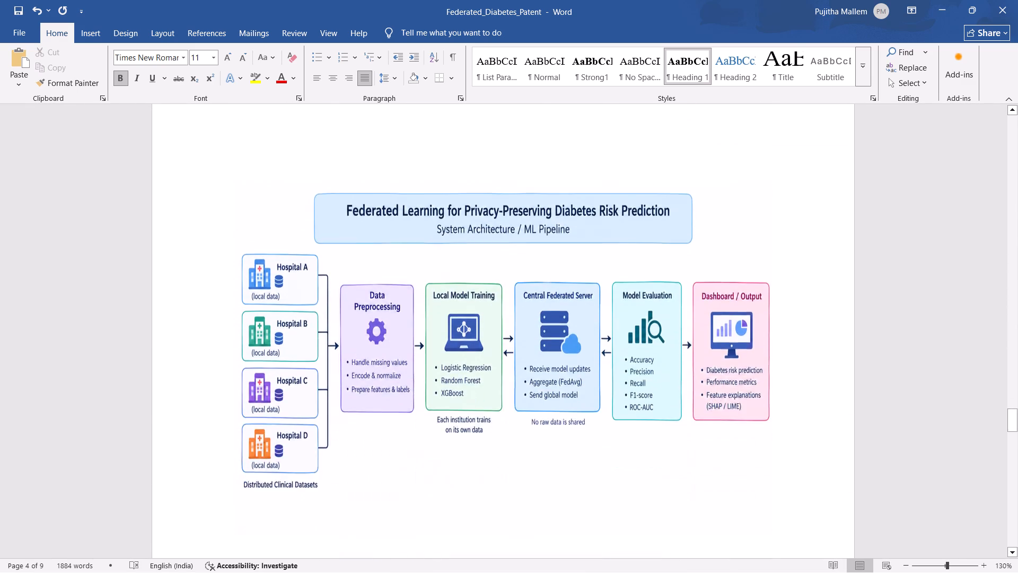
{"action": "scroll", "coordinate": [392, 240], "scroll_direction": "down", "scroll_amount": 3}
Examine the Figure 1 and workflow diagram pages, checking the captions, names and sheet numbering around them.
{"action": "scroll", "coordinate": [392, 240], "scroll_direction": "up", "scroll_amount": 1}
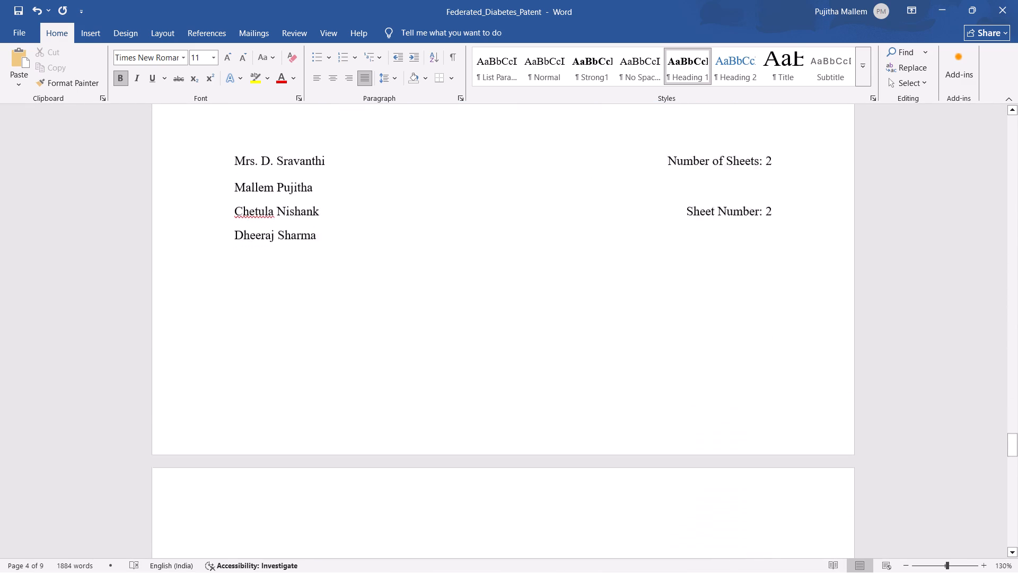
{"action": "scroll", "coordinate": [392, 240], "scroll_direction": "up", "scroll_amount": 3}
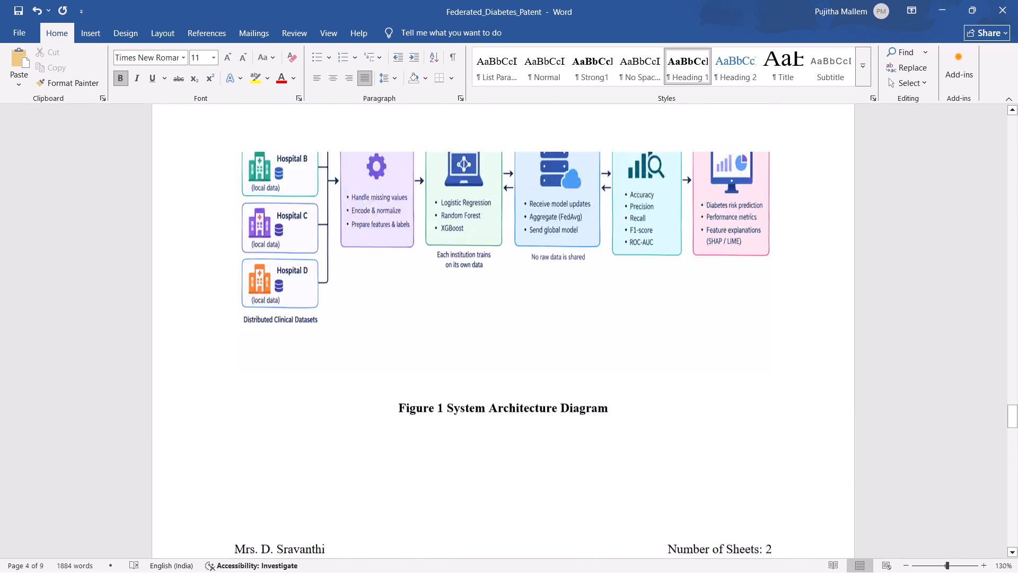
{"action": "scroll", "coordinate": [392, 240], "scroll_direction": "up", "scroll_amount": 2}
{"action": "scroll", "coordinate": [392, 240], "scroll_direction": "down", "scroll_amount": 3}
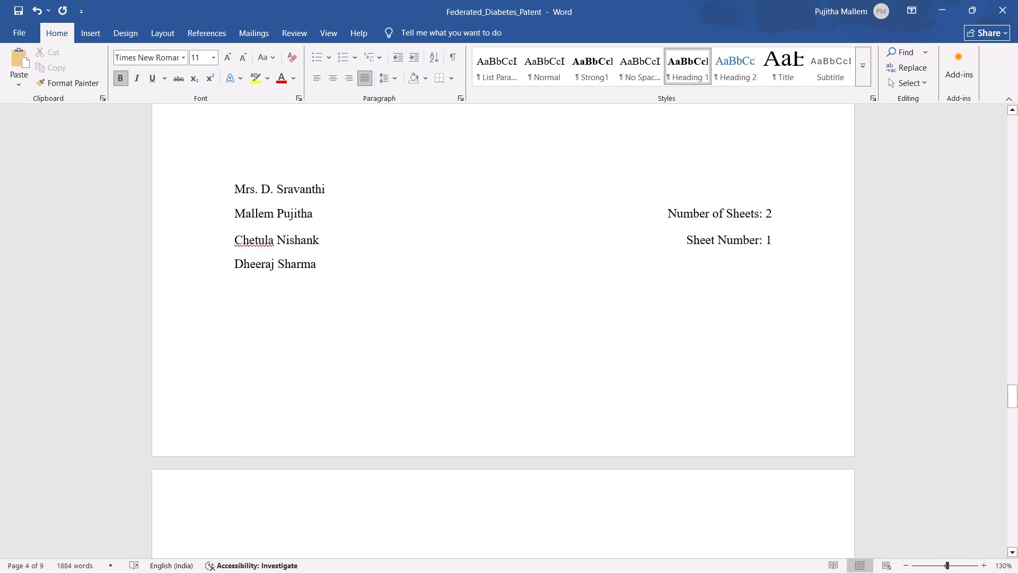
{"action": "scroll", "coordinate": [392, 240], "scroll_direction": "down", "scroll_amount": 3}
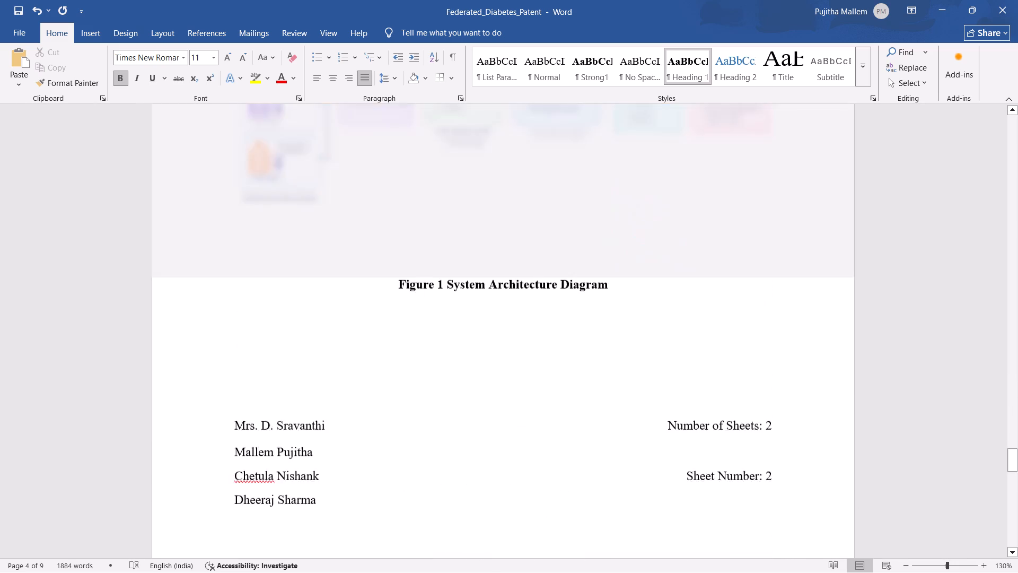
{"action": "scroll", "coordinate": [392, 240], "scroll_direction": "down", "scroll_amount": 2}
{"action": "scroll", "coordinate": [392, 240], "scroll_direction": "up", "scroll_amount": 5}
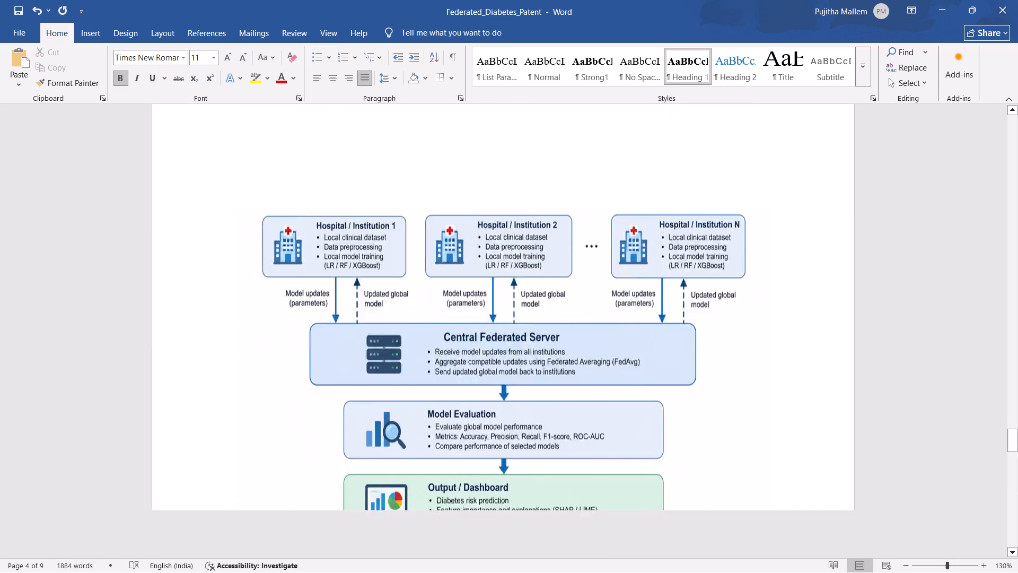
{"action": "scroll", "coordinate": [392, 240], "scroll_direction": "up", "scroll_amount": 1}
{"action": "scroll", "coordinate": [392, 240], "scroll_direction": "down", "scroll_amount": 1}
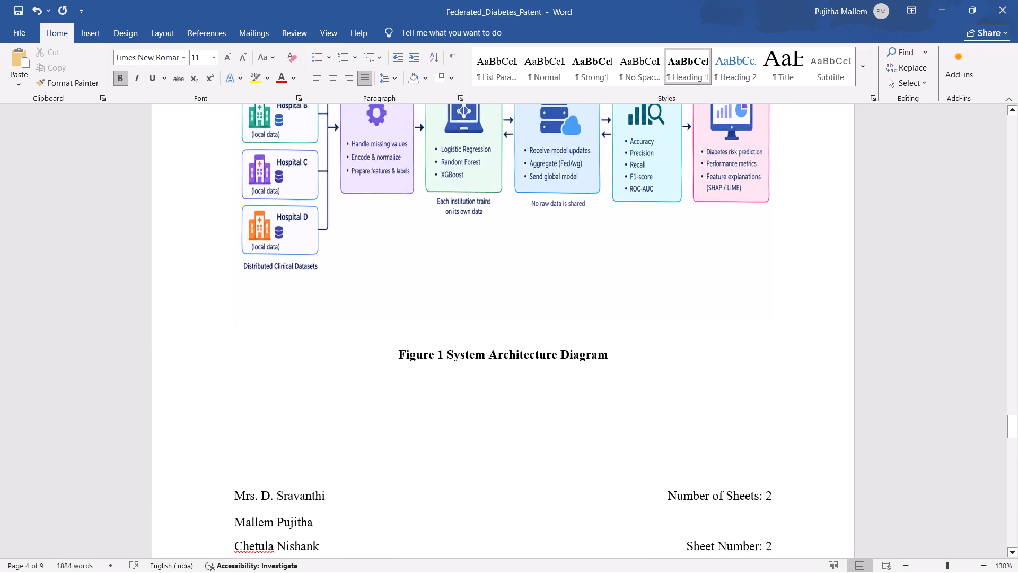
{"action": "scroll", "coordinate": [392, 240], "scroll_direction": "down", "scroll_amount": 2}
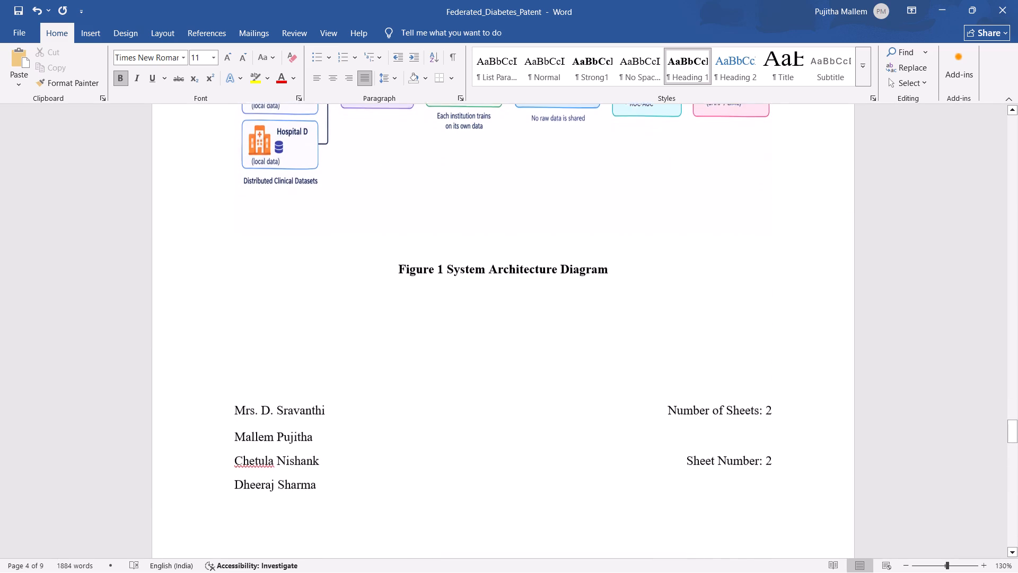
Review the document from the workflow diagram page back through the claims to the cover page.
{"action": "scroll", "coordinate": [392, 240], "scroll_direction": "down", "scroll_amount": 3}
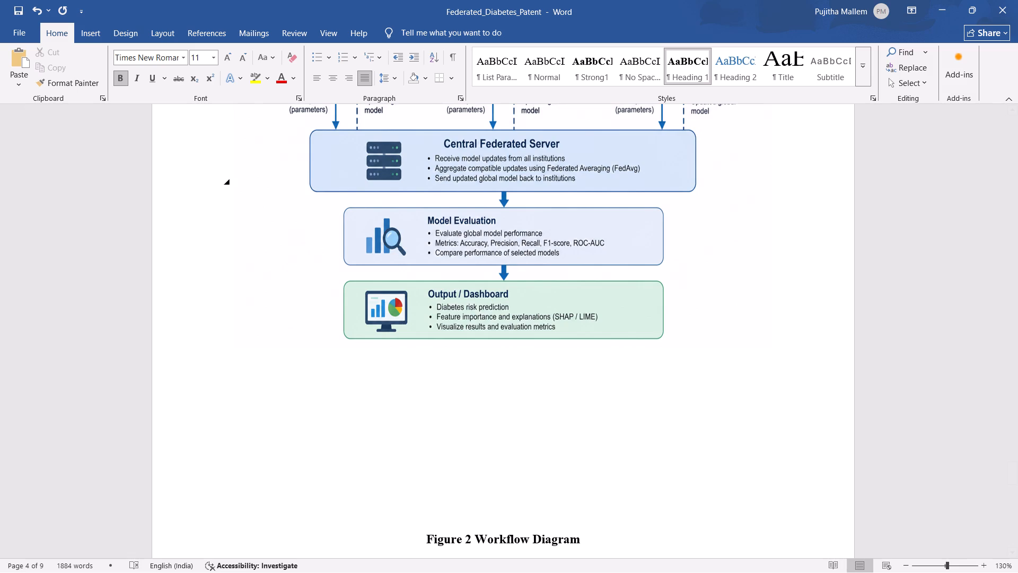
{"action": "scroll", "coordinate": [392, 240], "scroll_direction": "up", "scroll_amount": 9}
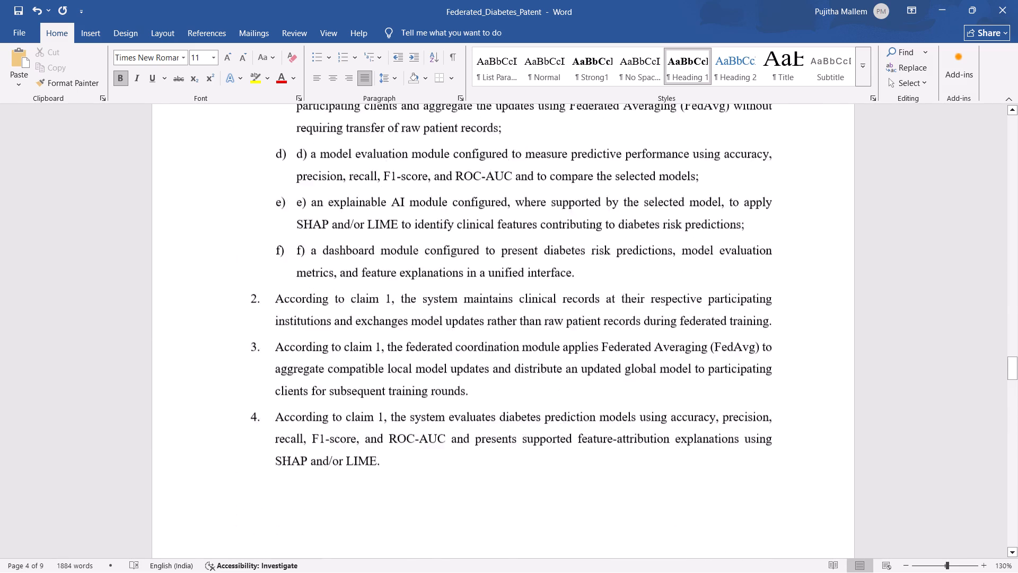
{"action": "scroll", "coordinate": [392, 240], "scroll_direction": "up", "scroll_amount": 5}
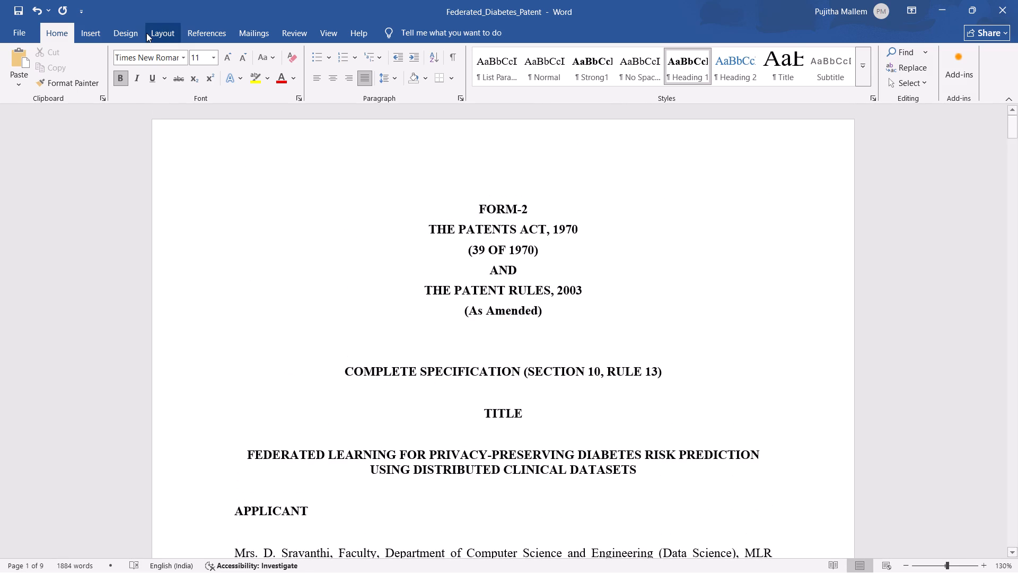
Save a copy of the document in Downloads as Federated_Diabetes_Patent_draft.
{"action": "left_click", "coordinate": [21, 32]}
{"action": "left_click", "coordinate": [42, 215]}
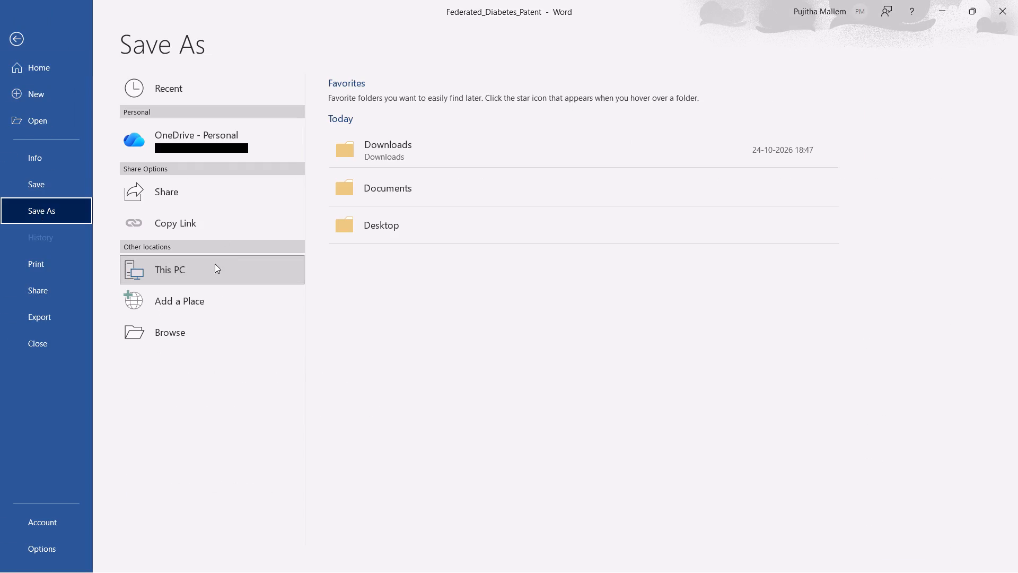
{"action": "left_click", "coordinate": [371, 151]}
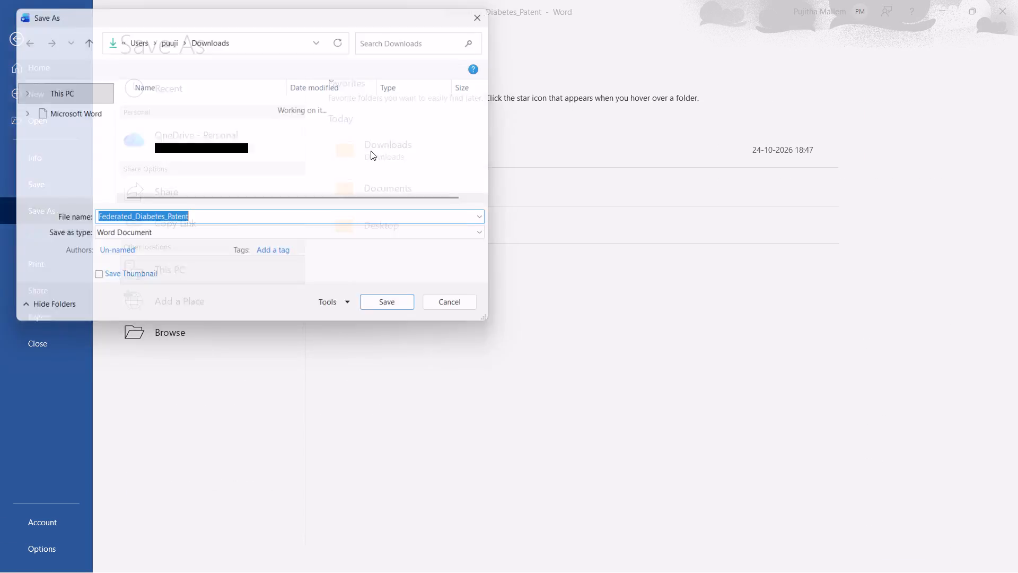
{"action": "left_click", "coordinate": [243, 220]}
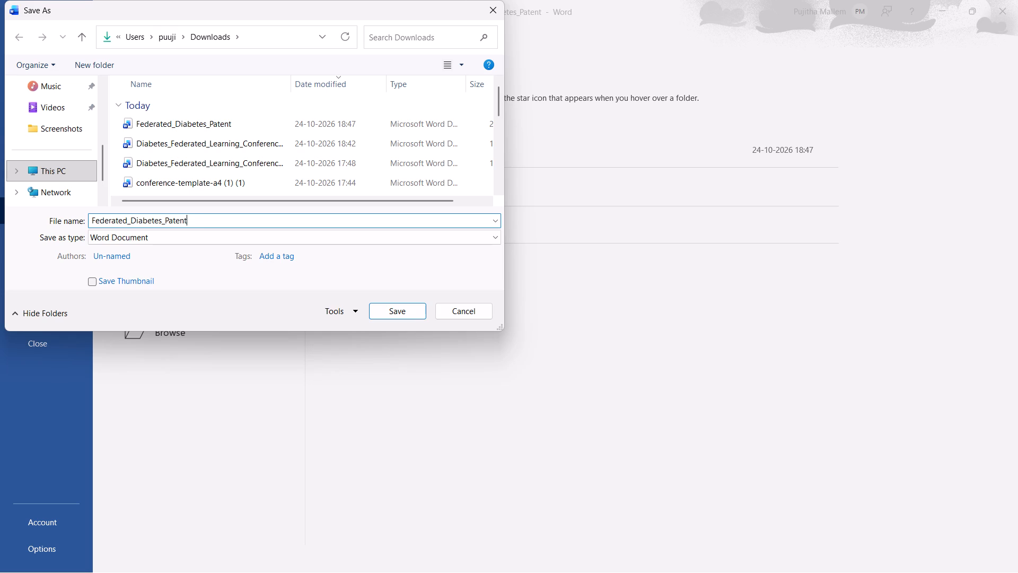
{"action": "type", "text": "_draft"}
{"action": "left_click", "coordinate": [389, 310]}
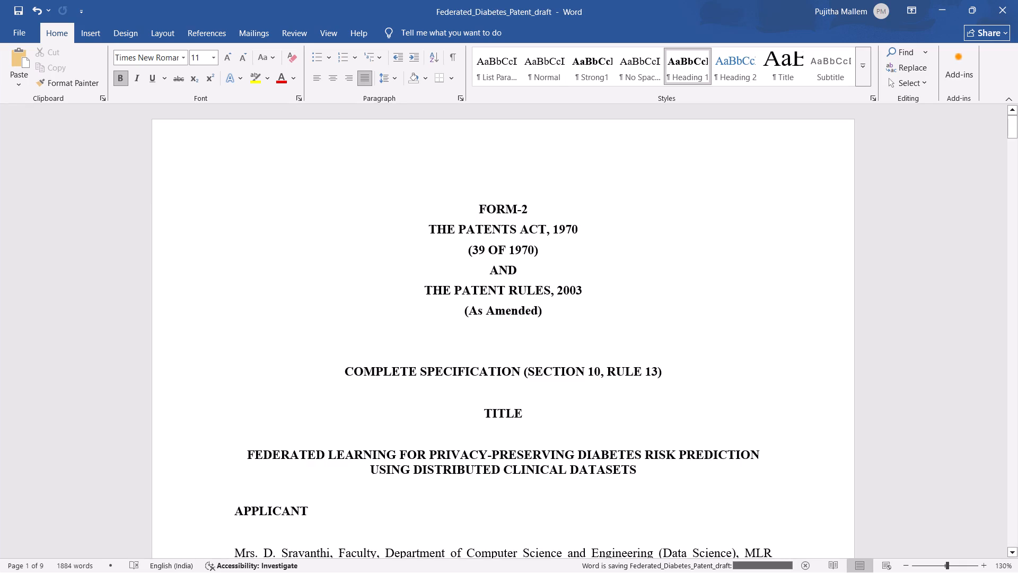
Review the saved draft's layout from the cover page through the Background and claims to the Figure 1 page.
{"action": "scroll", "coordinate": [389, 310], "scroll_direction": "down", "scroll_amount": 3, "text": "ctrl"}
{"action": "scroll", "coordinate": [389, 310], "scroll_direction": "down", "scroll_amount": 2}
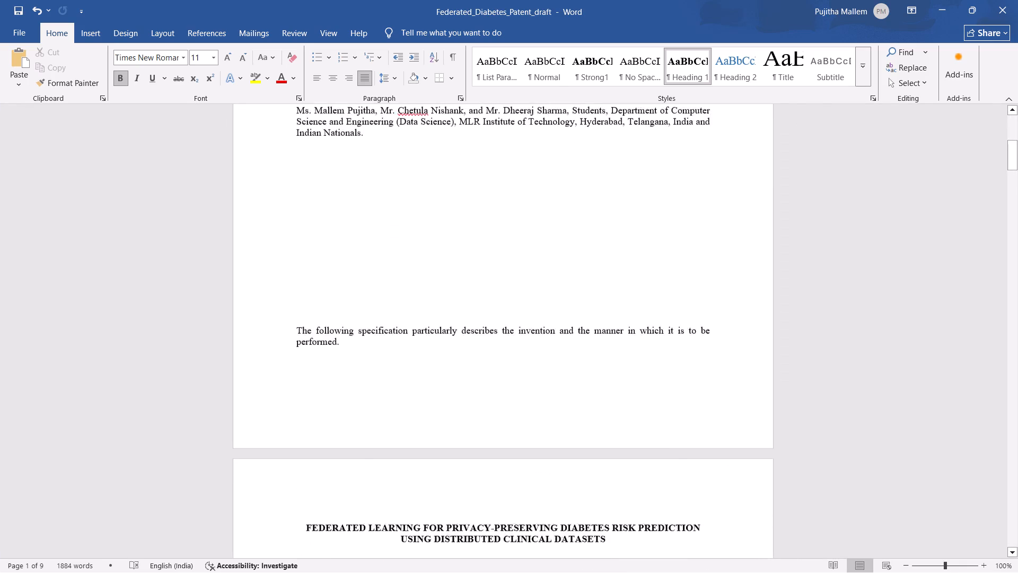
{"action": "scroll", "coordinate": [389, 310], "scroll_direction": "down", "scroll_amount": 4}
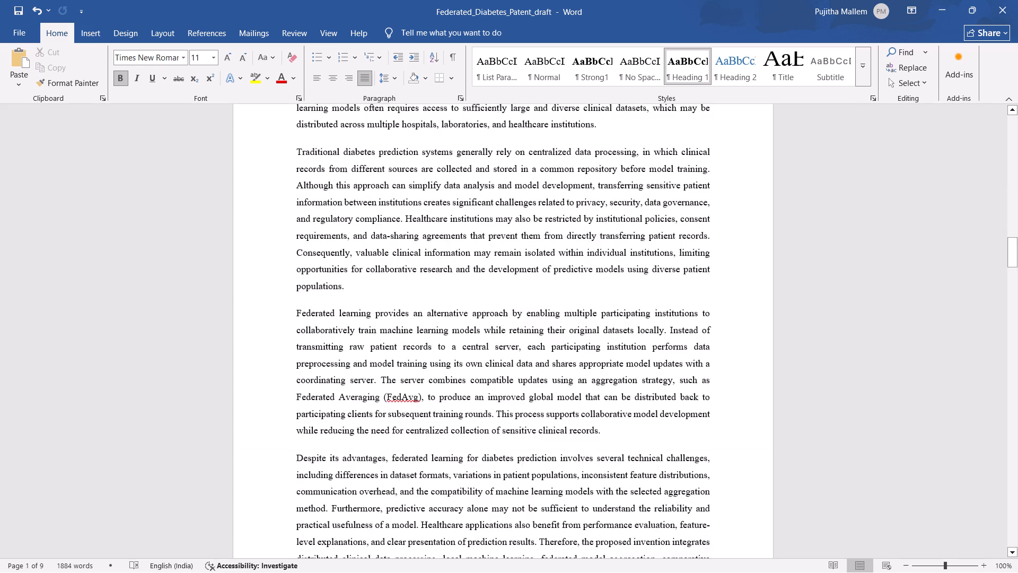
{"action": "scroll", "coordinate": [389, 310], "scroll_direction": "down", "scroll_amount": 3}
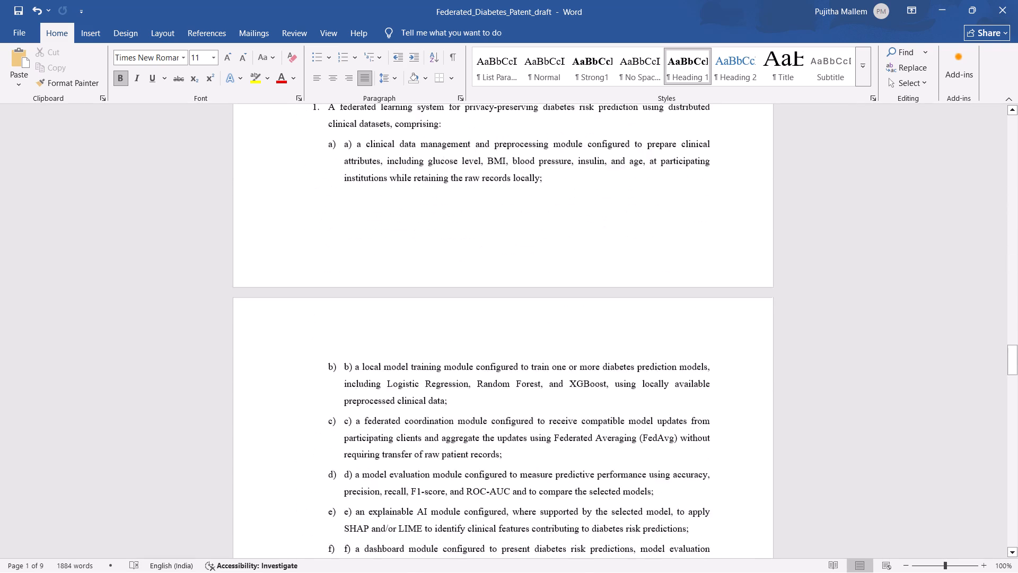
{"action": "scroll", "coordinate": [389, 310], "scroll_direction": "down", "scroll_amount": 3}
Examine the end of the claims, the sheet numbering blocks, both figure pages and the closing text page.
{"action": "scroll", "coordinate": [389, 310], "scroll_direction": "up", "scroll_amount": 1}
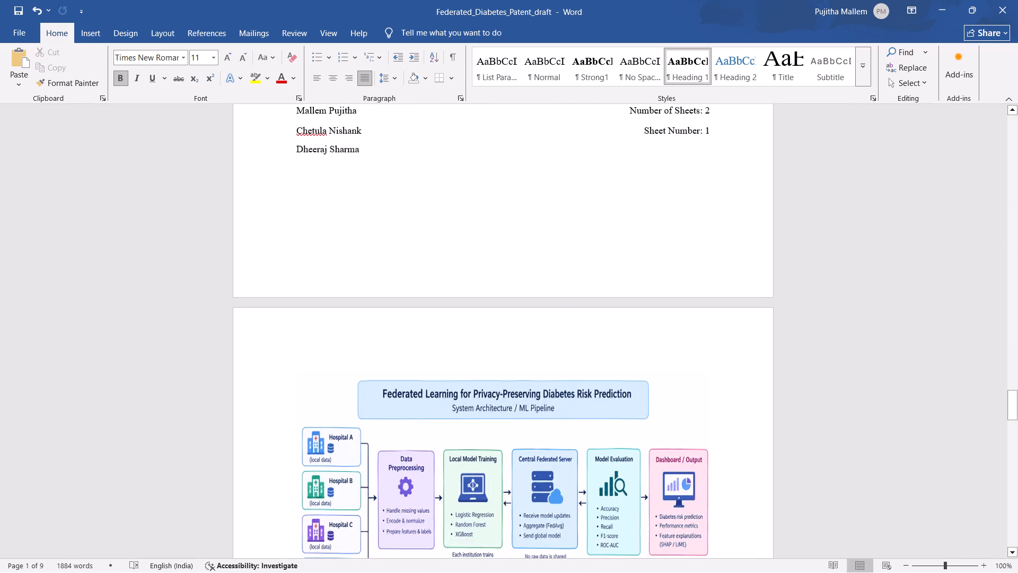
{"action": "scroll", "coordinate": [389, 310], "scroll_direction": "up", "scroll_amount": 3}
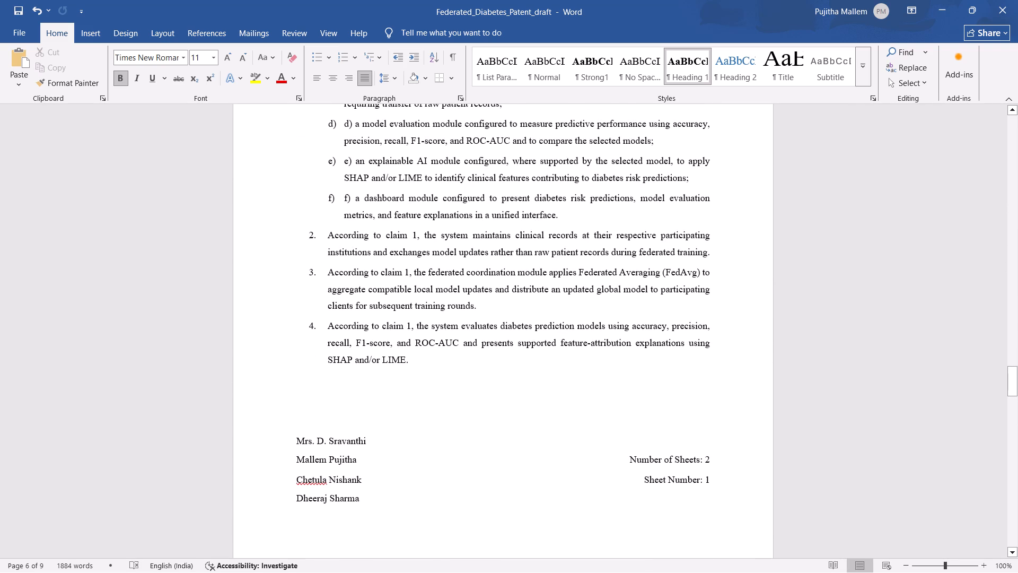
{"action": "scroll", "coordinate": [389, 310], "scroll_direction": "up", "scroll_amount": 1}
{"action": "scroll", "coordinate": [389, 310], "scroll_direction": "down", "scroll_amount": 1}
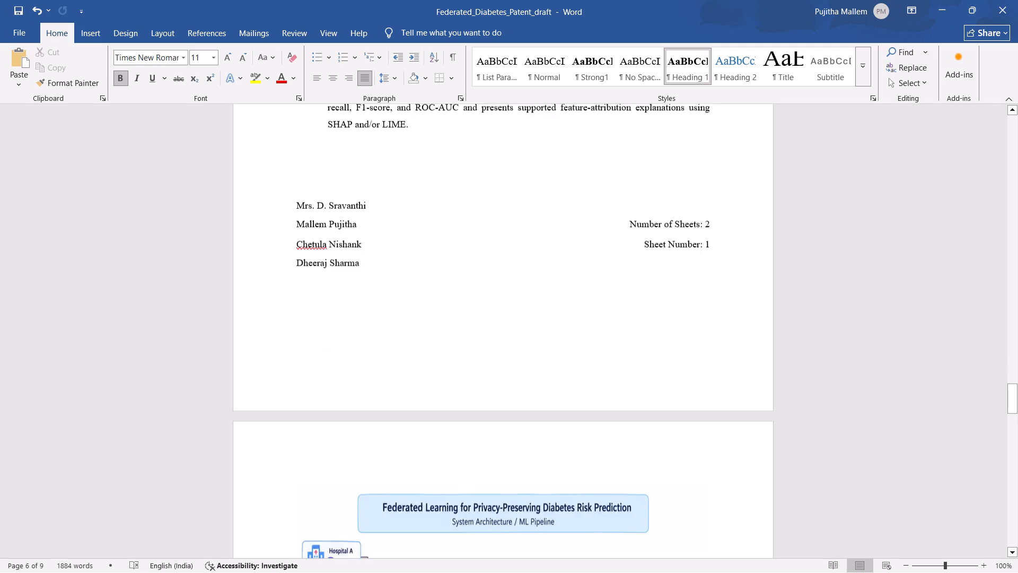
{"action": "scroll", "coordinate": [389, 310], "scroll_direction": "down", "scroll_amount": 3}
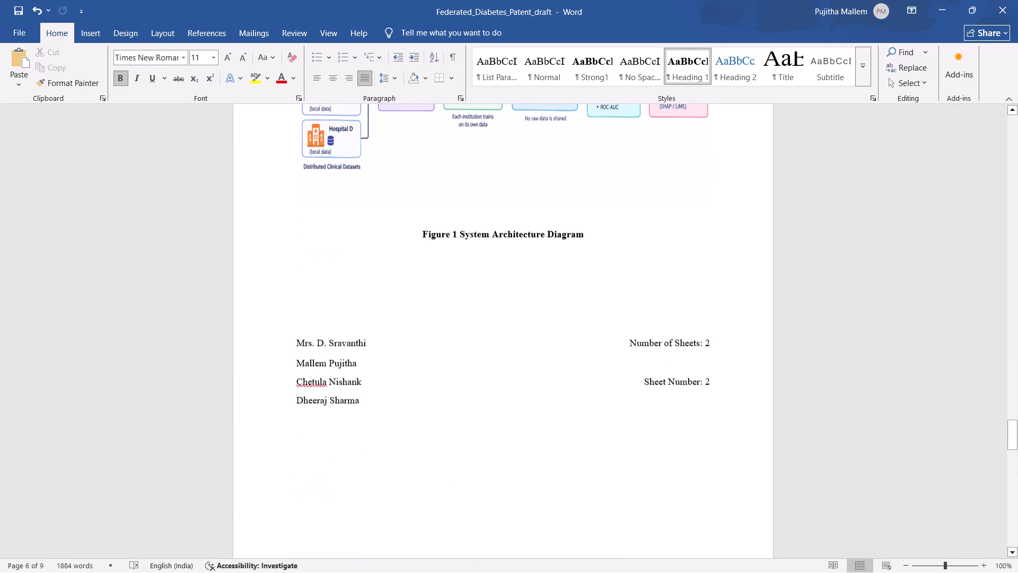
{"action": "scroll", "coordinate": [389, 310], "scroll_direction": "down", "scroll_amount": 6}
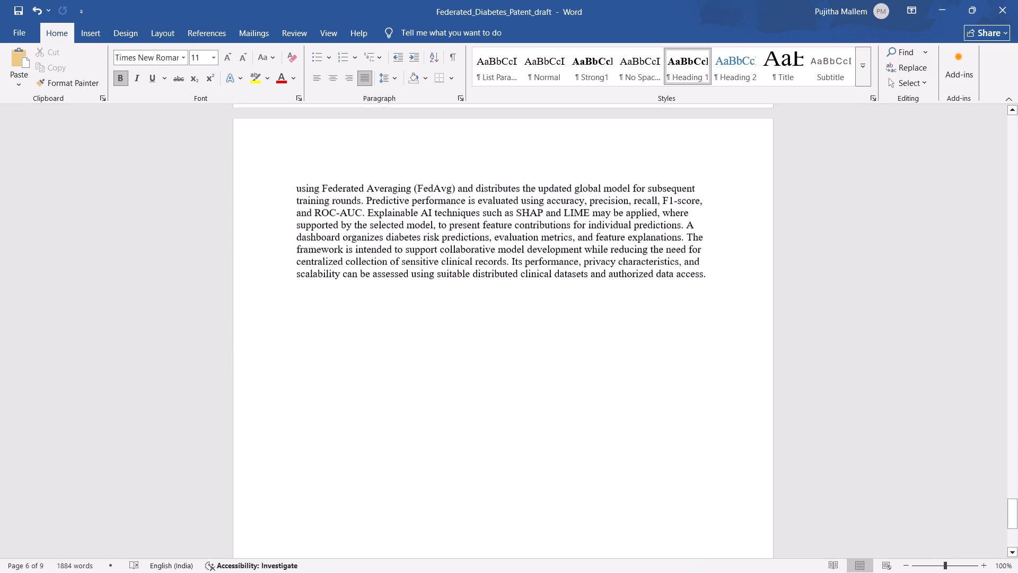
{"action": "scroll", "coordinate": [389, 310], "scroll_direction": "down", "scroll_amount": 1}
Check the paragraph alignment of the closing text and the claims, and the pages from the cover to claim 4.
{"action": "left_click_drag", "start_coordinate": [439, 280], "coordinate": [383, 240]}
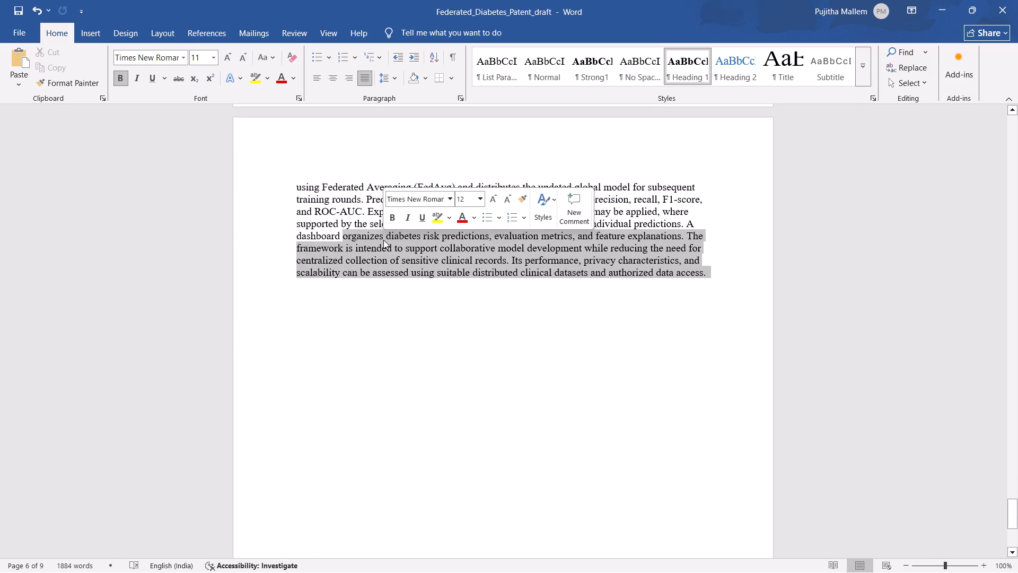
{"action": "scroll", "coordinate": [383, 240], "scroll_direction": "up", "scroll_amount": 3}
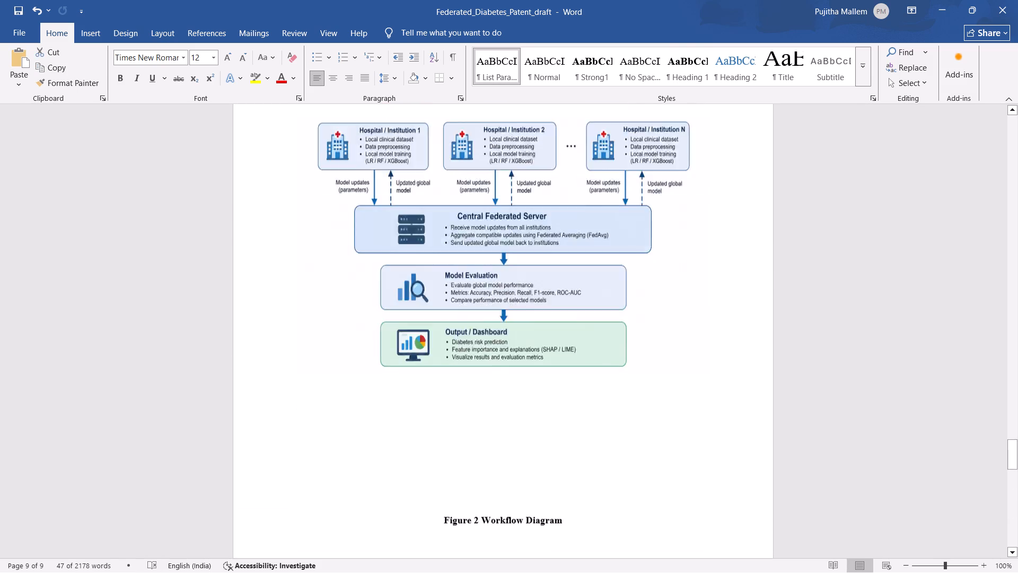
{"action": "scroll", "coordinate": [383, 240], "scroll_direction": "up", "scroll_amount": 2}
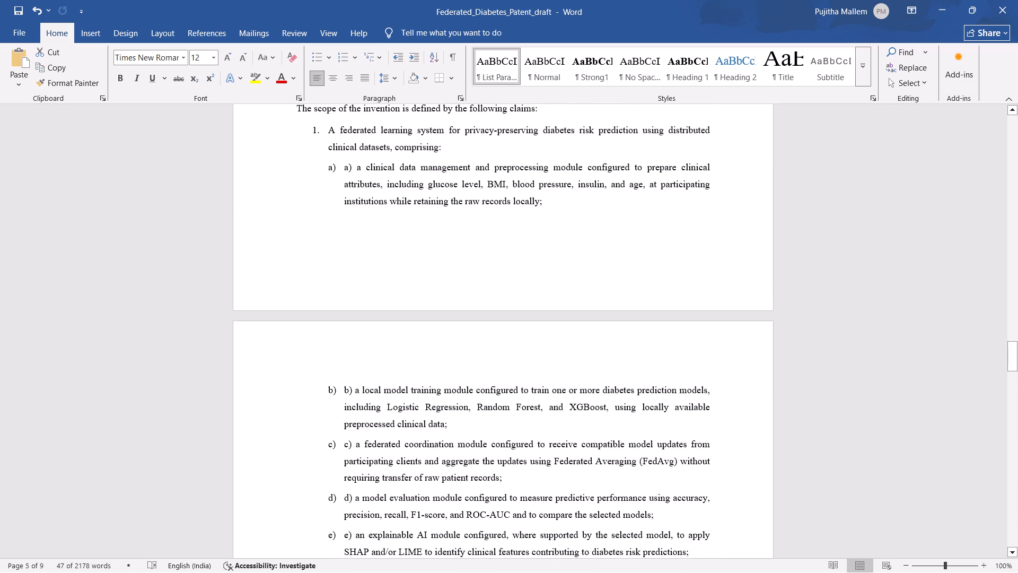
{"action": "left_click_drag", "start_coordinate": [498, 473], "coordinate": [397, 417]}
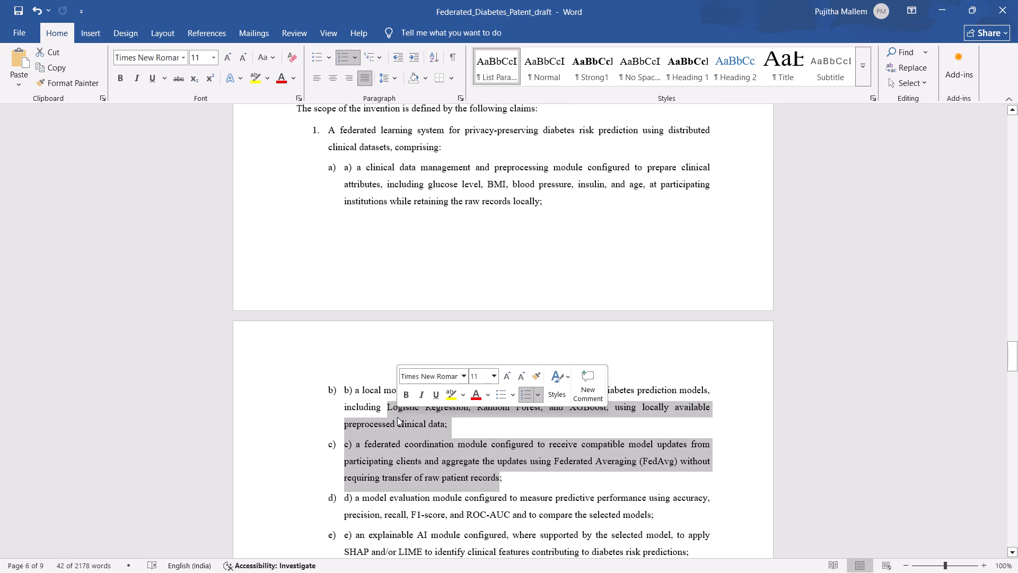
{"action": "left_click", "coordinate": [319, 335]}
{"action": "scroll", "coordinate": [319, 335], "scroll_direction": "up", "scroll_amount": 8}
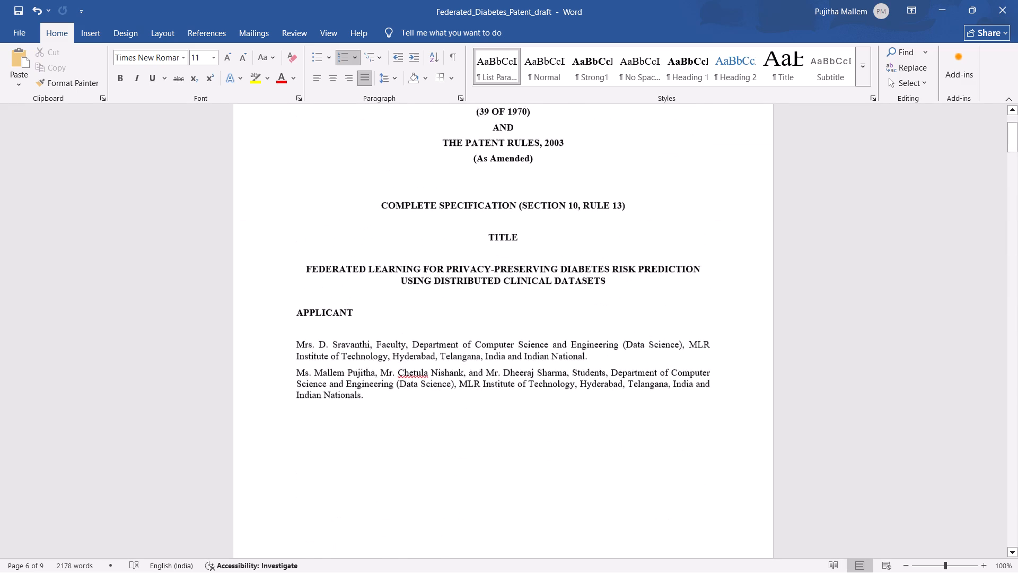
{"action": "scroll", "coordinate": [319, 335], "scroll_direction": "down", "scroll_amount": 14}
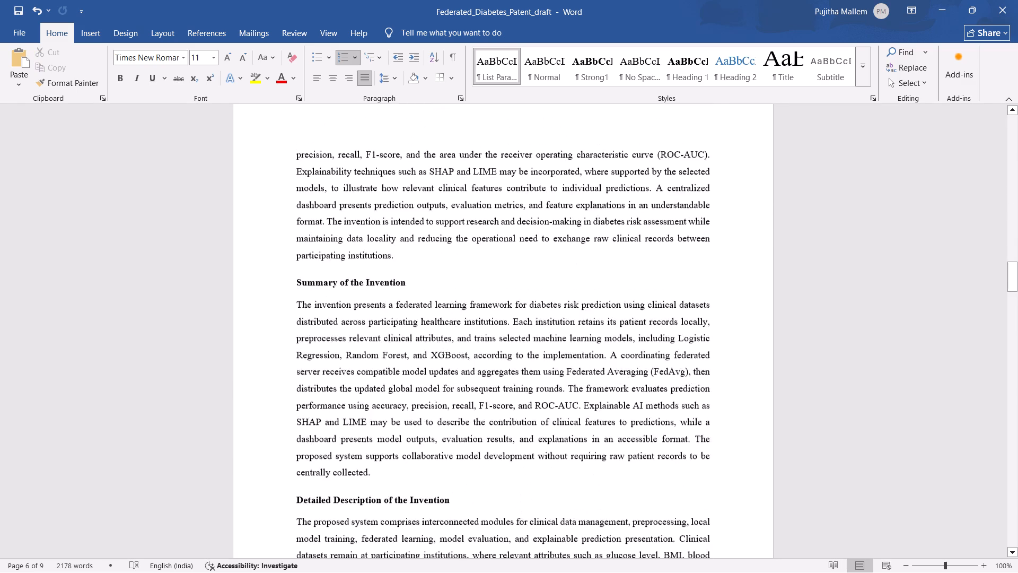
{"action": "scroll", "coordinate": [319, 335], "scroll_direction": "down", "scroll_amount": 4}
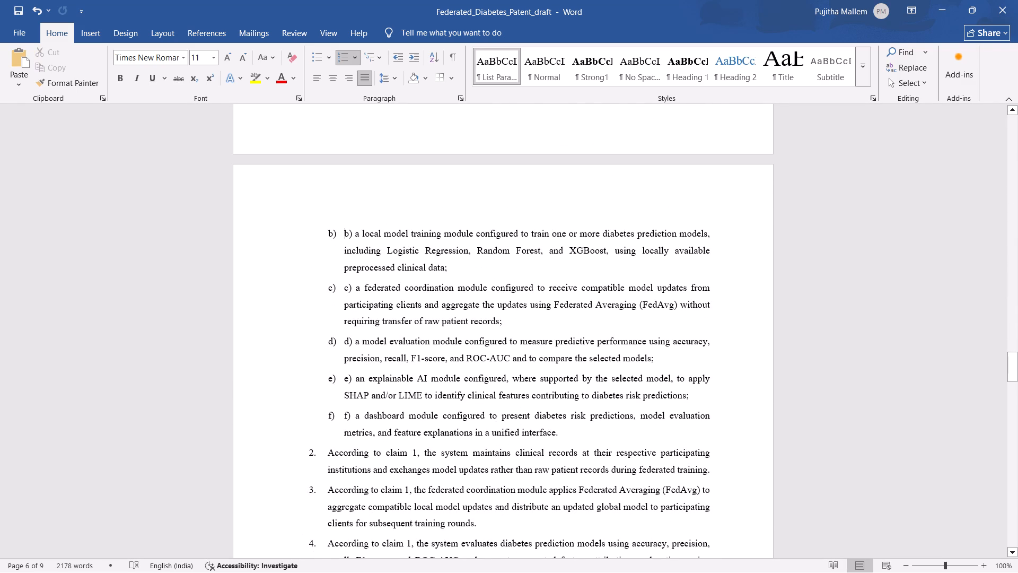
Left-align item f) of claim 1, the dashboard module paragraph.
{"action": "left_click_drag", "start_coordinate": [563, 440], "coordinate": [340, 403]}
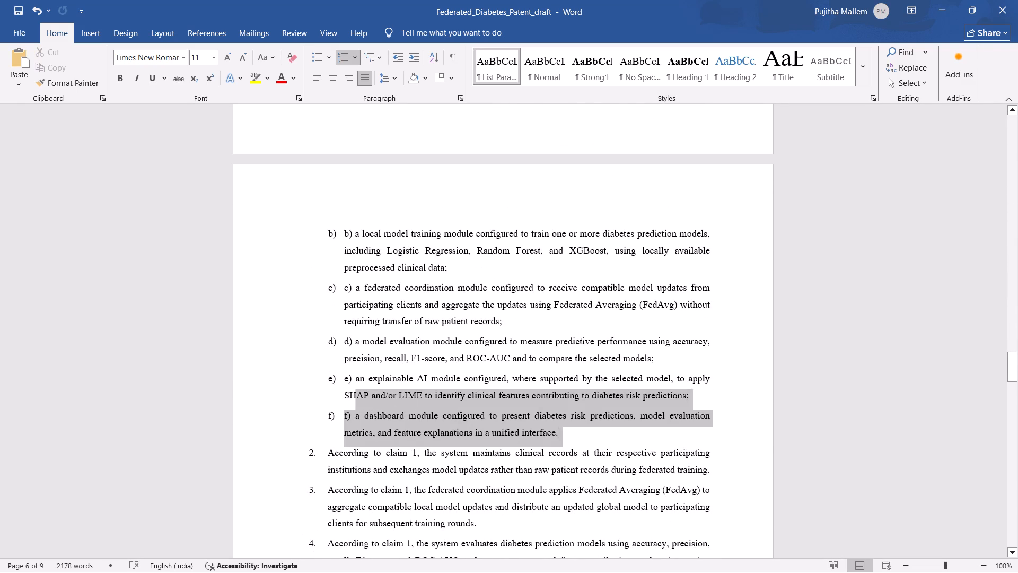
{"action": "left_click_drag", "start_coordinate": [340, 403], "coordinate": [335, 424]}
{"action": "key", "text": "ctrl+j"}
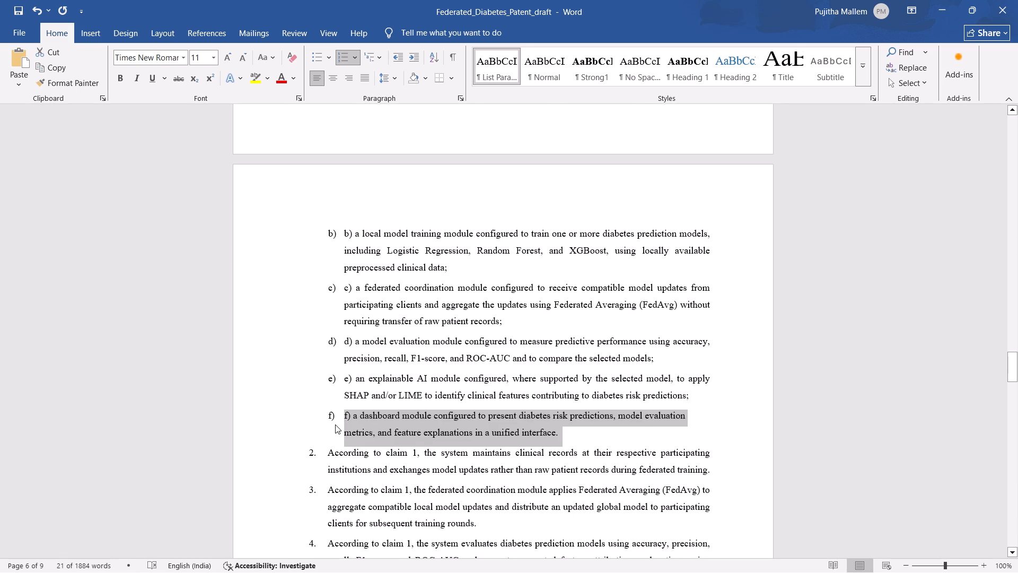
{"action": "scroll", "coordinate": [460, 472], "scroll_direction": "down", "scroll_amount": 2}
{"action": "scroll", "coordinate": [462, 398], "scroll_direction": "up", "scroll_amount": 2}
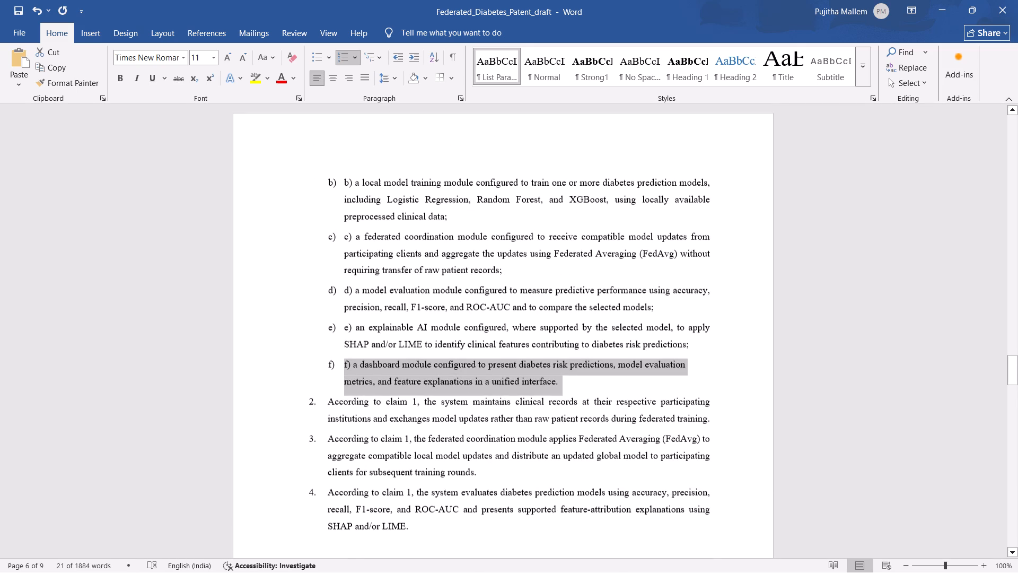
Justify the whole Claims text, from the scope sentence under the heading through claim 4.
{"action": "left_click_drag", "start_coordinate": [413, 529], "coordinate": [320, 236]}
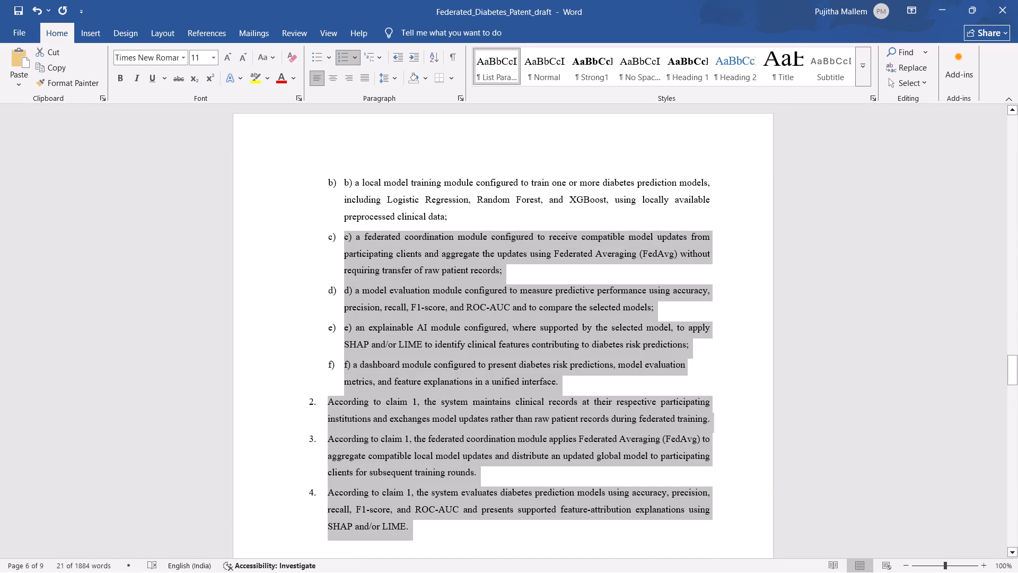
{"action": "left_click_drag", "start_coordinate": [320, 236], "coordinate": [333, 100]}
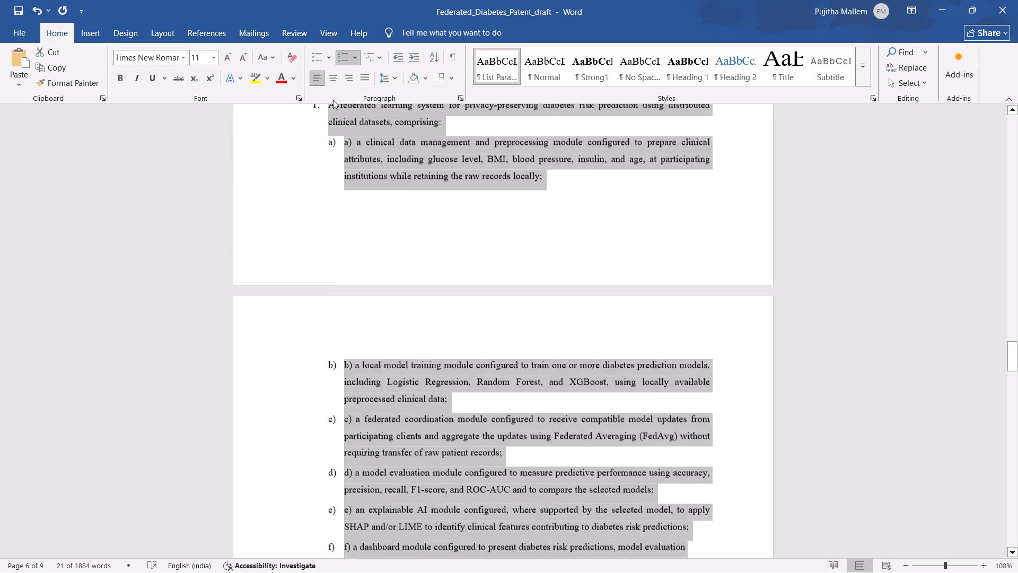
{"action": "left_click_drag", "start_coordinate": [333, 100], "coordinate": [304, 251]}
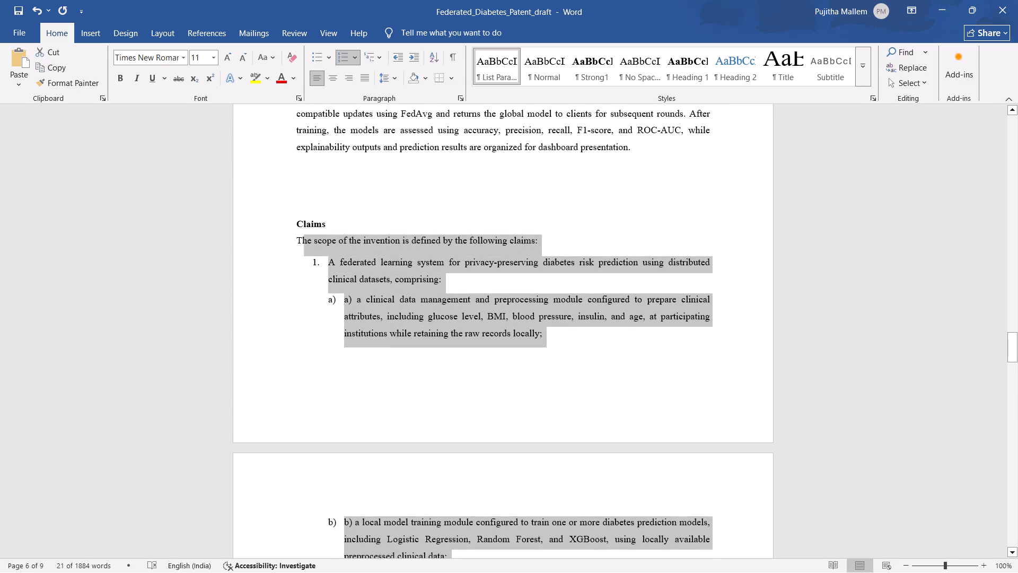
{"action": "left_click_drag", "start_coordinate": [304, 251], "coordinate": [294, 251]}
{"action": "key", "text": "ctrl+j"}
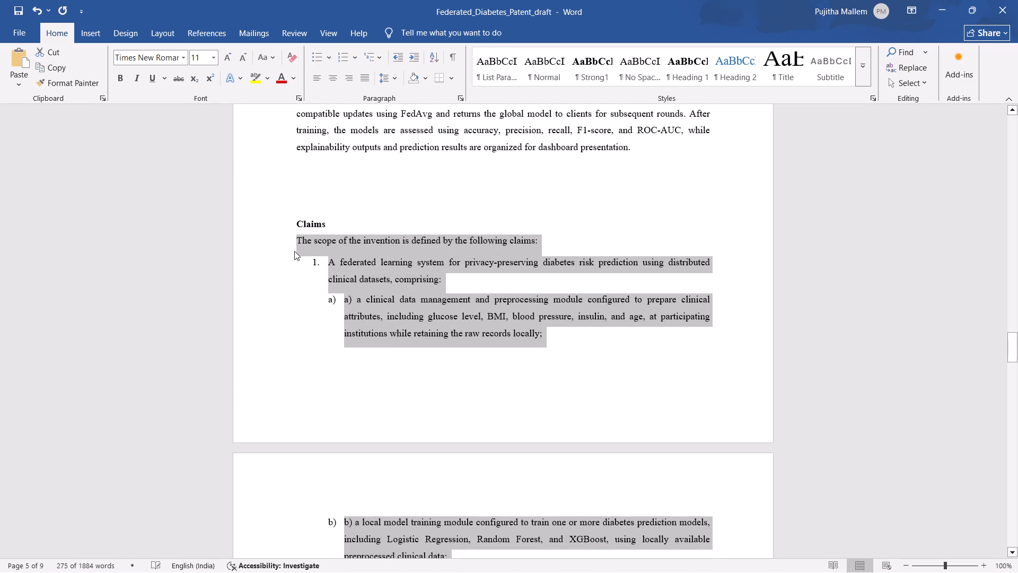
{"action": "left_click", "coordinate": [314, 342]}
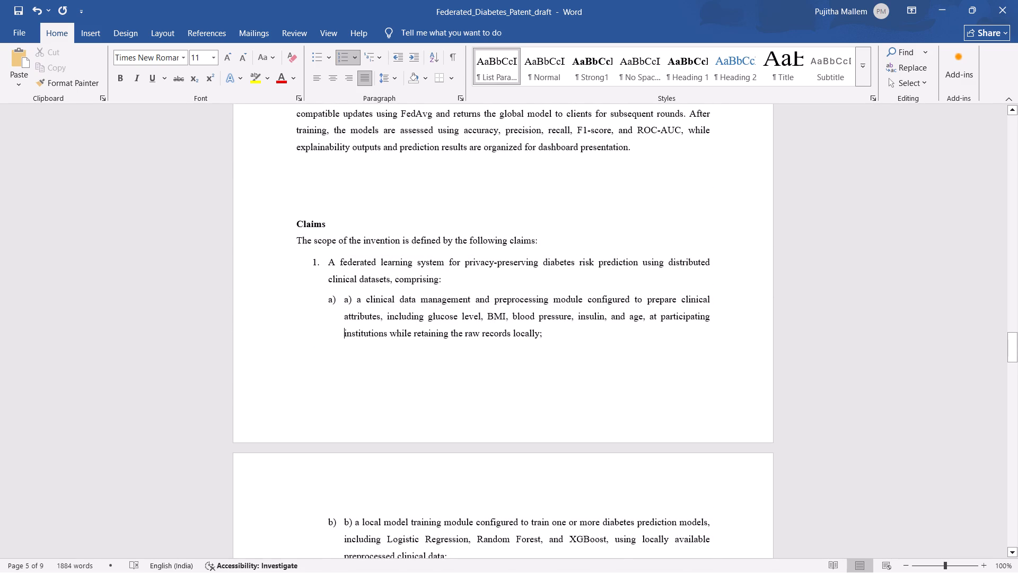
Left-align the Claims text from the scope sentence through item c) of claim 1.
{"action": "left_click_drag", "start_coordinate": [549, 330], "coordinate": [321, 251]}
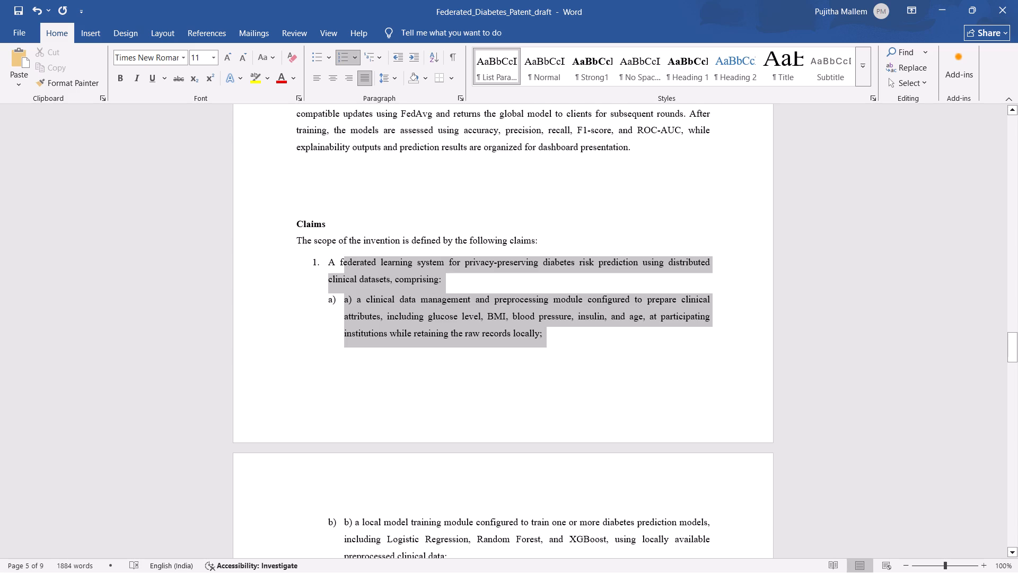
{"action": "left_click_drag", "start_coordinate": [321, 251], "coordinate": [286, 242]}
{"action": "key", "text": "ctrl+j"}
{"action": "scroll", "coordinate": [286, 242], "scroll_direction": "down", "scroll_amount": 1}
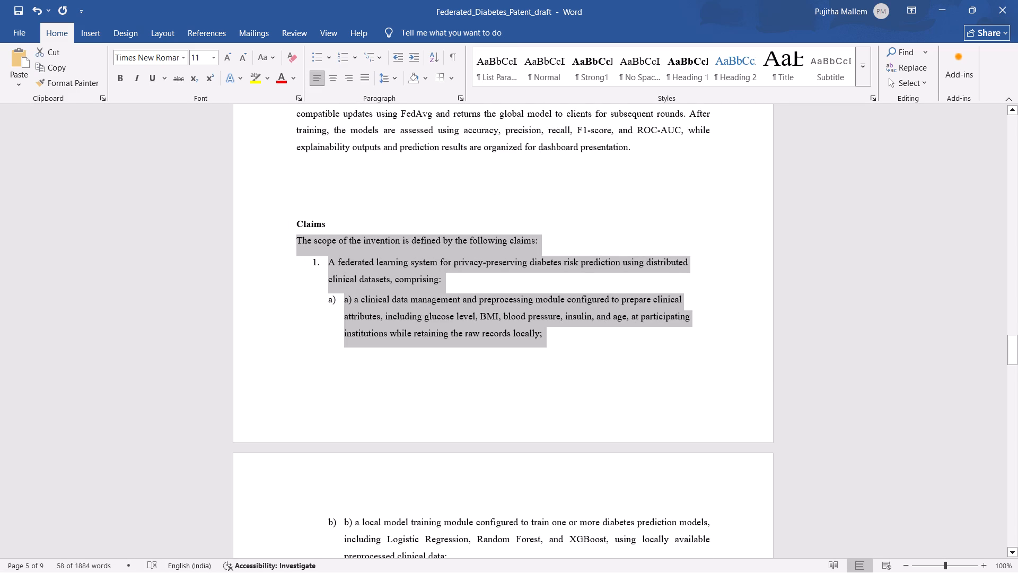
{"action": "scroll", "coordinate": [286, 242], "scroll_direction": "down", "scroll_amount": 1}
{"action": "left_click_drag", "start_coordinate": [506, 412], "coordinate": [380, 354]}
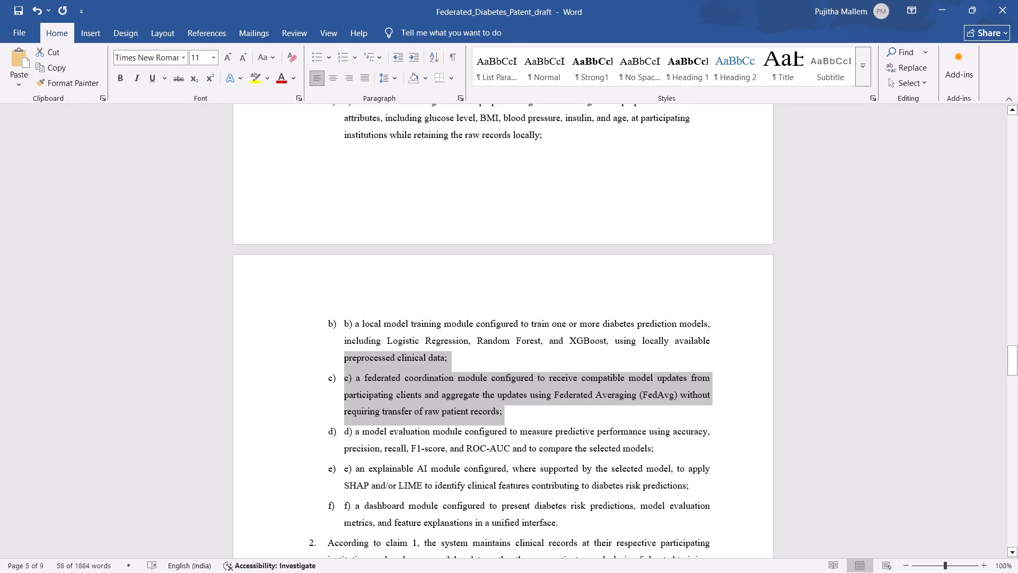
{"action": "left_click_drag", "start_coordinate": [380, 354], "coordinate": [321, 324]}
{"action": "key", "text": "ctrl+j"}
{"action": "scroll", "coordinate": [321, 324], "scroll_direction": "down", "scroll_amount": 1}
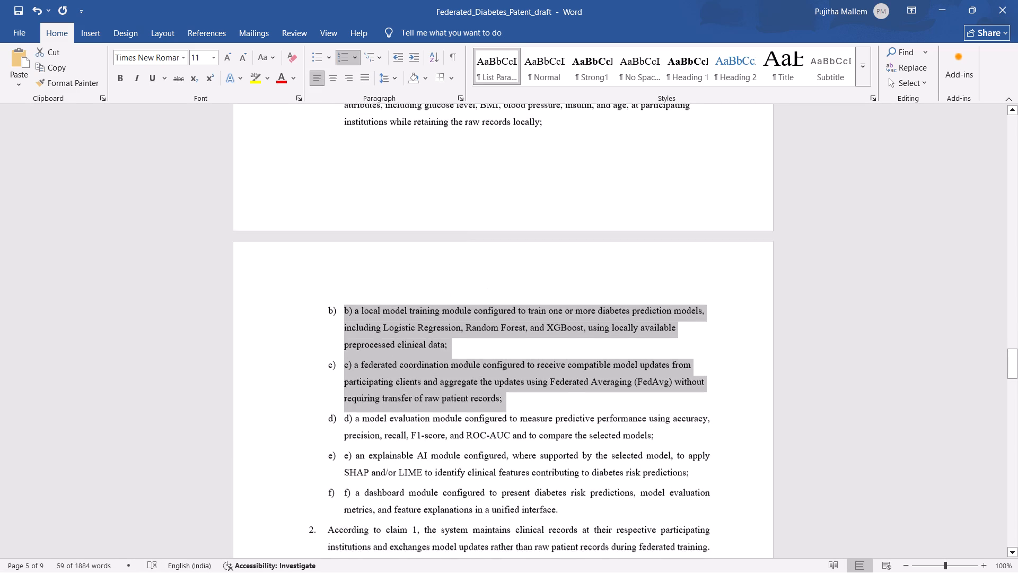
Left-align the Claims text from item d) of claim 1 through the end of claim 4.
{"action": "scroll", "coordinate": [321, 324], "scroll_direction": "down", "scroll_amount": 1}
{"action": "left_click_drag", "start_coordinate": [407, 505], "coordinate": [375, 454]}
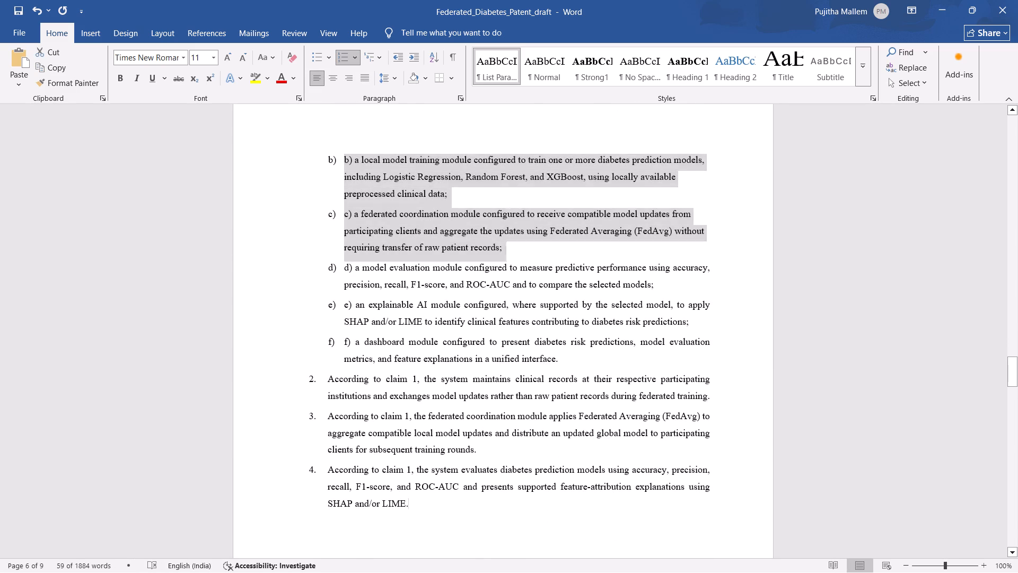
{"action": "left_click_drag", "start_coordinate": [375, 454], "coordinate": [313, 275]}
{"action": "key", "text": "ctrl+j"}
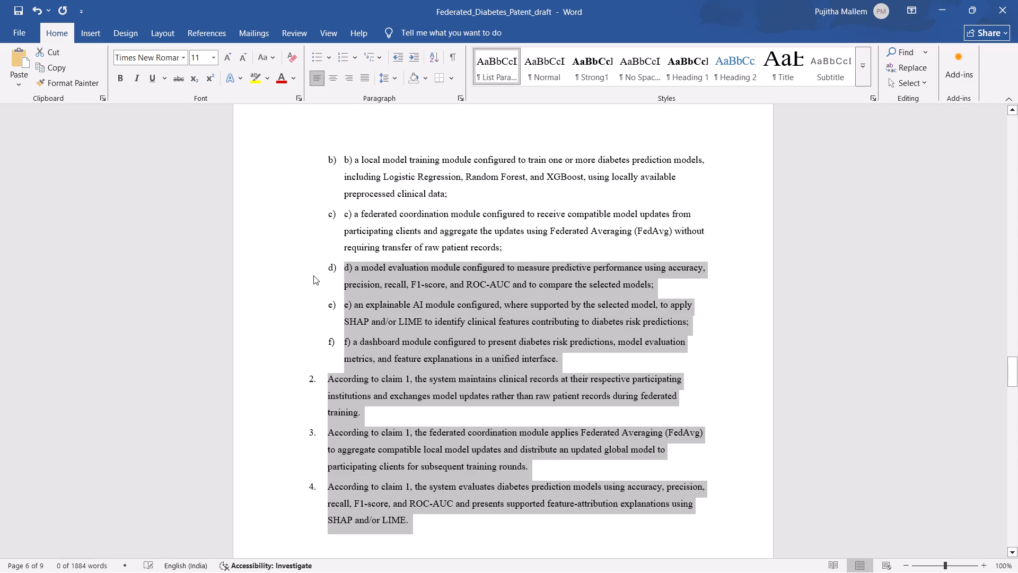
{"action": "scroll", "coordinate": [326, 335], "scroll_direction": "down", "scroll_amount": 4}
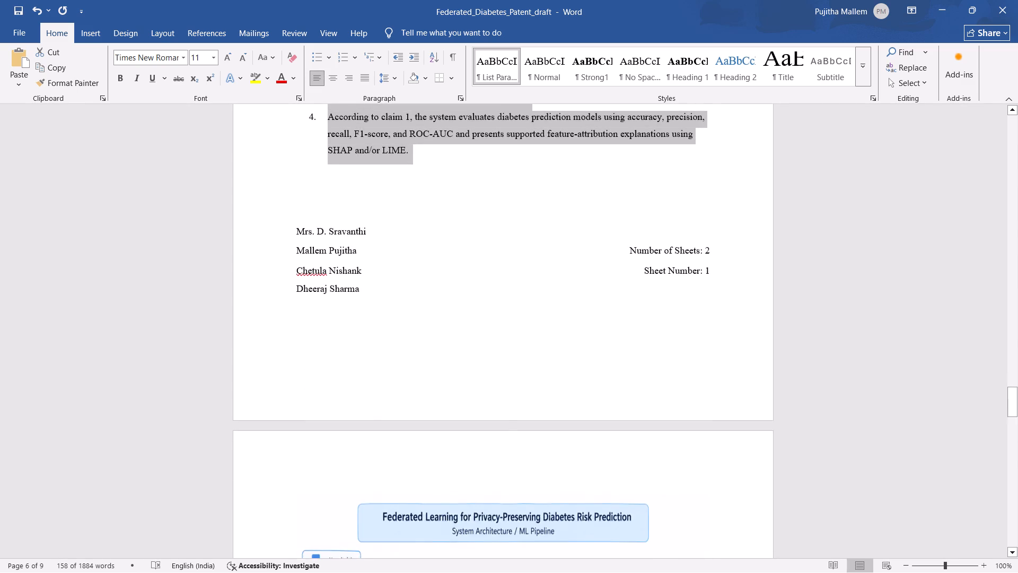
{"action": "scroll", "coordinate": [326, 335], "scroll_direction": "down", "scroll_amount": 1}
{"action": "scroll", "coordinate": [326, 335], "scroll_direction": "up", "scroll_amount": 1}
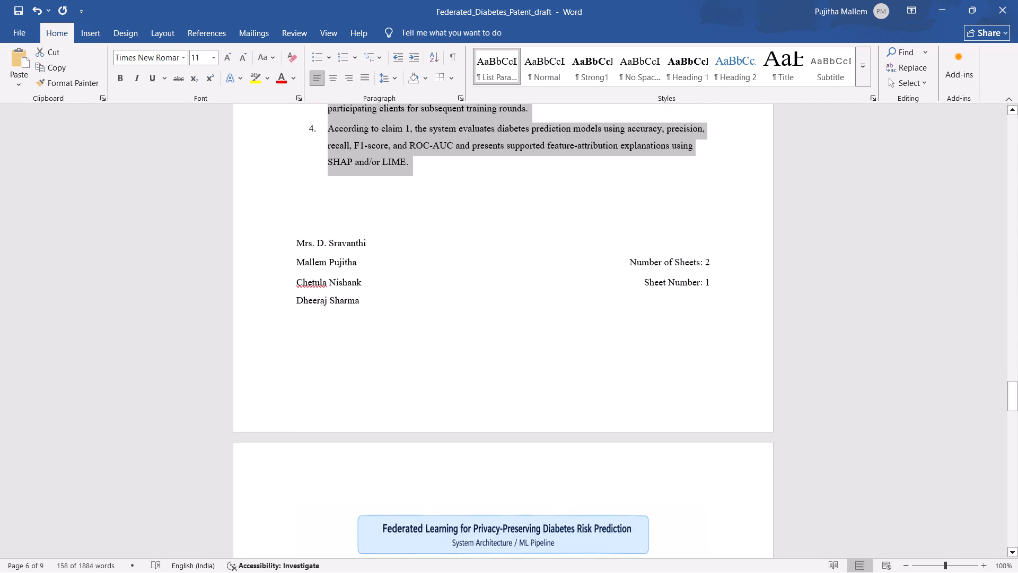
{"action": "left_click", "coordinate": [427, 337]}
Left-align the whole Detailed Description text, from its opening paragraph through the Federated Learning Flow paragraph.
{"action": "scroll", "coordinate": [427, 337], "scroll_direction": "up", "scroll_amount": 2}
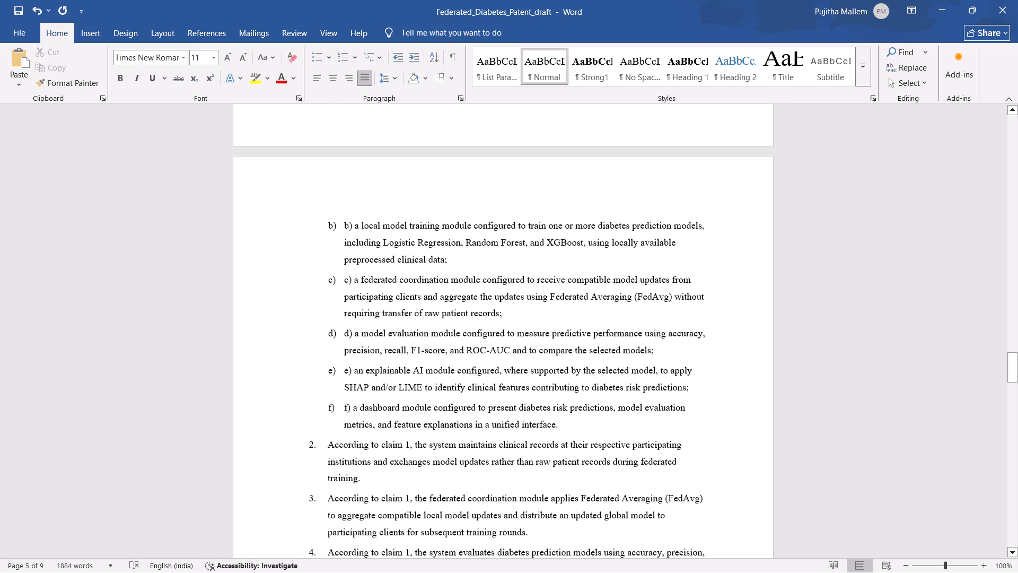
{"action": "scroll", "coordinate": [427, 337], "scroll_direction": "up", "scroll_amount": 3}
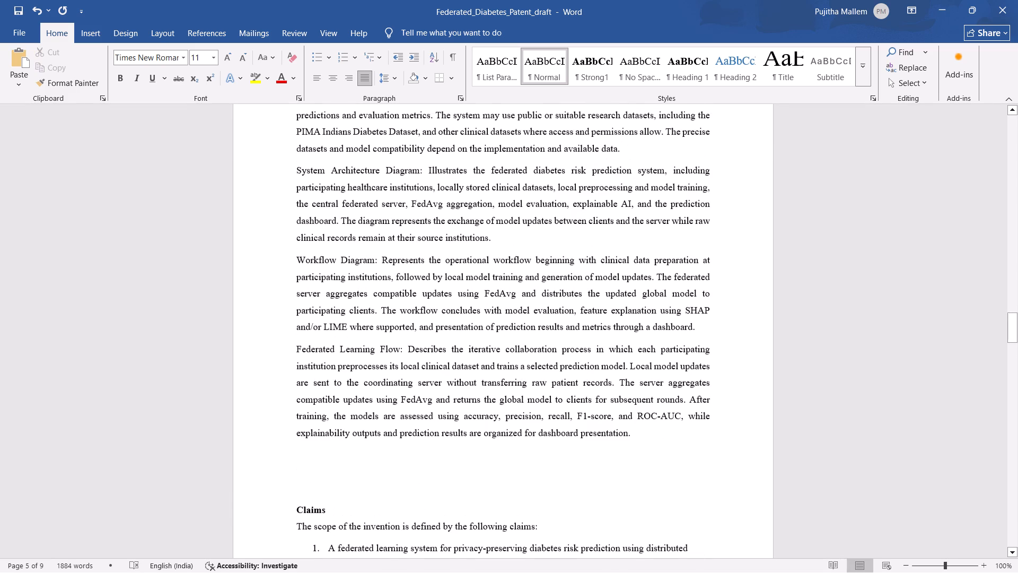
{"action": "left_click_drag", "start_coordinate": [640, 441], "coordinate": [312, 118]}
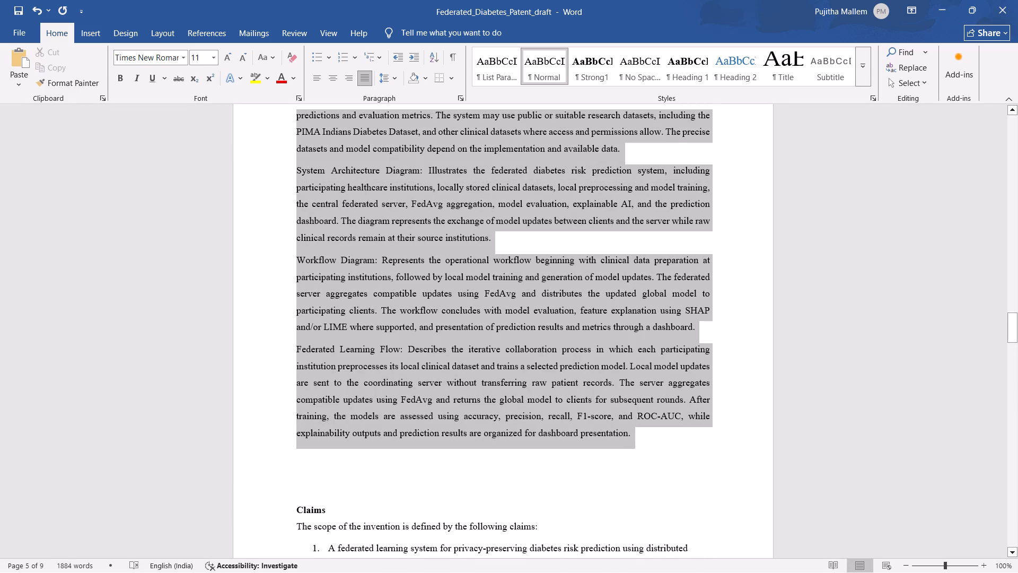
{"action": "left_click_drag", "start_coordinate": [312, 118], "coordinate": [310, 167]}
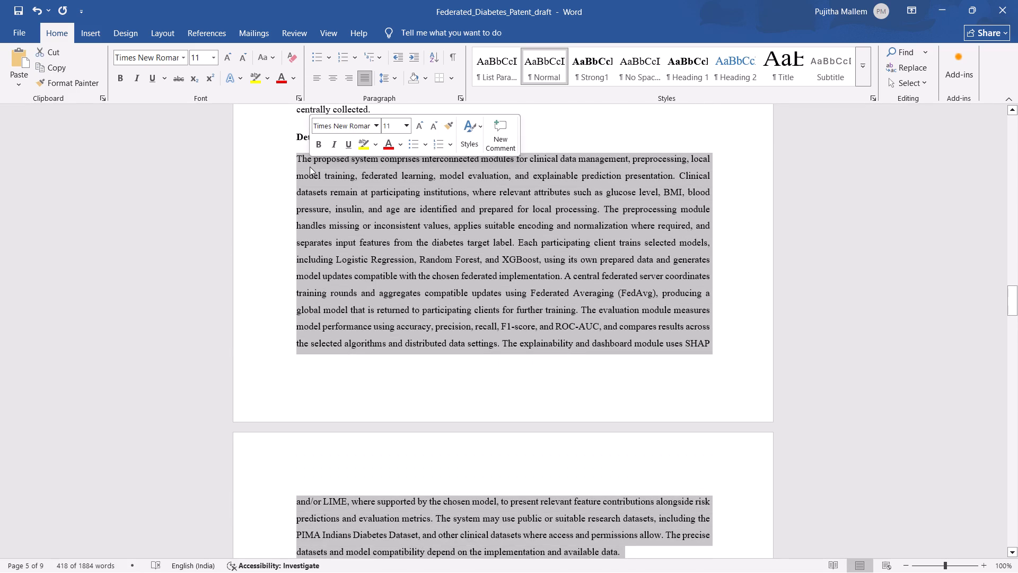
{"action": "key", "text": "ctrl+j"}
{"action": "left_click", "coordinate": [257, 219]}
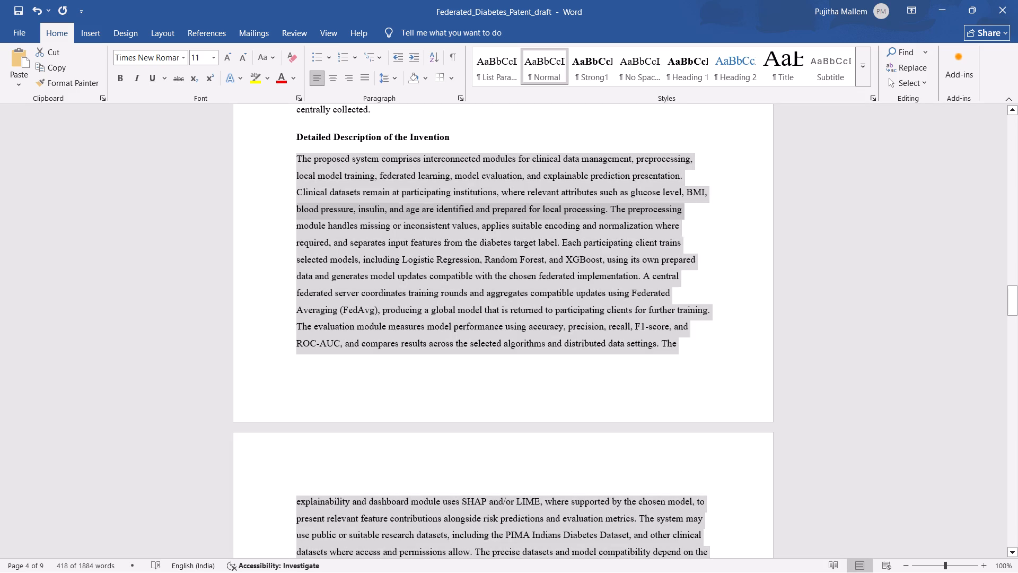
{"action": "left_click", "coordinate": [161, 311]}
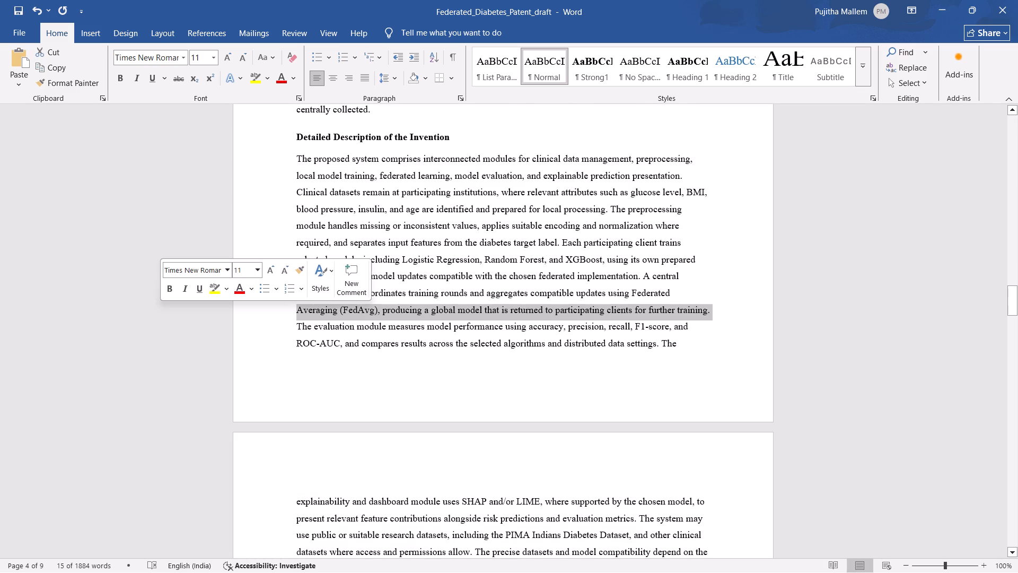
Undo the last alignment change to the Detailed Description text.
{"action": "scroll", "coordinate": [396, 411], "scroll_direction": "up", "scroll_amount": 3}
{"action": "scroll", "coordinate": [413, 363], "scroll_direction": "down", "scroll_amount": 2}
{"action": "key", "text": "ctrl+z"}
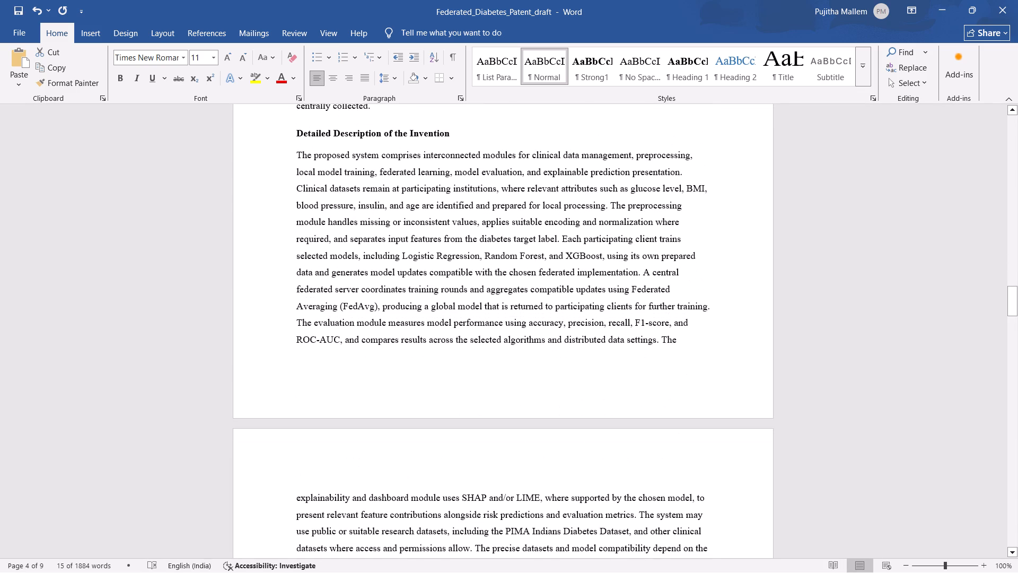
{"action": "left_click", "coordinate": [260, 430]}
Check the alignment and page layout from the diagram descriptions through the claims and figure sheets to the Abstract.
{"action": "scroll", "coordinate": [260, 430], "scroll_direction": "down", "scroll_amount": 2}
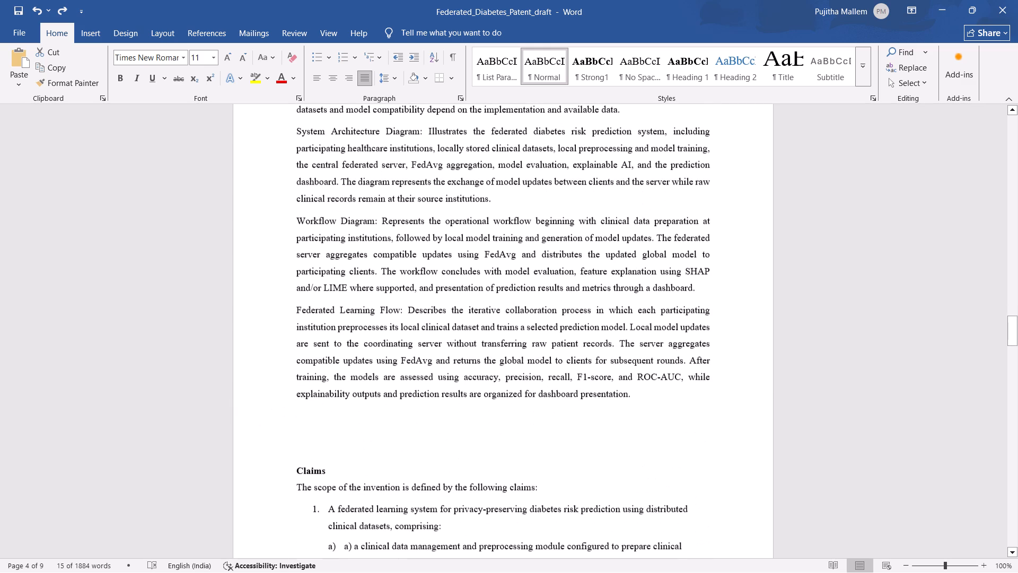
{"action": "left_click", "coordinate": [131, 324]}
{"action": "scroll", "coordinate": [131, 324], "scroll_direction": "down", "scroll_amount": 7}
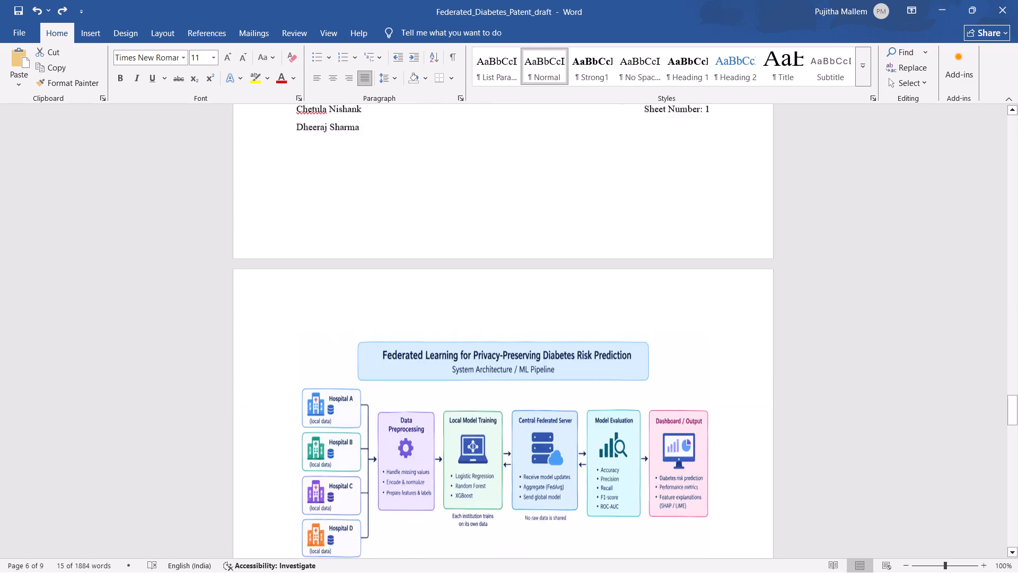
{"action": "scroll", "coordinate": [131, 324], "scroll_direction": "down", "scroll_amount": 5}
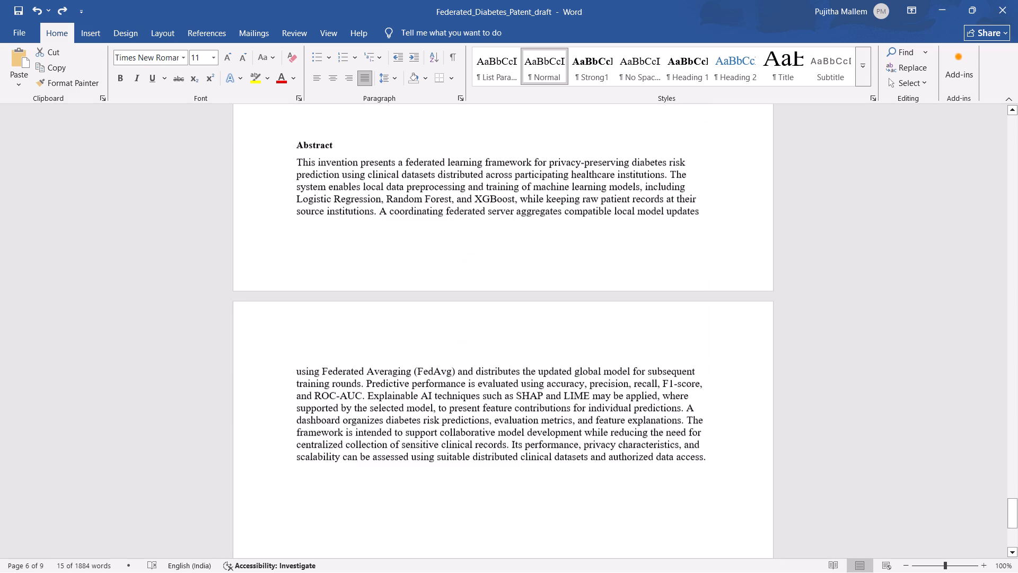
Stretch the second figure, the hospital-to-dashboard flow diagram, taller downward and slightly wider past its right edge.
{"action": "scroll", "coordinate": [131, 324], "scroll_direction": "up", "scroll_amount": 3}
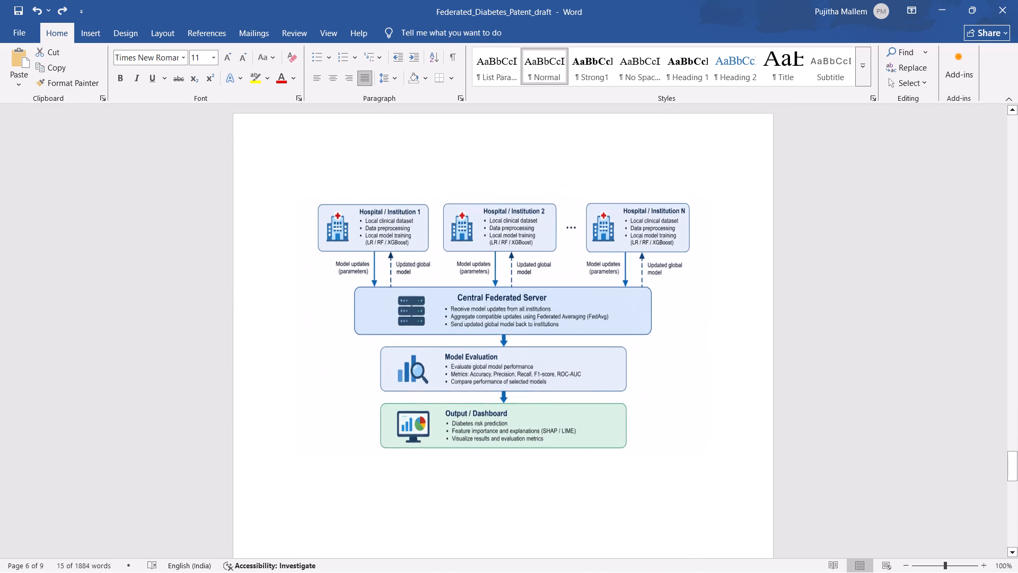
{"action": "left_click", "coordinate": [355, 370]}
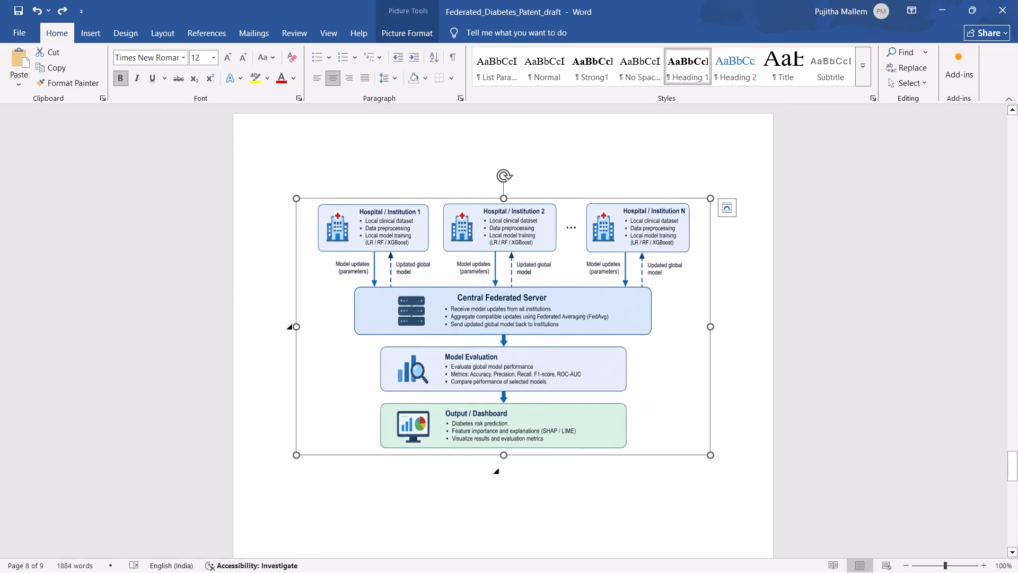
{"action": "left_click_drag", "start_coordinate": [504, 455], "coordinate": [512, 500]}
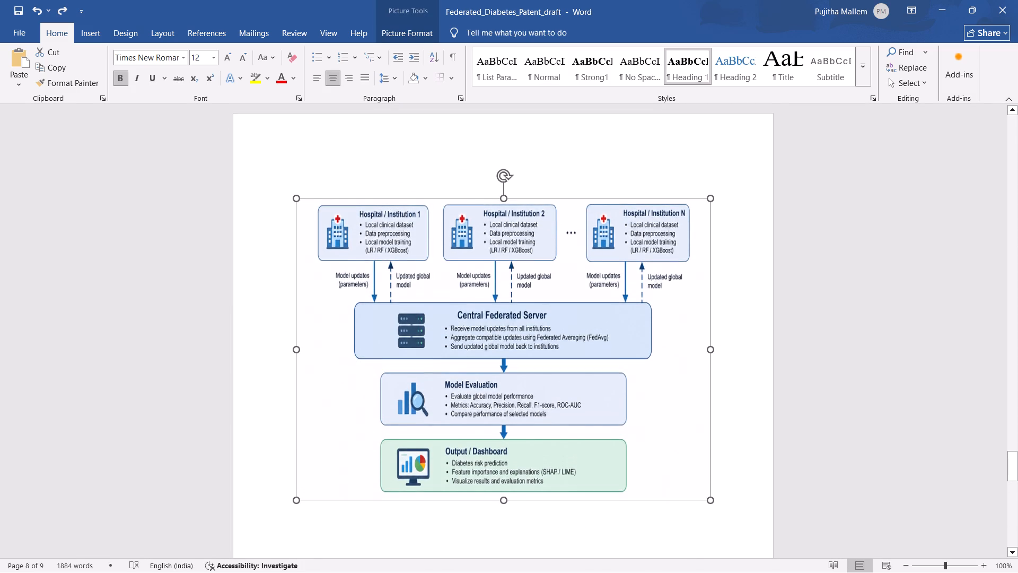
{"action": "left_click_drag", "start_coordinate": [512, 500], "coordinate": [512, 495]}
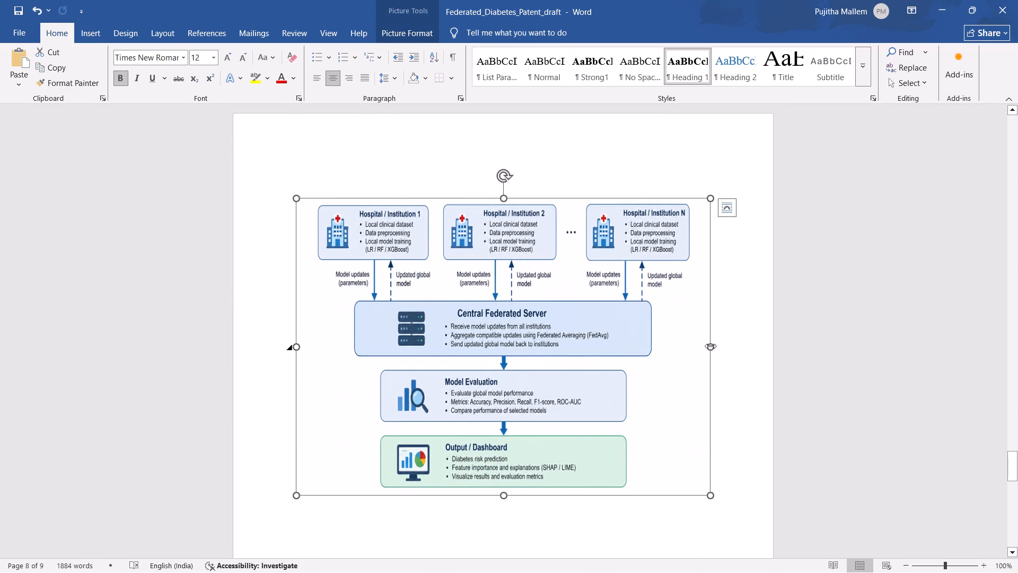
{"action": "left_click_drag", "start_coordinate": [710, 346], "coordinate": [736, 344]}
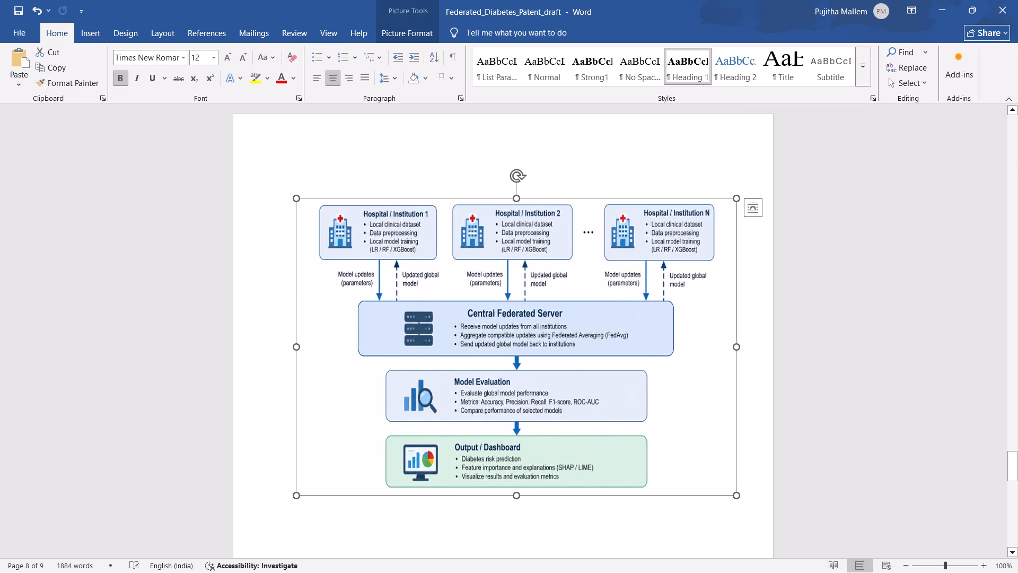
{"action": "left_click", "coordinate": [832, 301]}
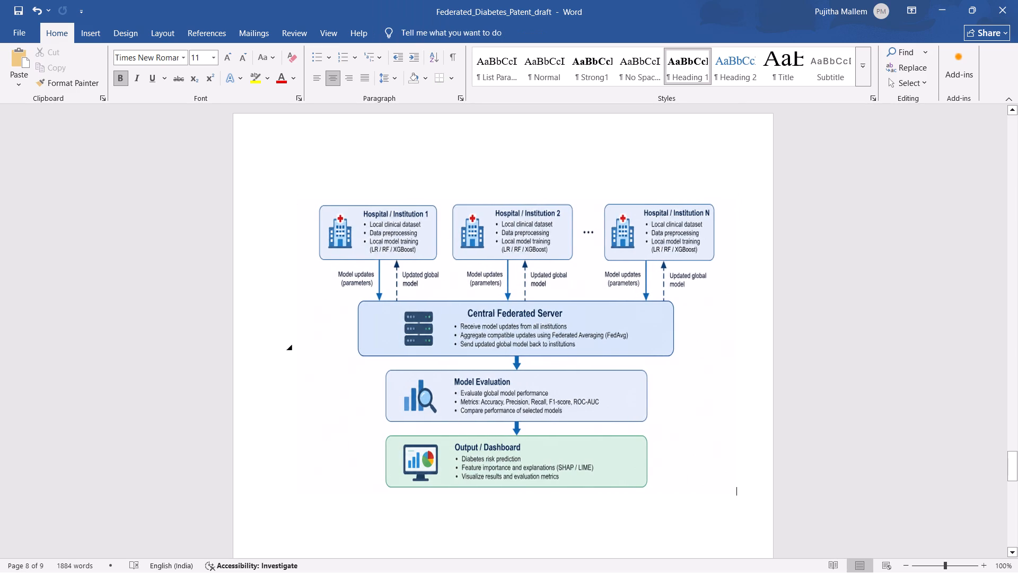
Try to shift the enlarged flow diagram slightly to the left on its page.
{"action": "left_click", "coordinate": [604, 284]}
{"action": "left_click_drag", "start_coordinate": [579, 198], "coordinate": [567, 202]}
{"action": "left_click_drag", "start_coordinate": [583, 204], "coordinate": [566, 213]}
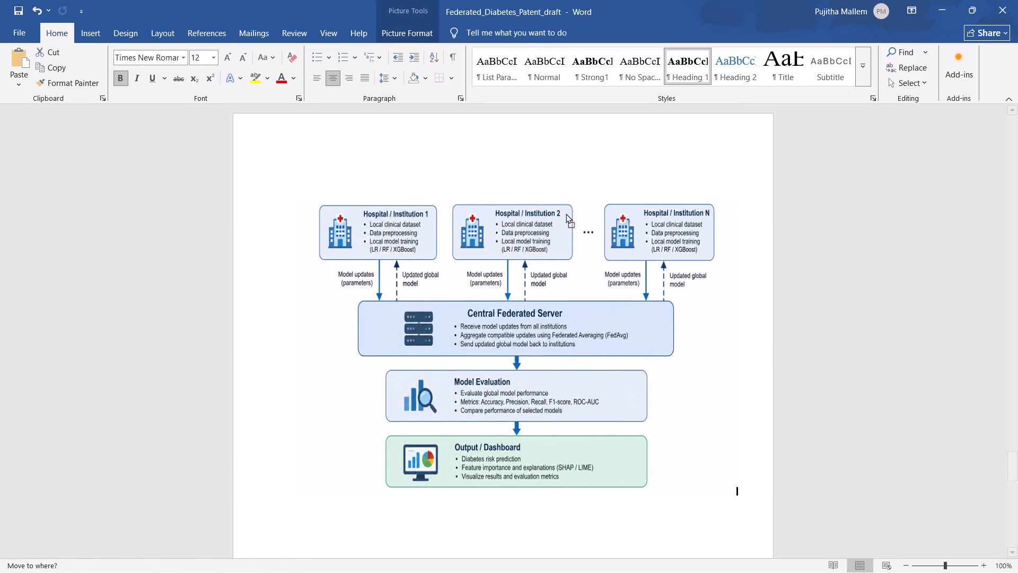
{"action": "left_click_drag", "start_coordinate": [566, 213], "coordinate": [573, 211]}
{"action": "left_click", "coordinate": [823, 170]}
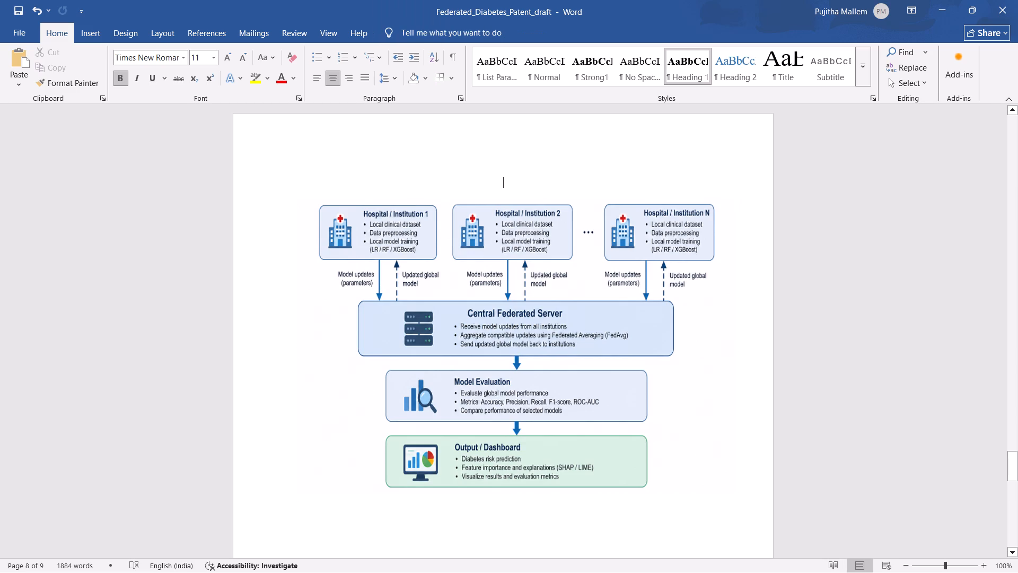
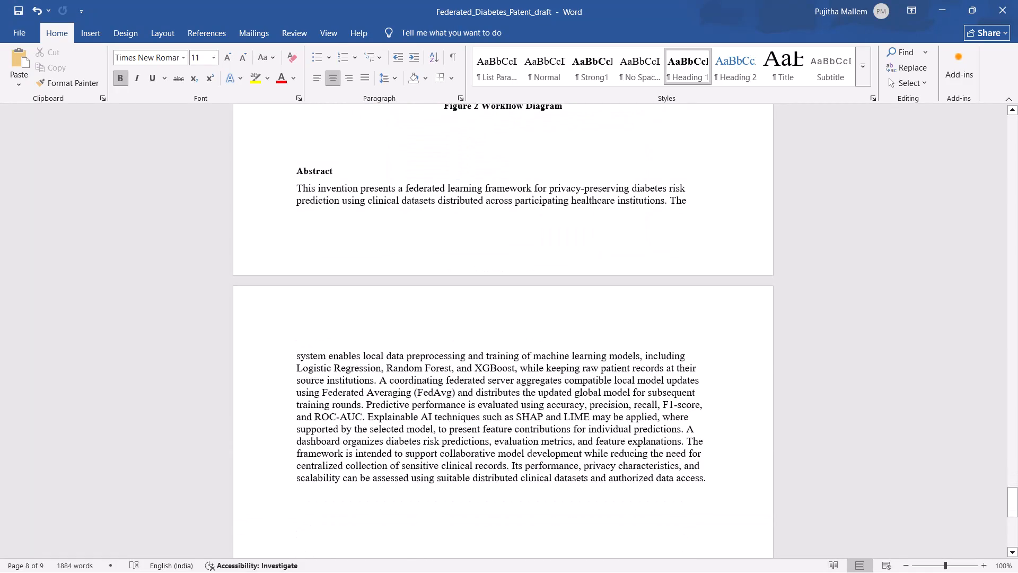
Save the patent document to the Downloads folder as a Word Document under the name Federated_Diabetes_Patent_draft.
{"action": "scroll", "coordinate": [823, 170], "scroll_direction": "up", "scroll_amount": 10}
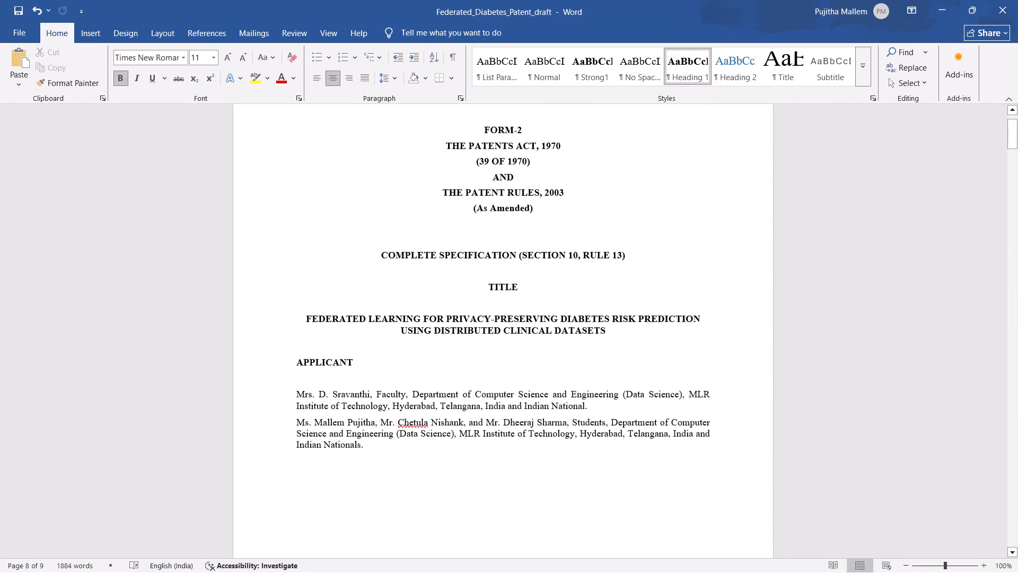
{"action": "left_click", "coordinate": [22, 27]}
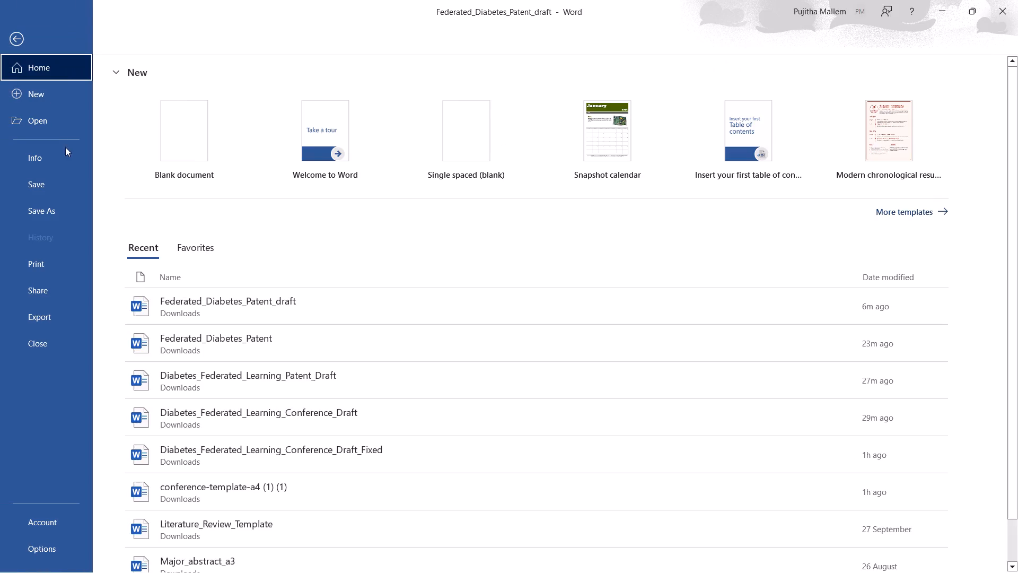
{"action": "left_click", "coordinate": [65, 215]}
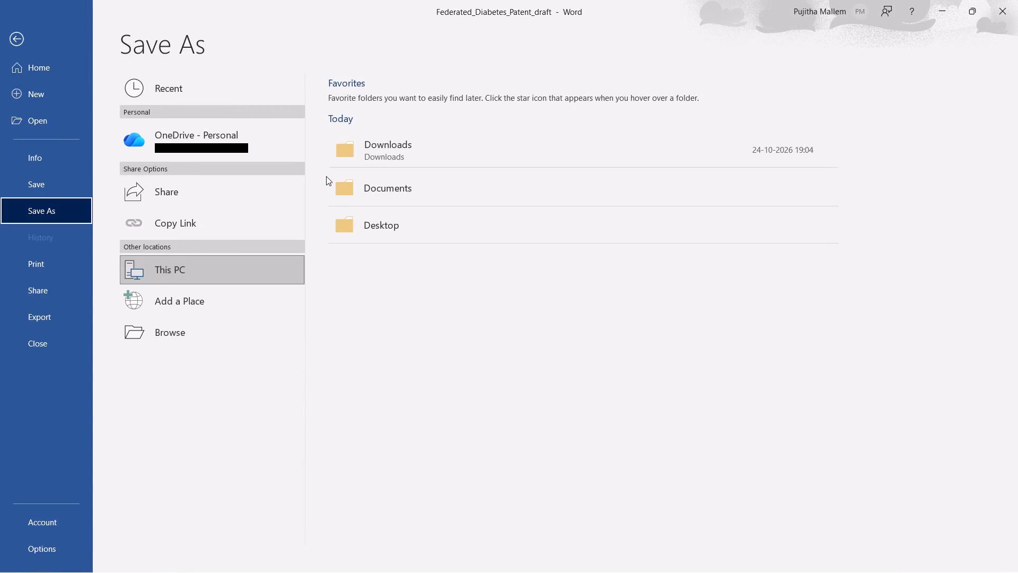
{"action": "left_click", "coordinate": [400, 136]}
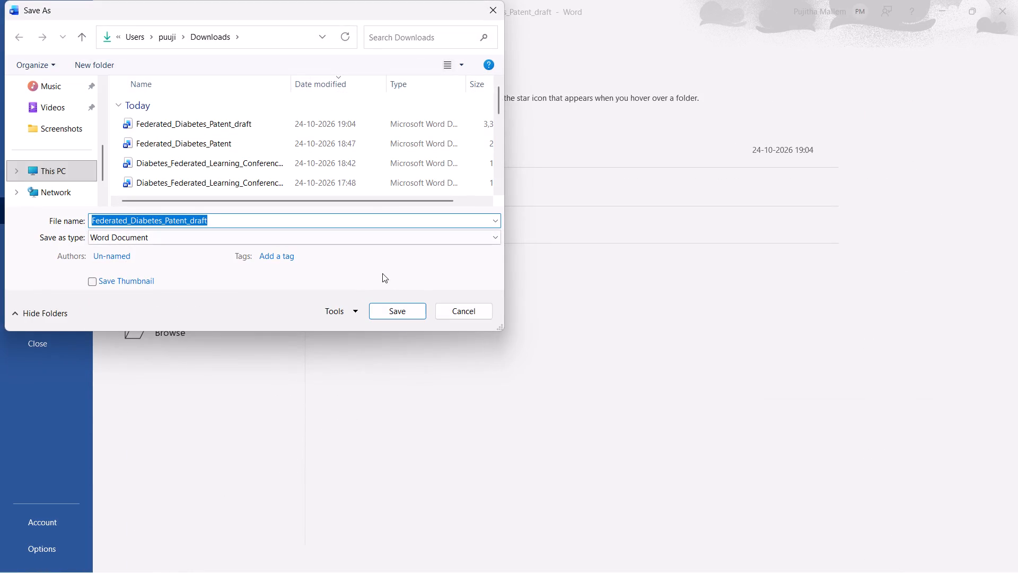
{"action": "left_click", "coordinate": [396, 306]}
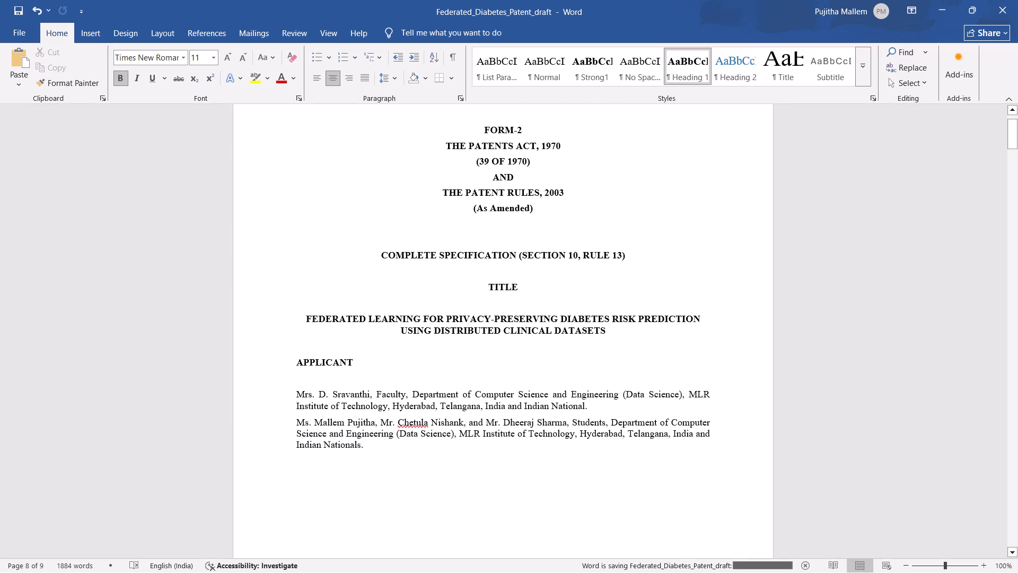
Close the saved patent document and minimize the browser window with the ChatGPT conversation behind it.
{"action": "left_click", "coordinate": [998, 5]}
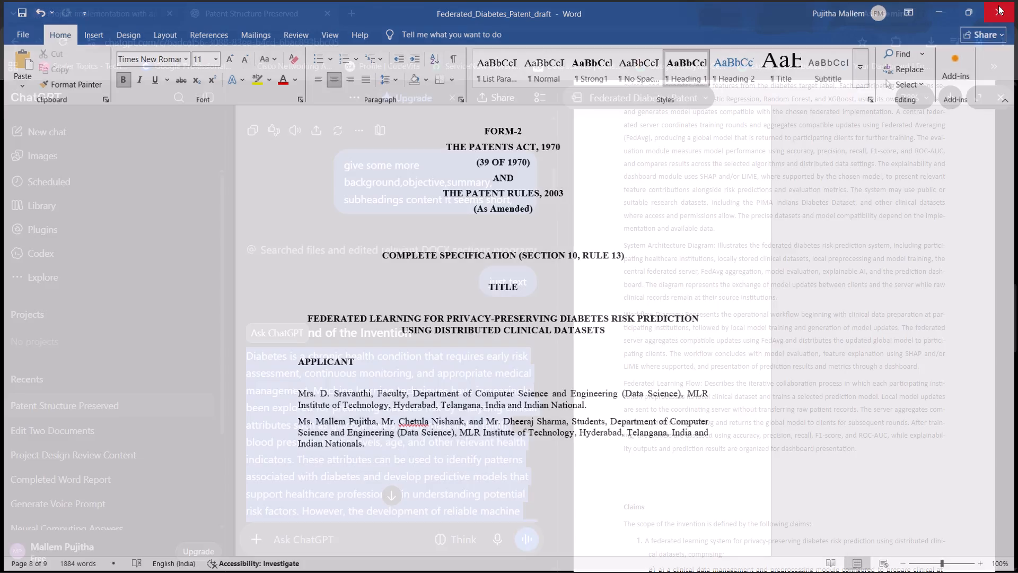
{"action": "left_click", "coordinate": [950, 11]}
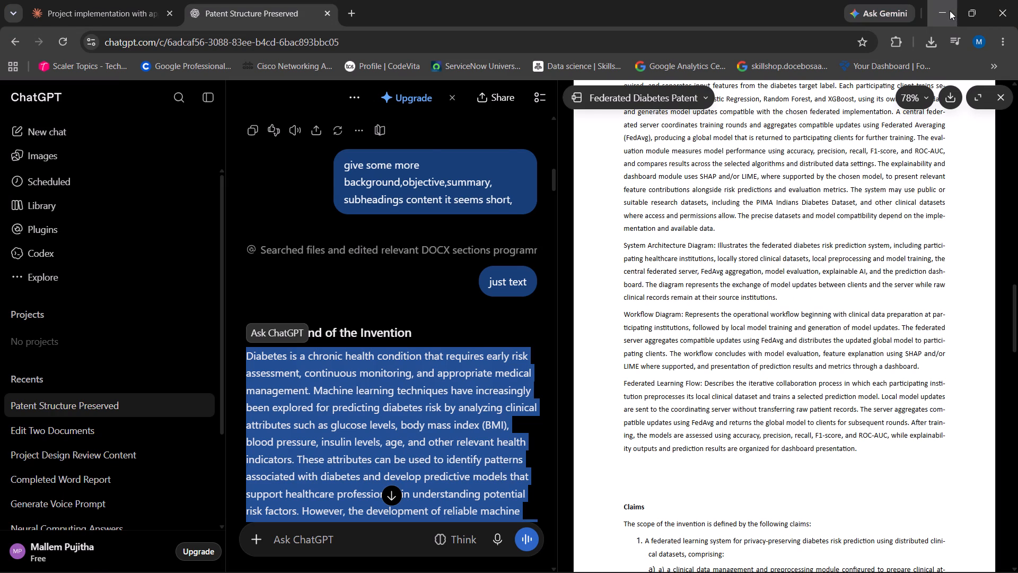
Close the Design_review_batch10 presentation.
{"action": "left_click", "coordinate": [1017, 0]}
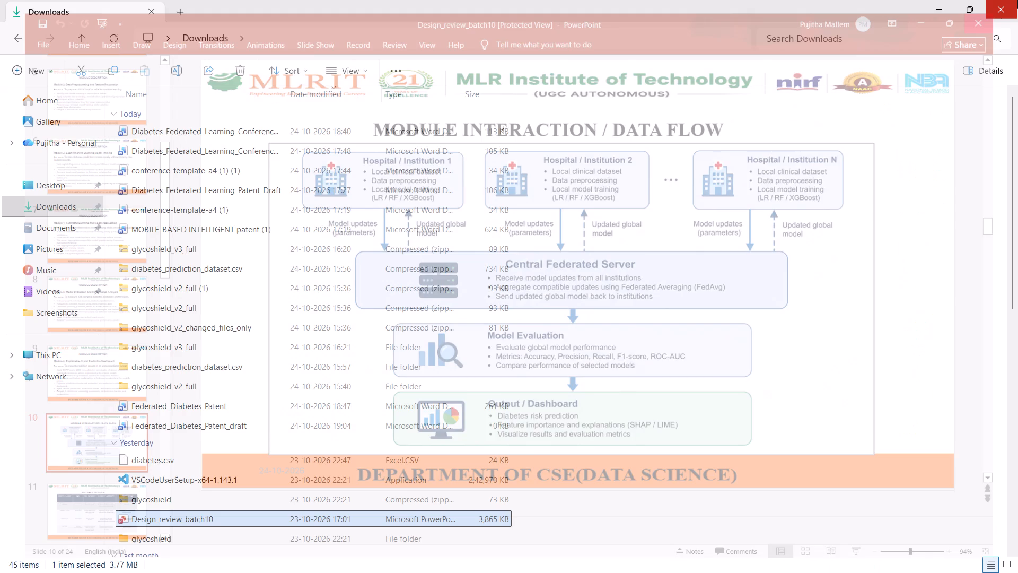
Copy the Federated_Diabetes_Patent_draft document from the recent files on File Explorer's Home page.
{"action": "scroll", "coordinate": [653, 256], "scroll_direction": "up", "scroll_amount": 4}
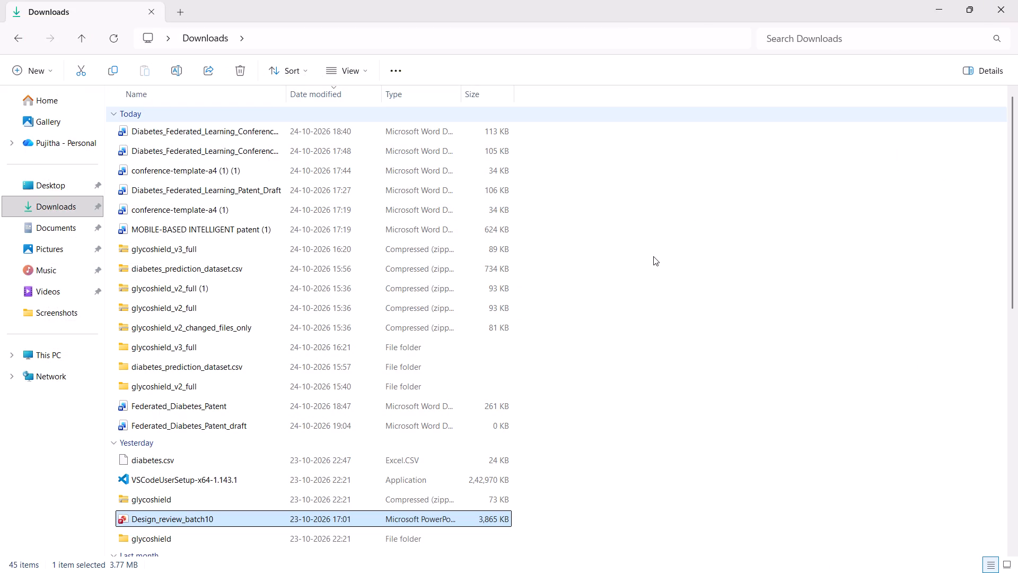
{"action": "left_click", "coordinate": [61, 108]}
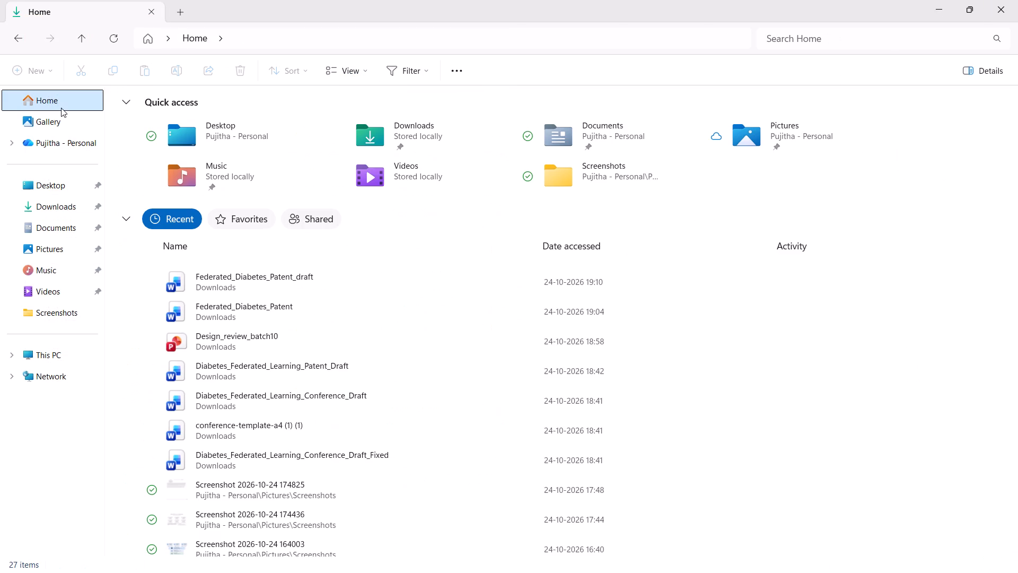
{"action": "left_click", "coordinate": [230, 284]}
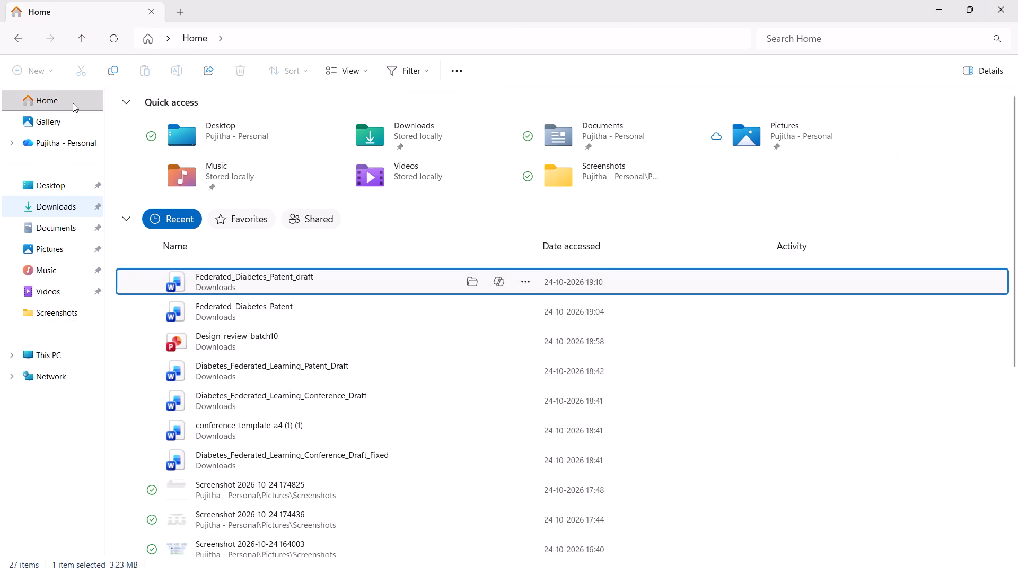
{"action": "left_click", "coordinate": [109, 71]}
{"action": "left_click", "coordinate": [109, 71]}
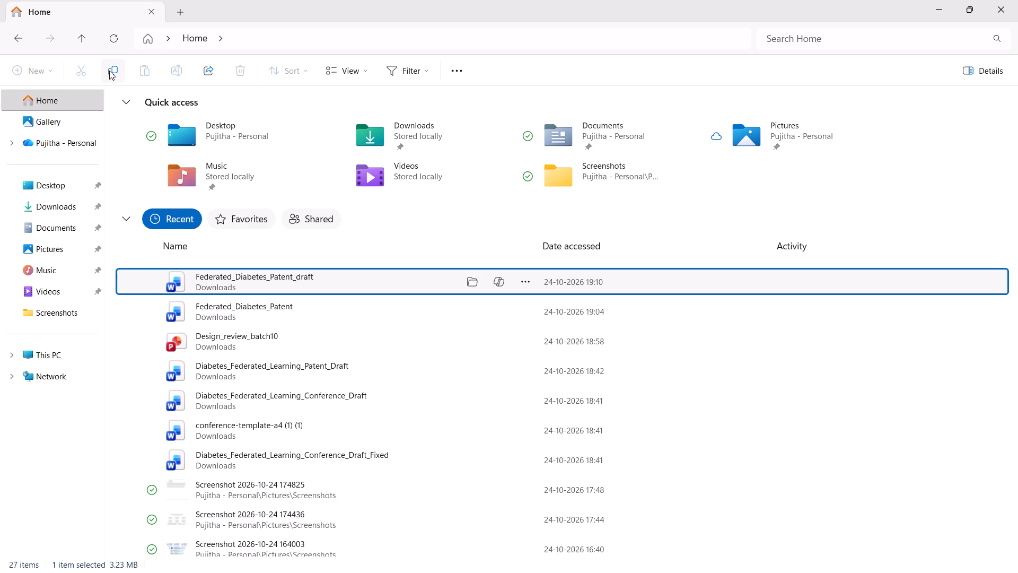
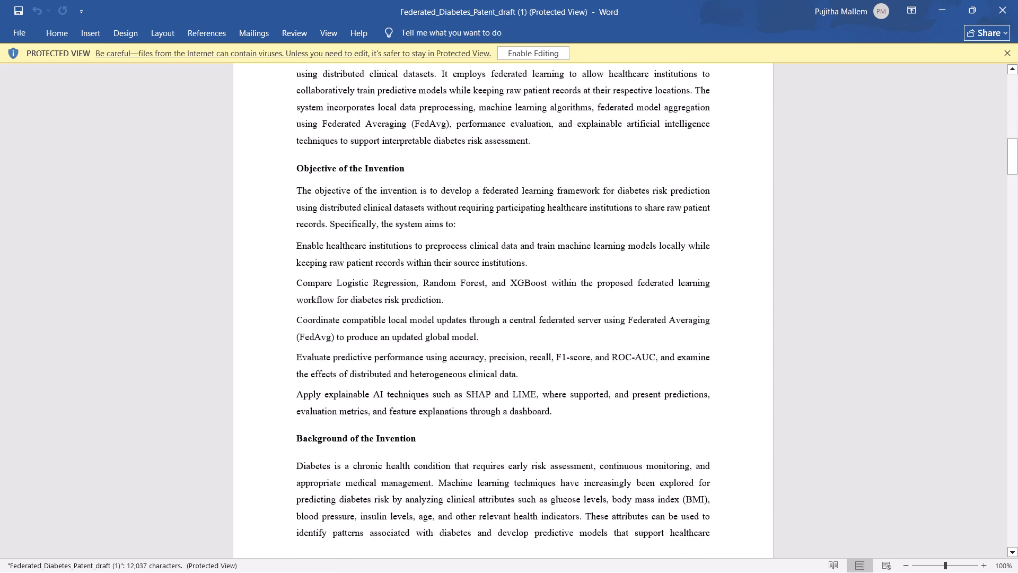
Review the open Federated_Diabetes_Patent_draft (1) copy from the Objective of the Invention through the claims and architecture figure to the Figure 2 Workflow Diagram.
{"action": "scroll", "coordinate": [776, 95], "scroll_direction": "down", "scroll_amount": 5}
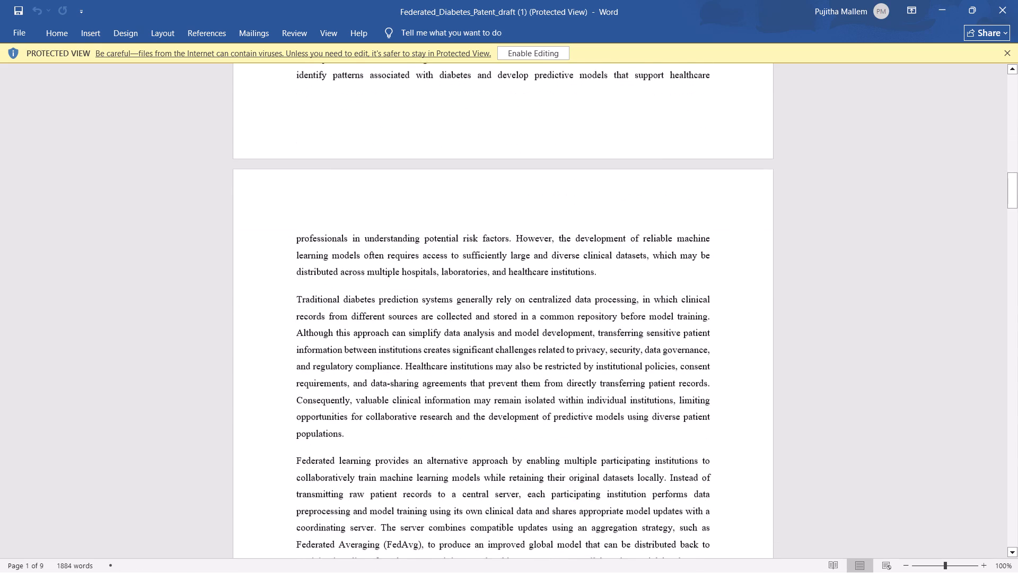
{"action": "scroll", "coordinate": [776, 95], "scroll_direction": "down", "scroll_amount": 4}
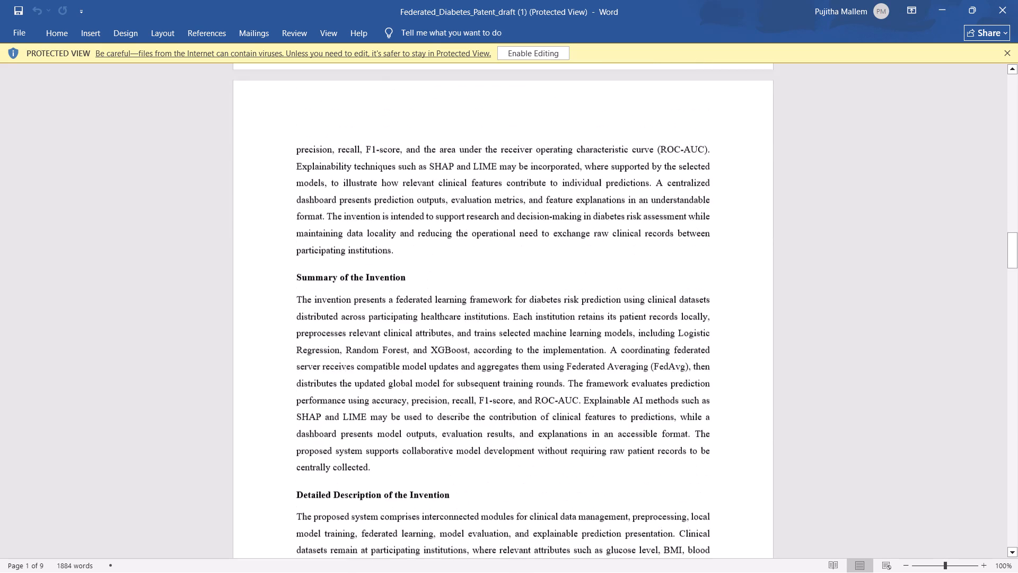
{"action": "scroll", "coordinate": [776, 95], "scroll_direction": "down", "scroll_amount": 9}
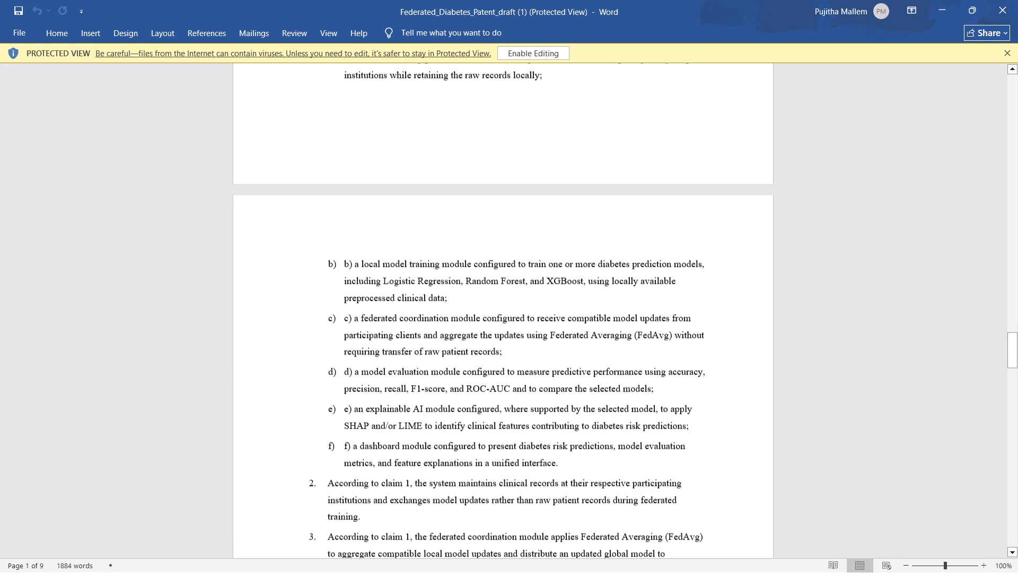
{"action": "scroll", "coordinate": [776, 95], "scroll_direction": "down", "scroll_amount": 3}
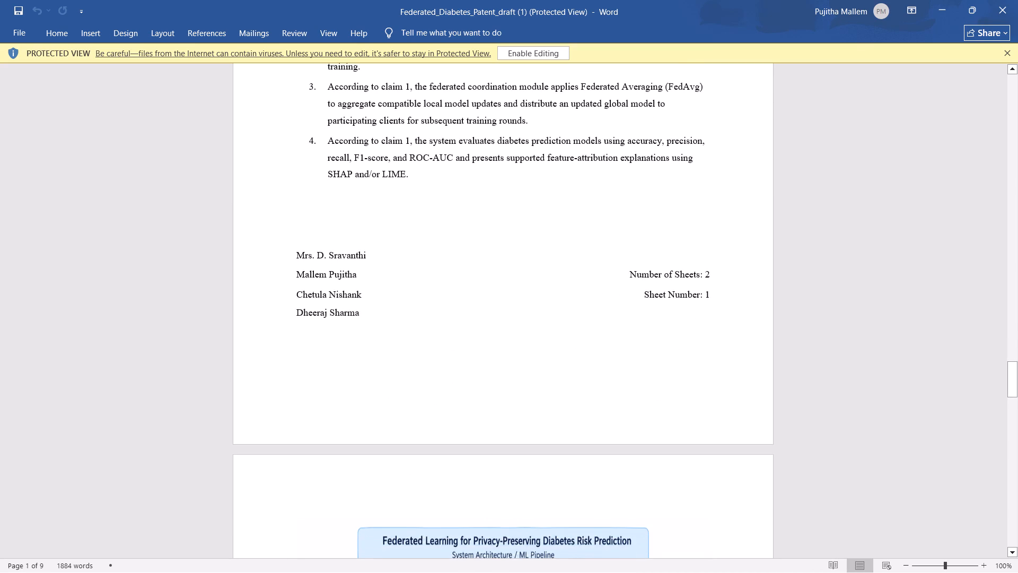
{"action": "scroll", "coordinate": [776, 95], "scroll_direction": "down", "scroll_amount": 1}
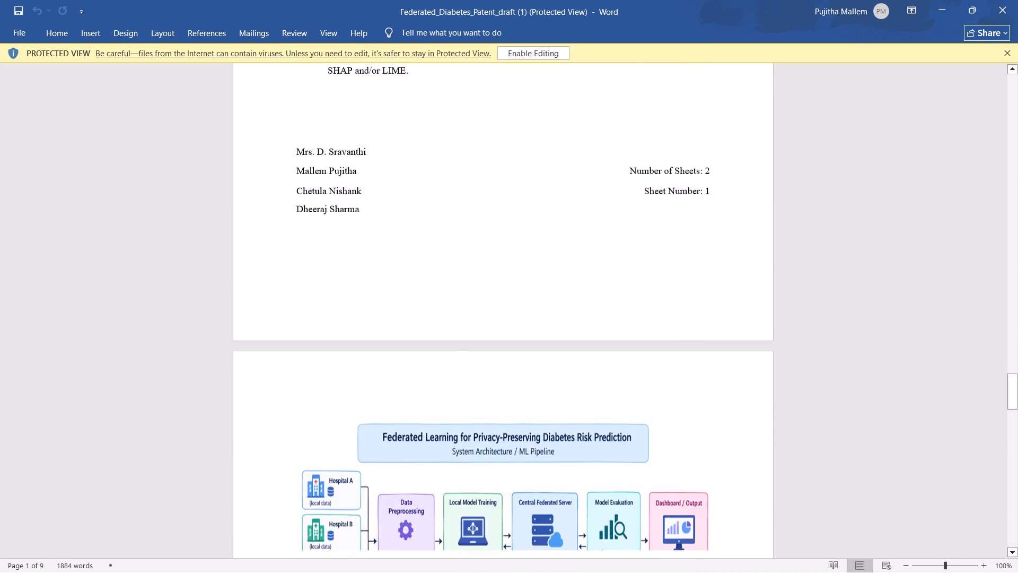
{"action": "scroll", "coordinate": [776, 95], "scroll_direction": "down", "scroll_amount": 3}
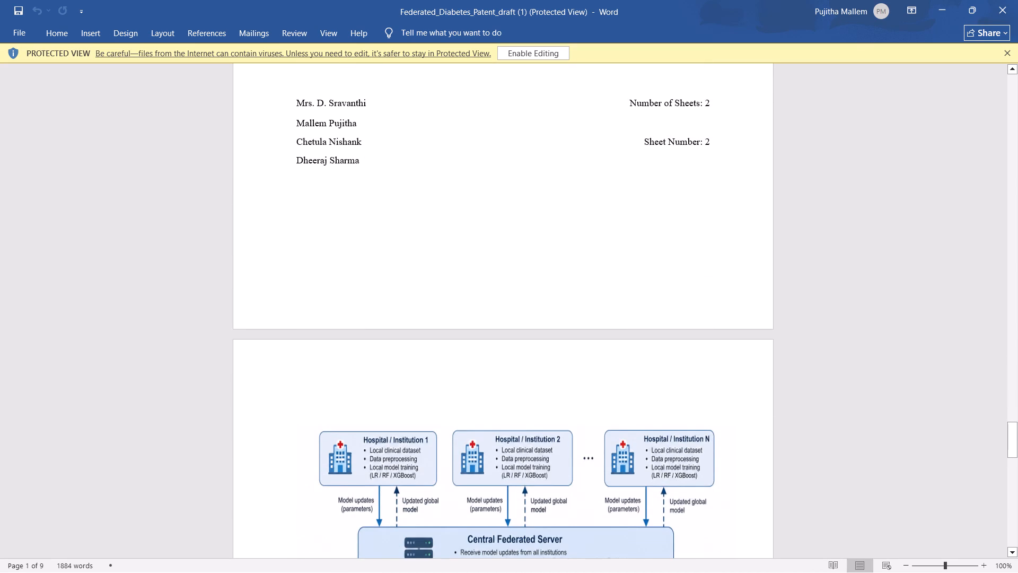
{"action": "scroll", "coordinate": [776, 95], "scroll_direction": "up", "scroll_amount": 2}
{"action": "scroll", "coordinate": [776, 95], "scroll_direction": "down", "scroll_amount": 3}
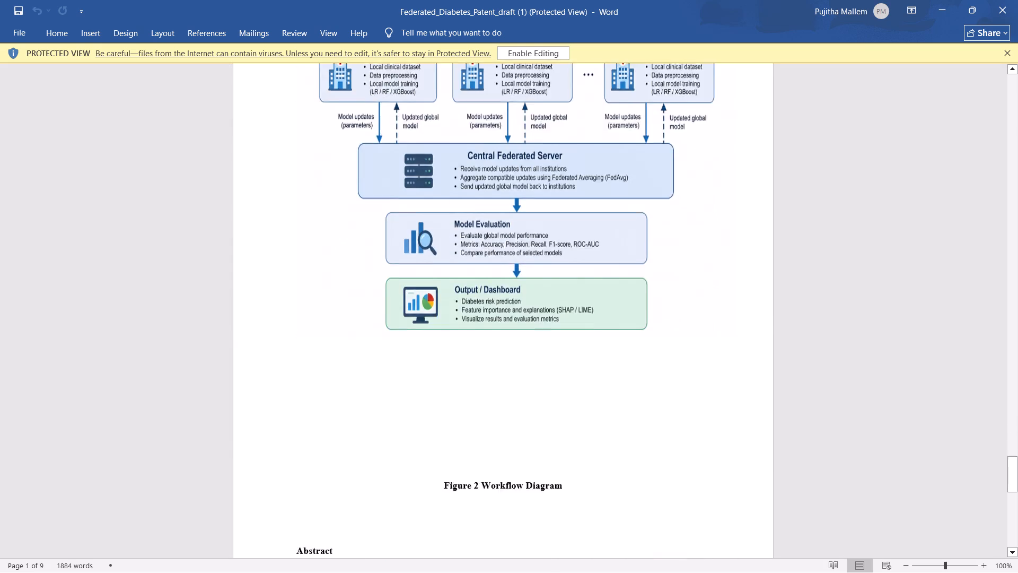
Review the rest of the Federated_Diabetes_Patent_draft (1) copy, from the Figure 2 caption through the Abstract to the document's end.
{"action": "scroll", "coordinate": [776, 95], "scroll_direction": "down", "scroll_amount": 3}
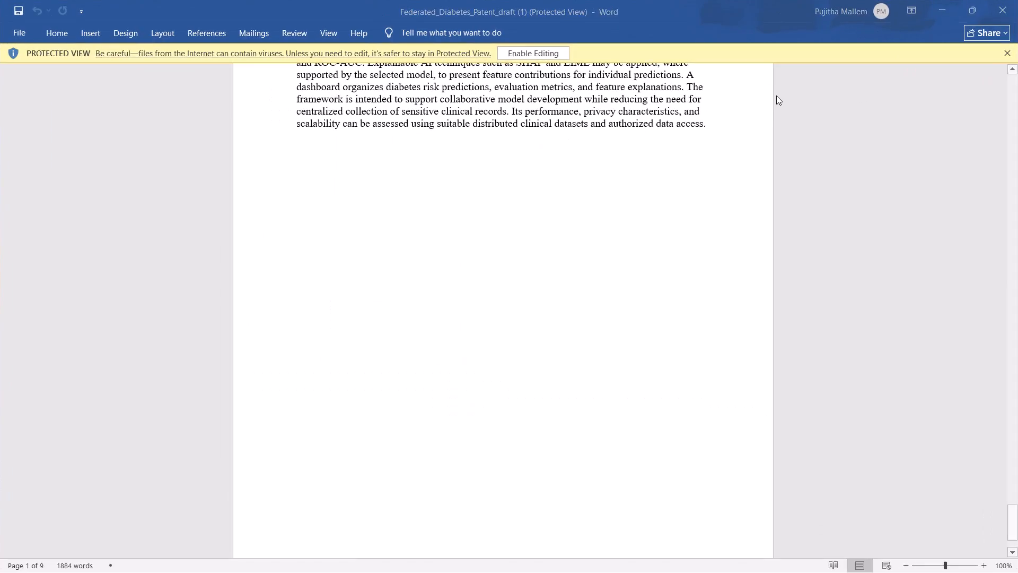
Switch to the Gmail browser window with the open new message and its attached documents.
{"action": "left_click", "coordinate": [251, 71]}
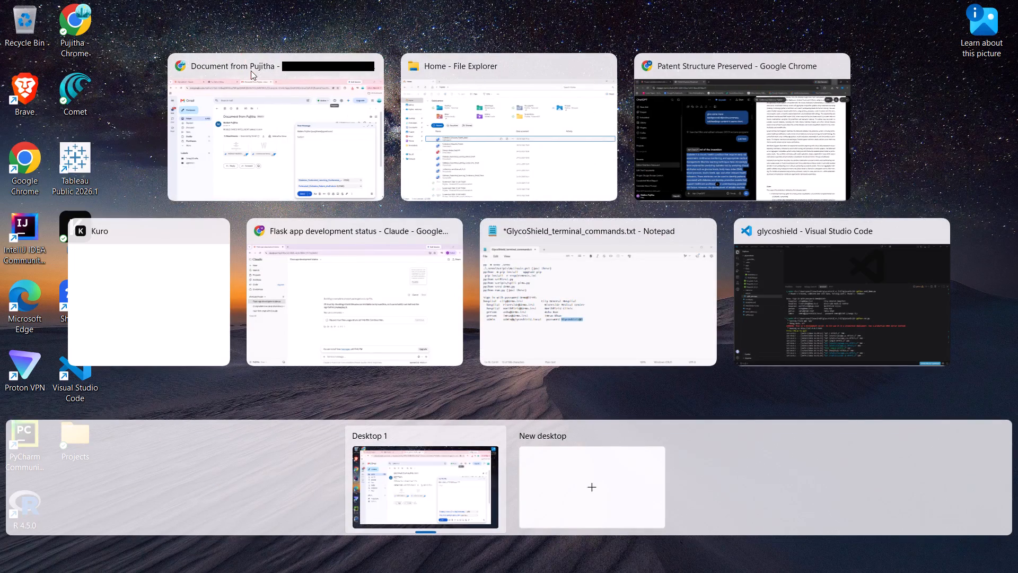